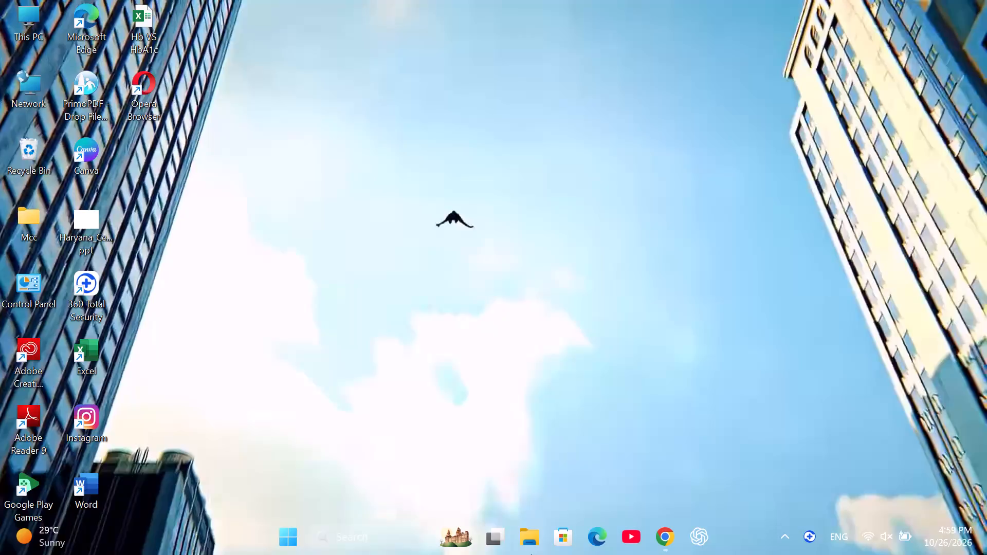
Open the Internship_Report_Food_Habits_Palwal document from the Downloads folder in Word, using that app just once.
{"action": "left_click", "coordinate": [524, 538]}
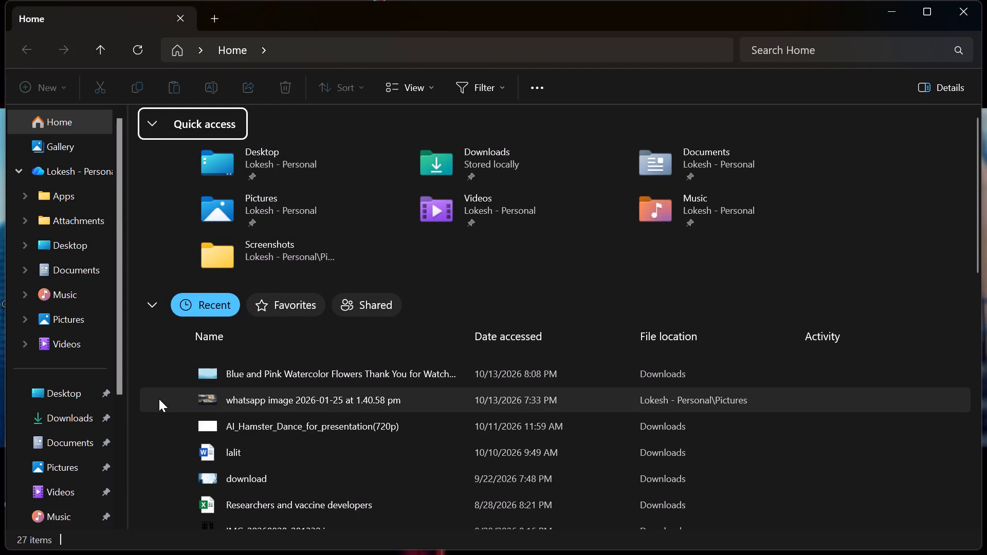
{"action": "left_click", "coordinate": [97, 415]}
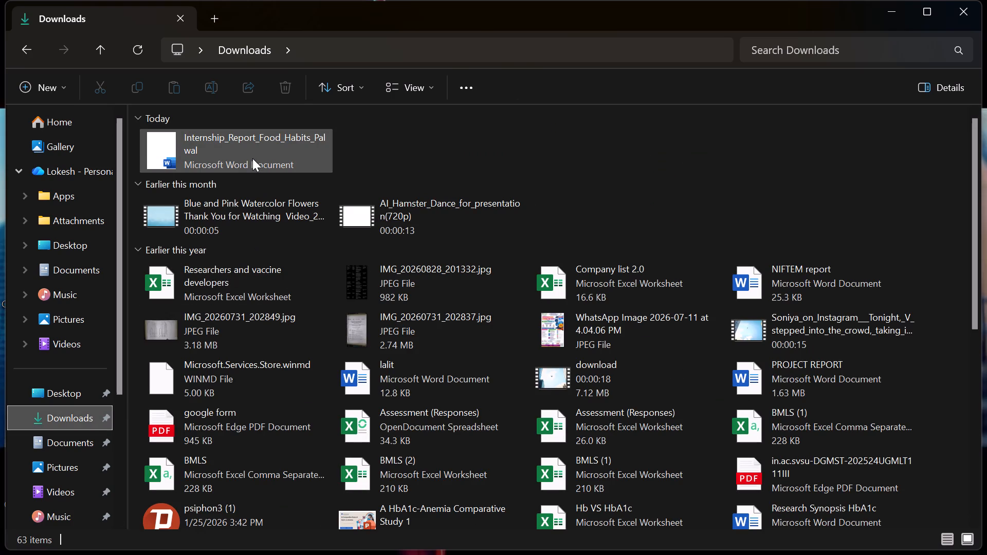
{"action": "double_click", "coordinate": [252, 160]}
{"action": "double_click", "coordinate": [252, 160]}
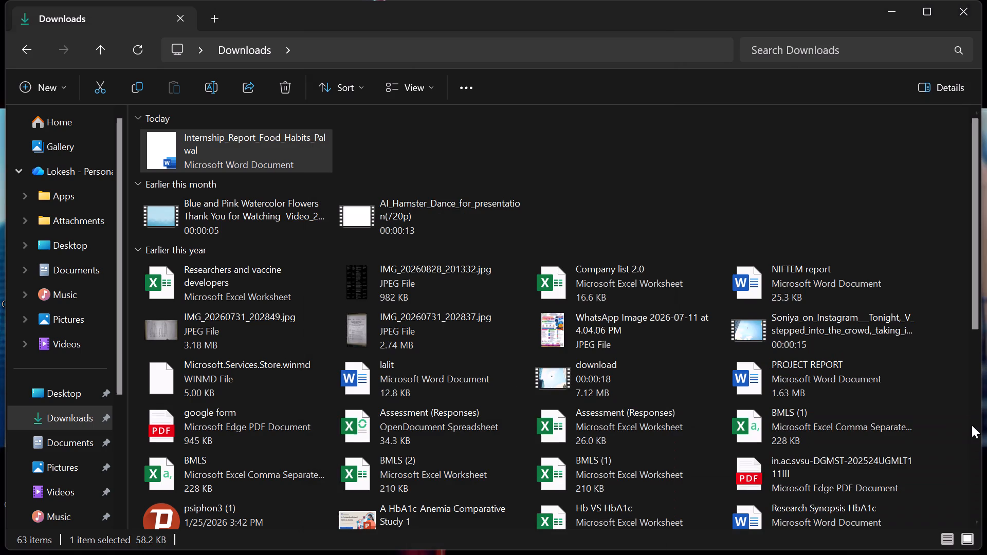
{"action": "double_click", "coordinate": [300, 151]}
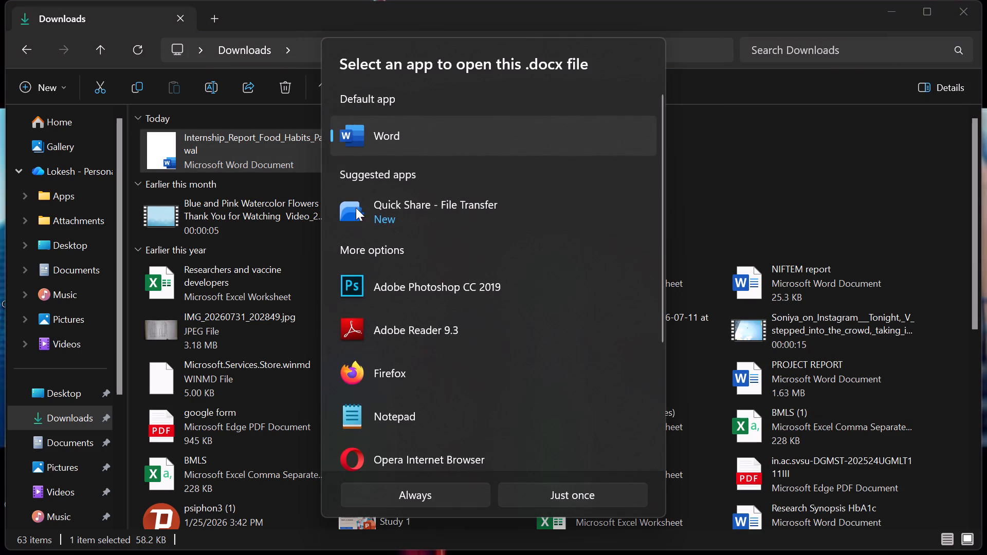
{"action": "left_click", "coordinate": [590, 492]}
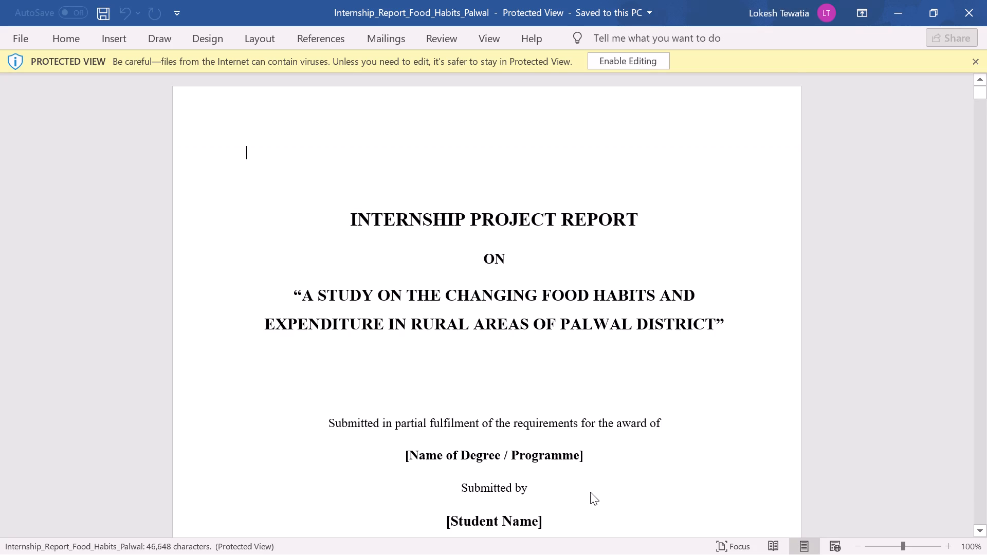
Look over the internship report's title page, from the project title to the college and academic session placeholders.
{"action": "scroll", "coordinate": [590, 492], "scroll_direction": "down", "scroll_amount": 6}
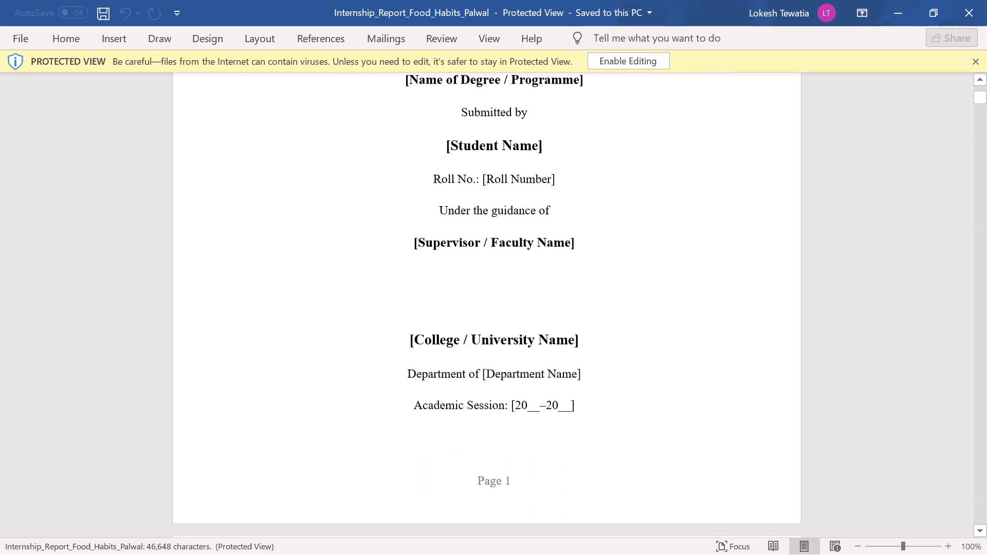
{"action": "scroll", "coordinate": [590, 492], "scroll_direction": "down", "scroll_amount": 2}
{"action": "scroll", "coordinate": [590, 492], "scroll_direction": "up", "scroll_amount": 6}
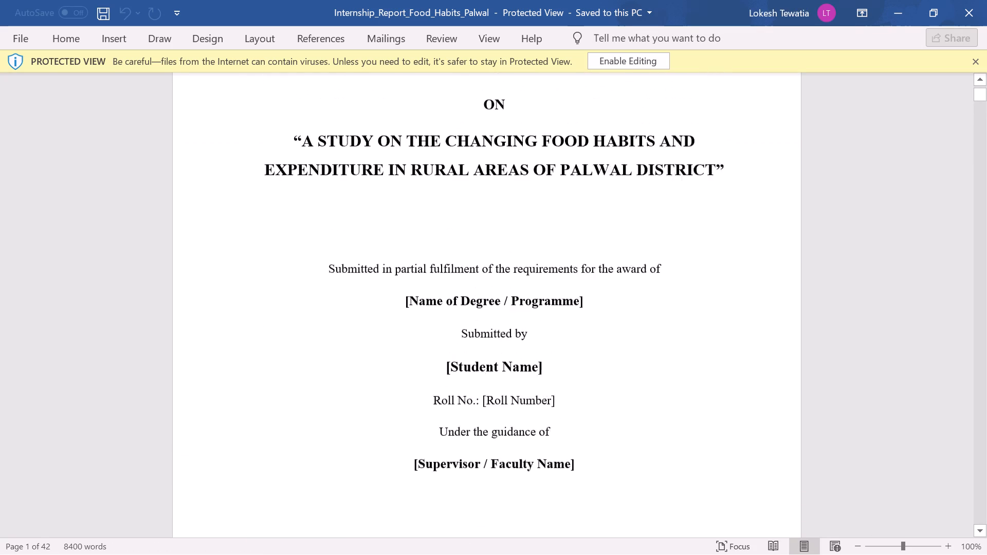
{"action": "scroll", "coordinate": [590, 492], "scroll_direction": "up", "scroll_amount": 2}
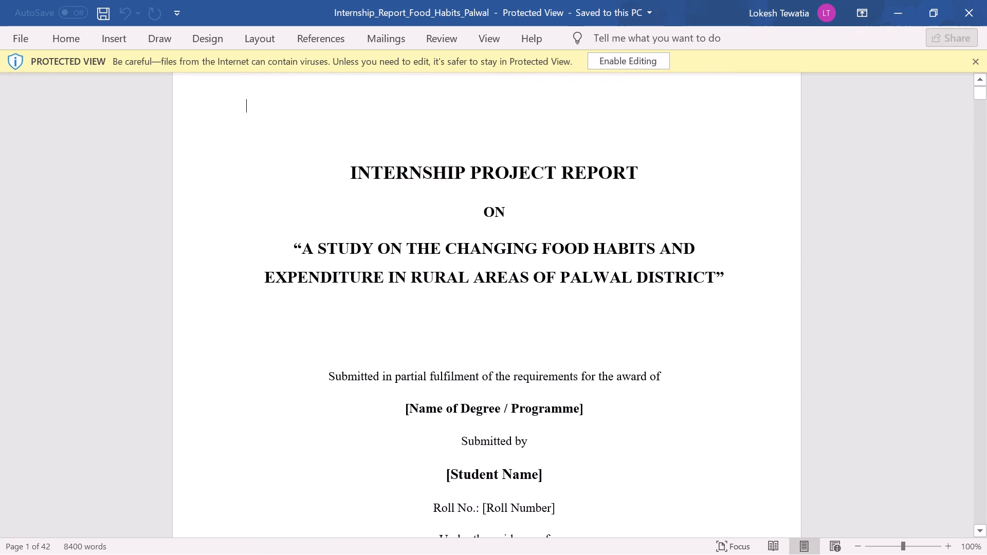
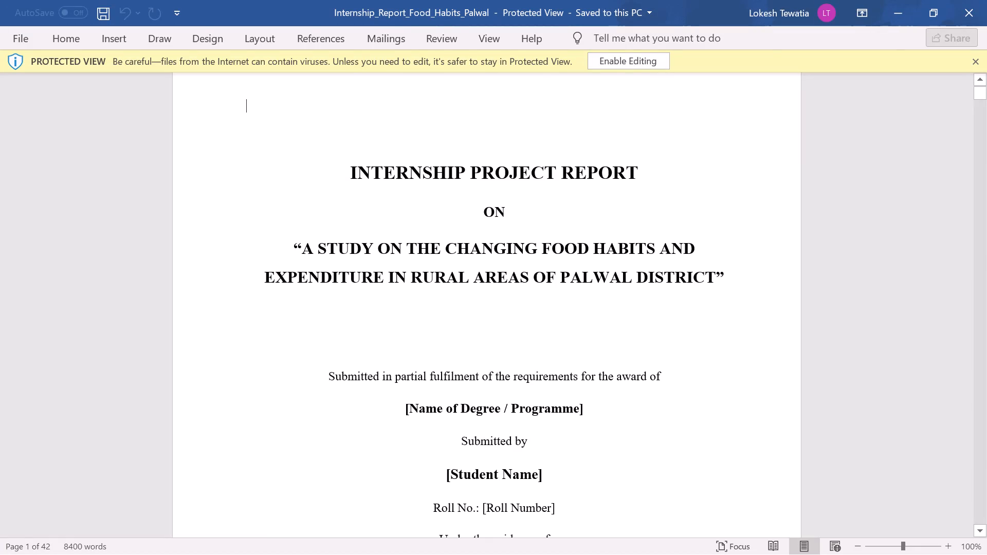
Enable editing for the report opened in Protected View.
{"action": "left_click", "coordinate": [636, 63]}
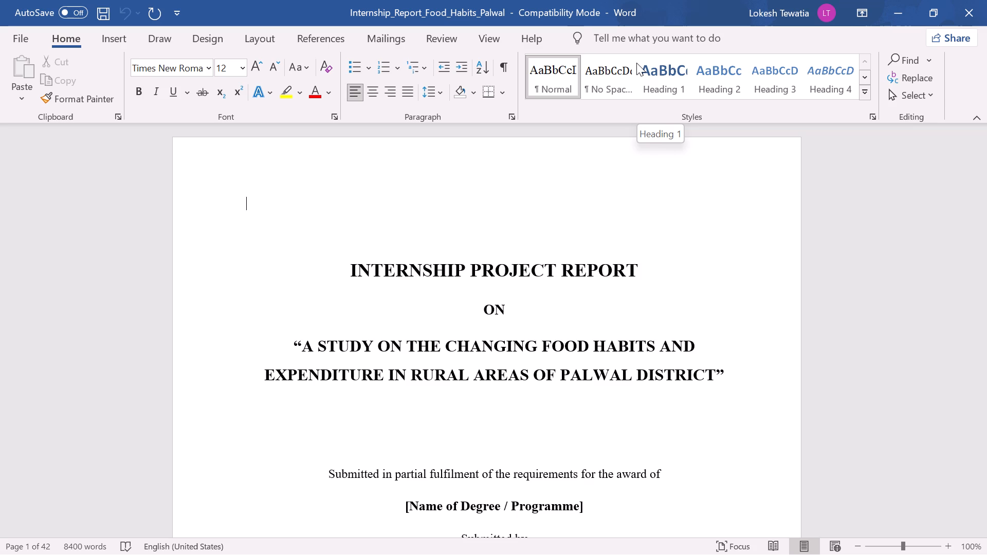
Delete the line "Submitted in partial fulfilment of the requirements for the award of" from the title page.
{"action": "scroll", "coordinate": [666, 348], "scroll_direction": "down", "scroll_amount": 1}
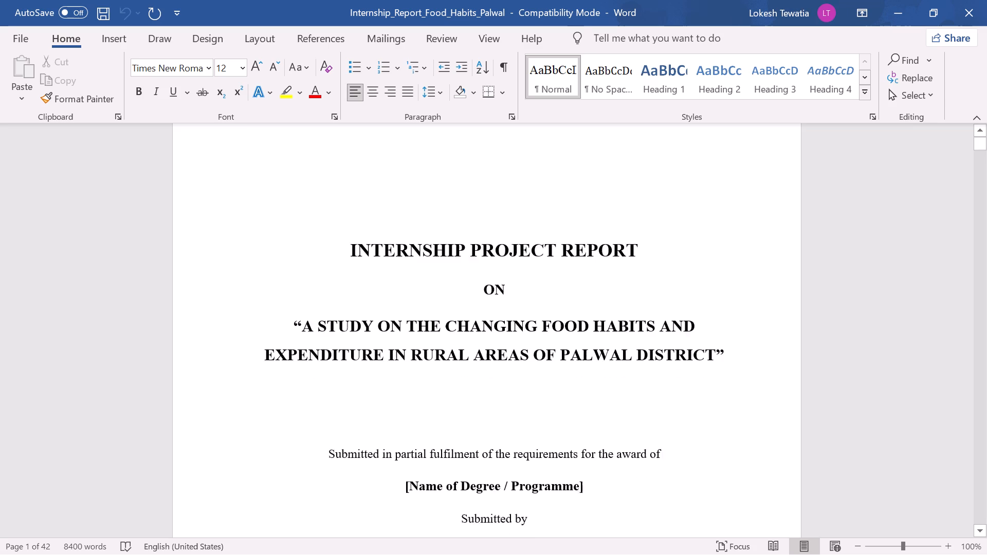
{"action": "scroll", "coordinate": [666, 348], "scroll_direction": "down", "scroll_amount": 5}
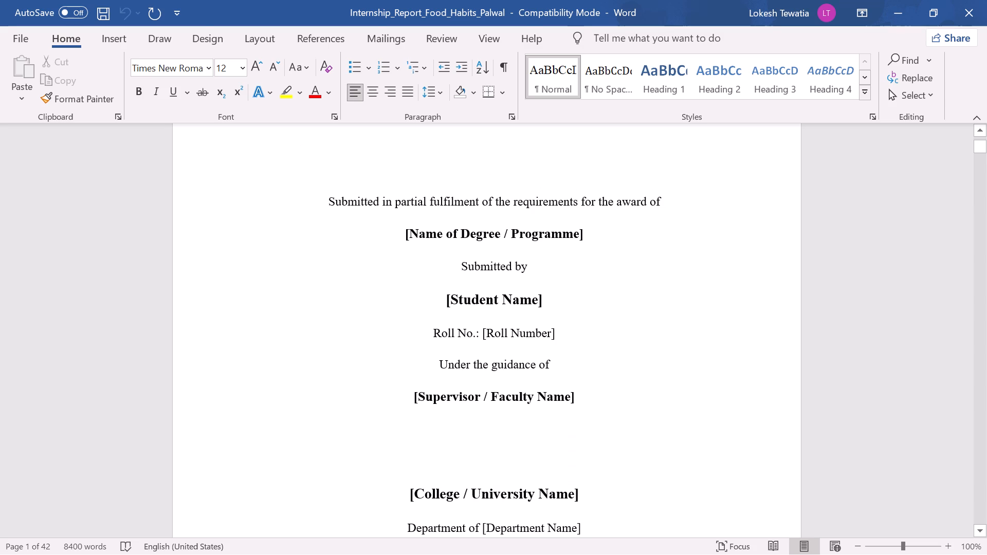
{"action": "scroll", "coordinate": [611, 319], "scroll_direction": "up", "scroll_amount": 1}
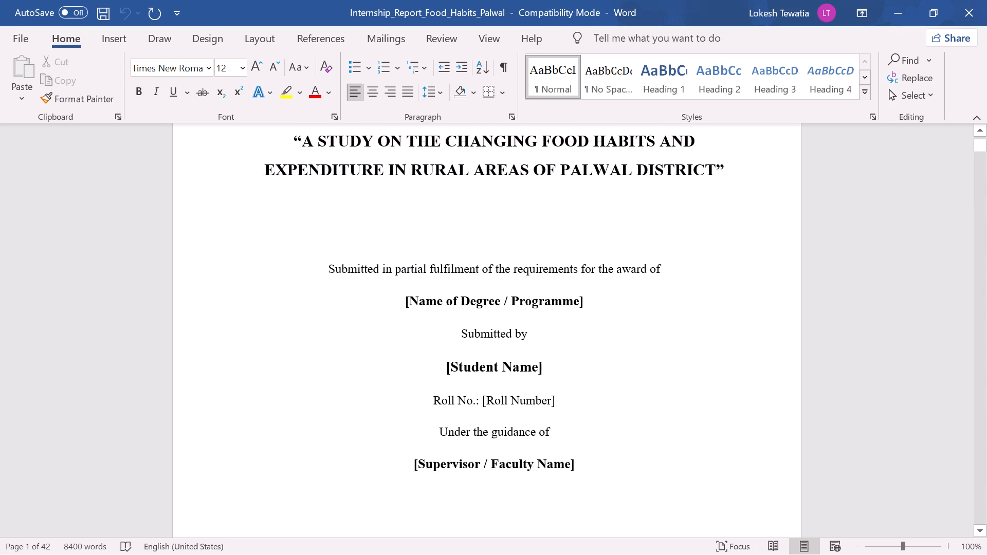
{"action": "left_click_drag", "start_coordinate": [331, 273], "coordinate": [668, 281]}
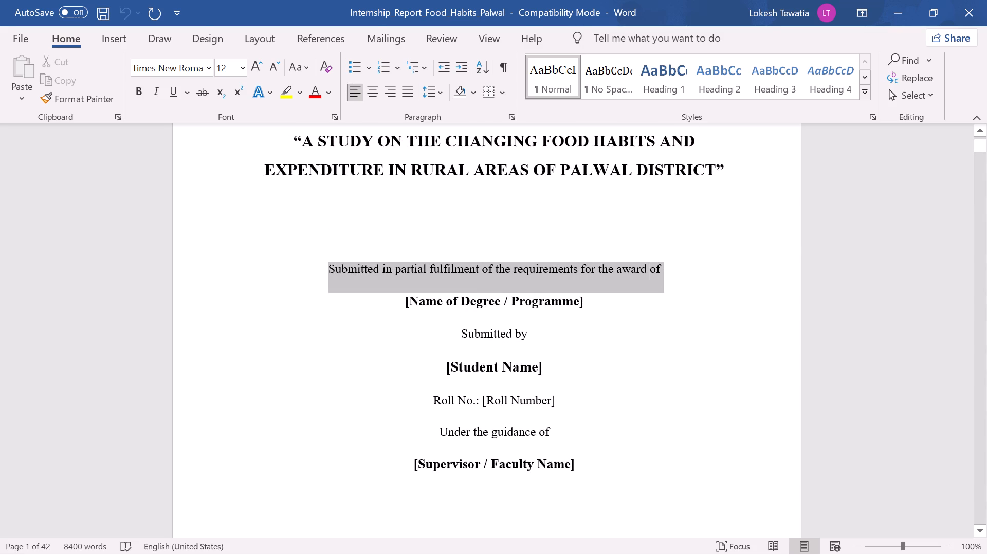
{"action": "left_click_drag", "start_coordinate": [668, 281], "coordinate": [672, 279]}
{"action": "key", "text": "BackSpace"}
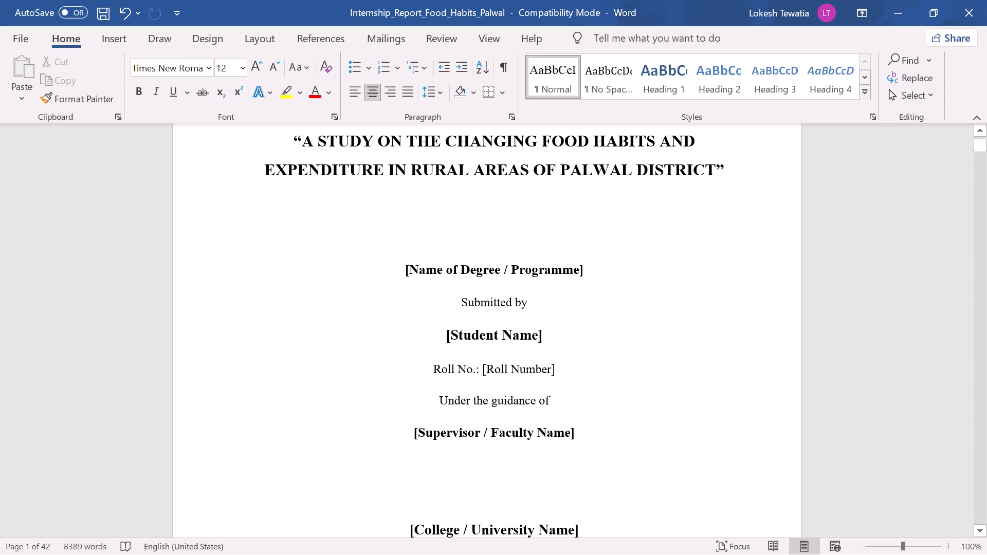
Delete the "[Name of Degree / Programme]" placeholder line from the title page.
{"action": "left_click_drag", "start_coordinate": [406, 271], "coordinate": [558, 276]}
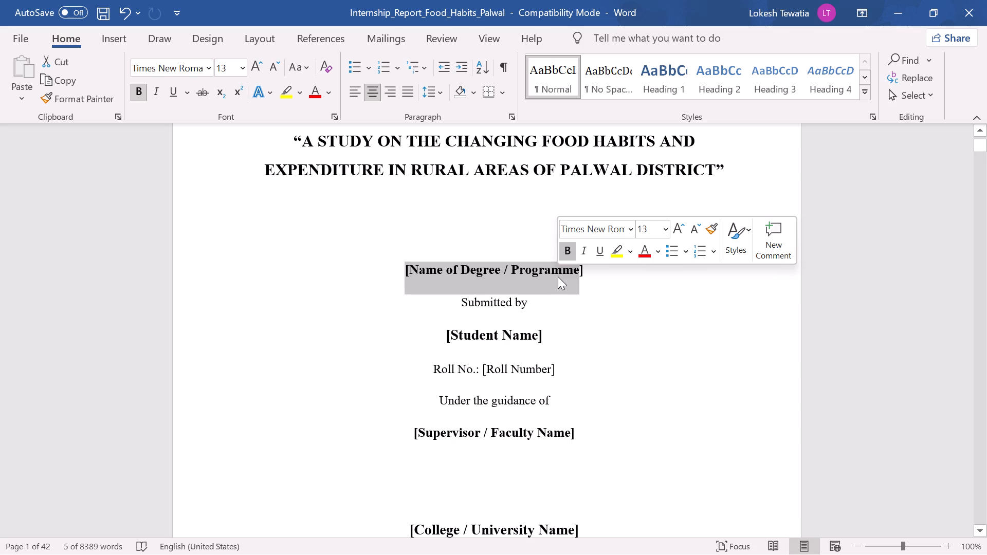
{"action": "key", "text": "ctrl+a"}
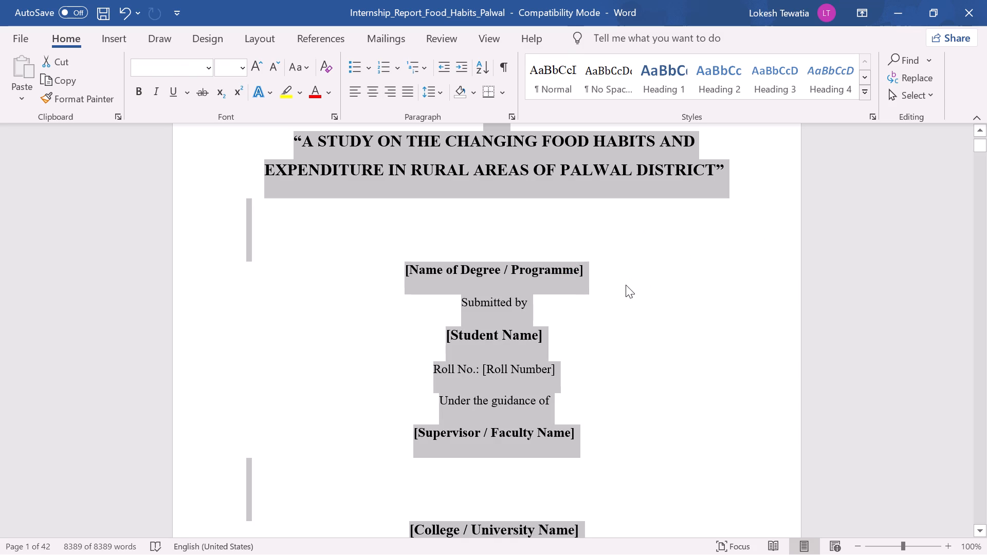
{"action": "left_click", "coordinate": [627, 285]}
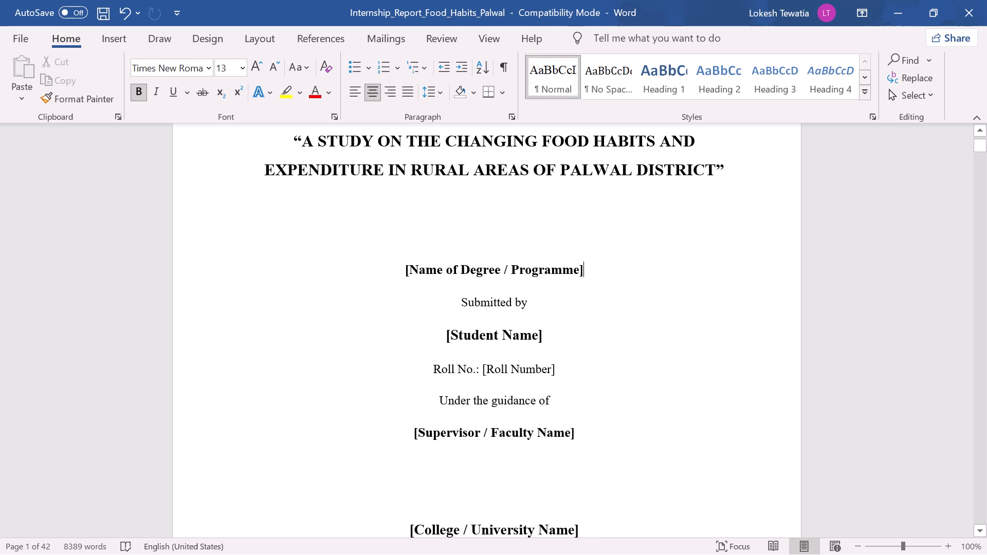
{"action": "left_click_drag", "start_coordinate": [403, 269], "coordinate": [606, 268]}
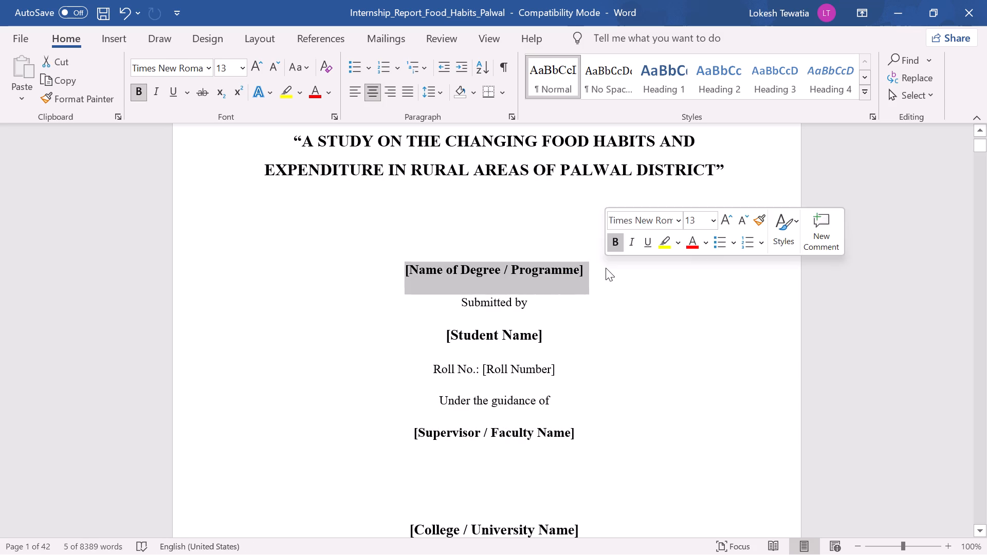
{"action": "key", "text": "BackSpace"}
Add "Bachelor of Business Administration" on the empty line above "Submitted by", centred, bold, at size 14.
{"action": "key", "text": "Up"}
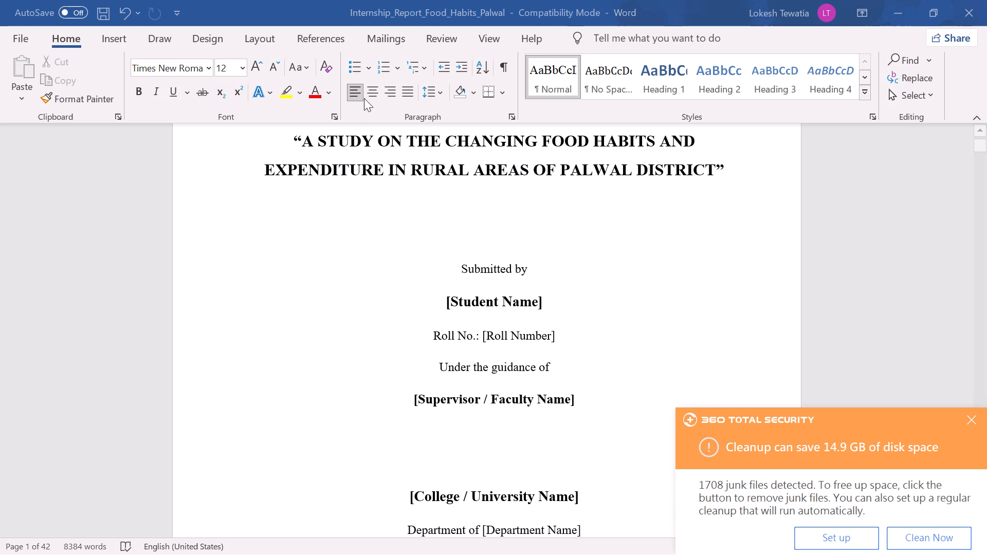
{"action": "left_click", "coordinate": [375, 90]}
{"action": "left_click", "coordinate": [375, 90]}
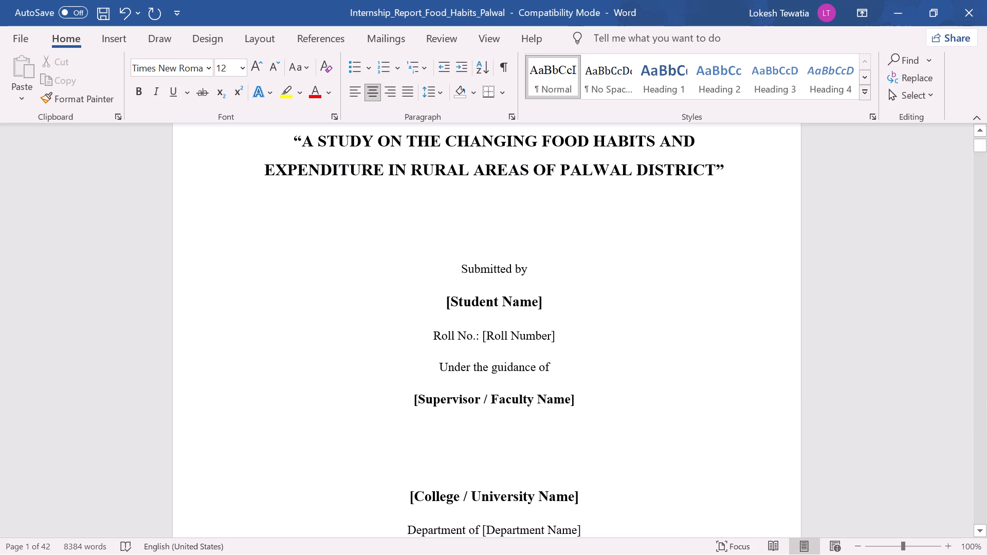
{"action": "left_click", "coordinate": [259, 69]}
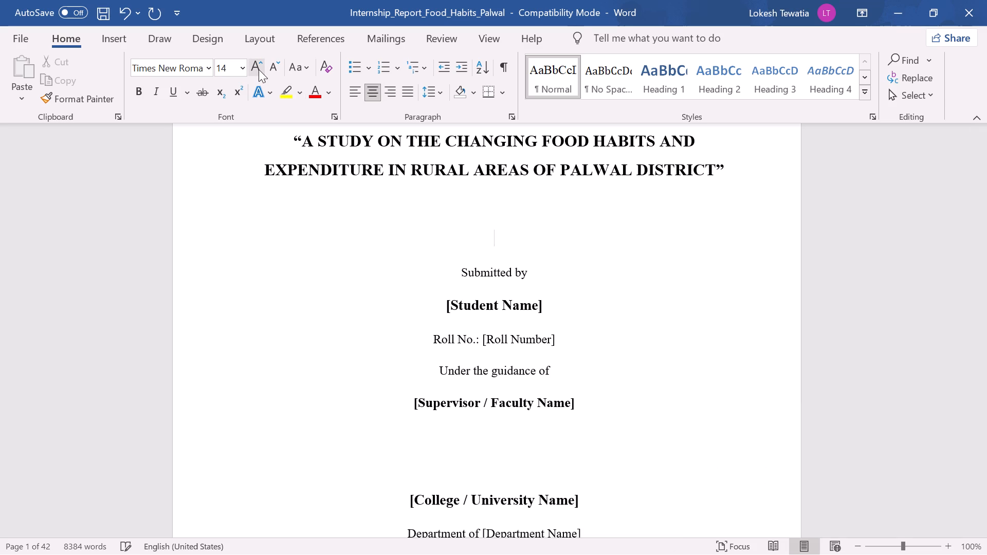
{"action": "left_click", "coordinate": [134, 89]}
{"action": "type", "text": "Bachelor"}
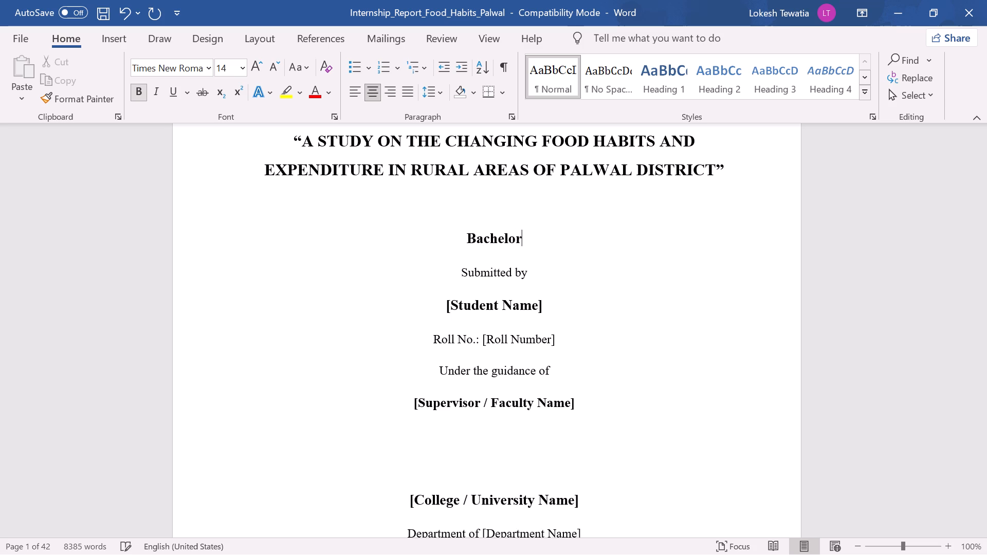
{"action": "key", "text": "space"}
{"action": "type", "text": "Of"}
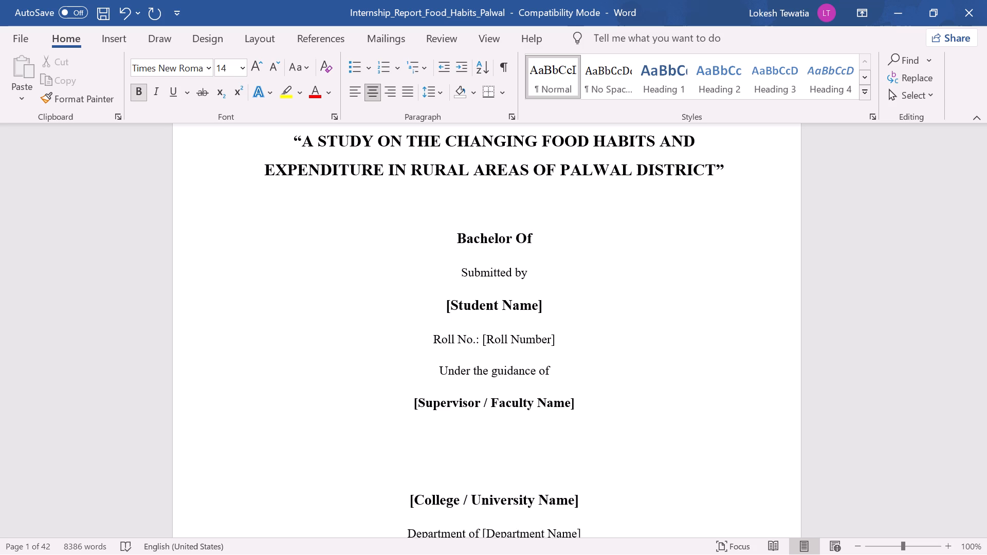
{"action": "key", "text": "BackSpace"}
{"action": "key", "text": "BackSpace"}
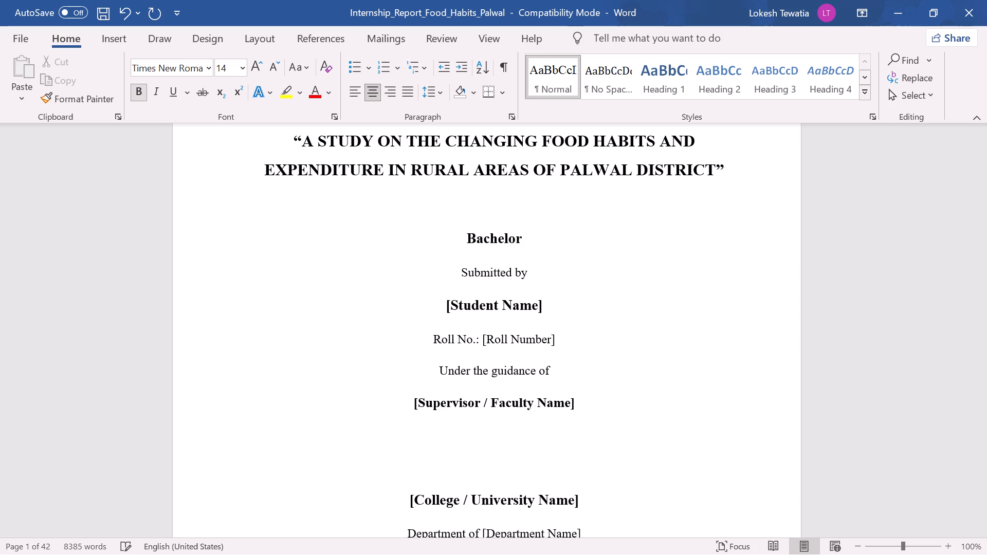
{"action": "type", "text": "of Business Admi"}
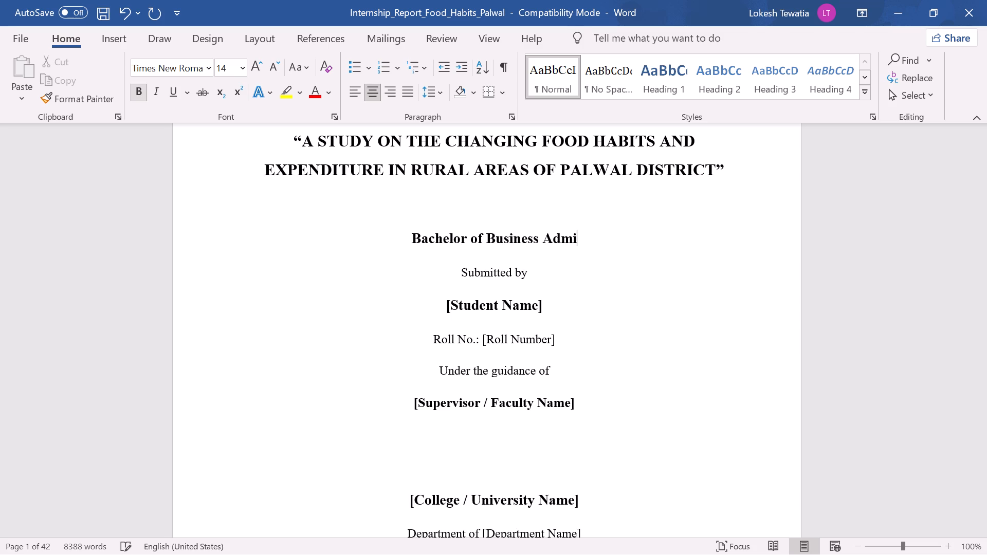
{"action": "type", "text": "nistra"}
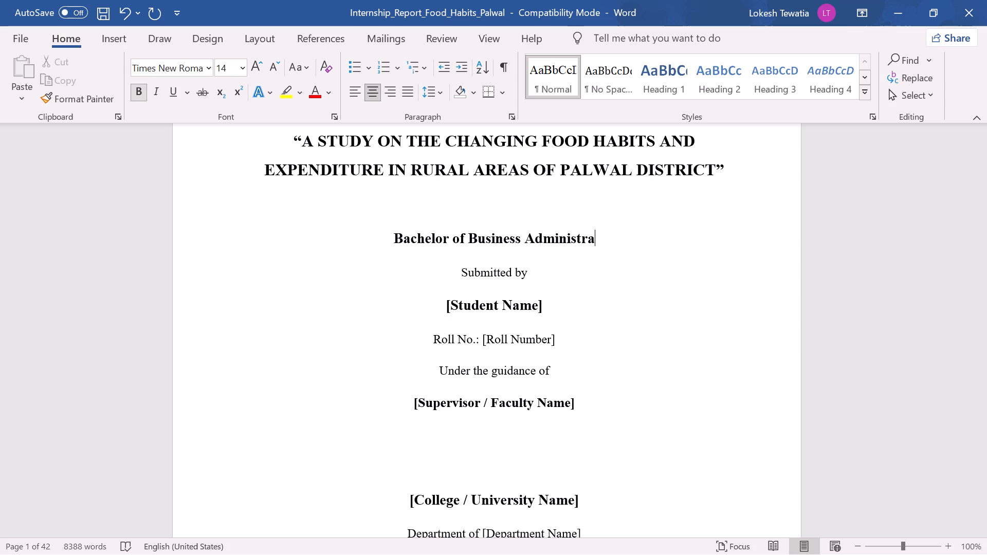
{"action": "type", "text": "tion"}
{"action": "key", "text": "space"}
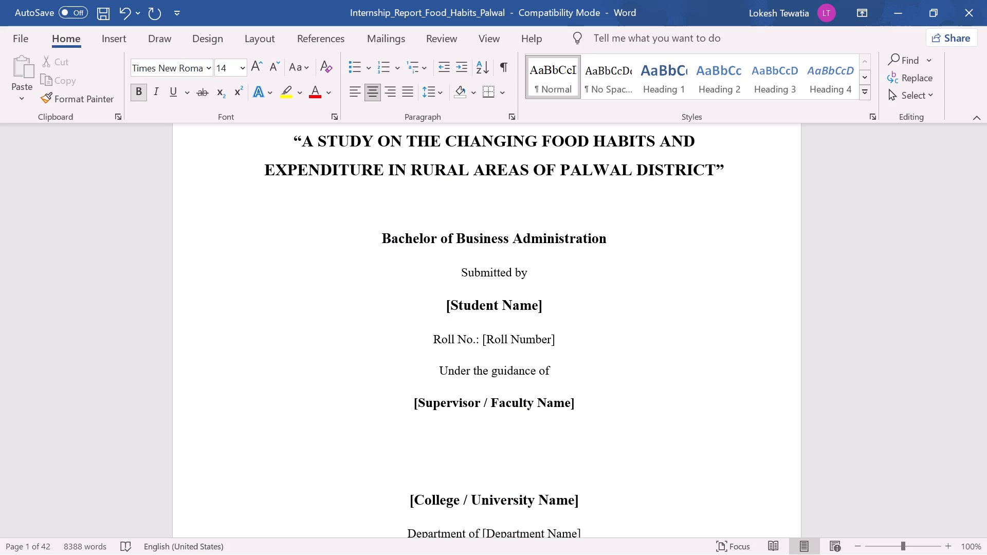
Add the line "Retail Management (MSIL)" directly below the degree name.
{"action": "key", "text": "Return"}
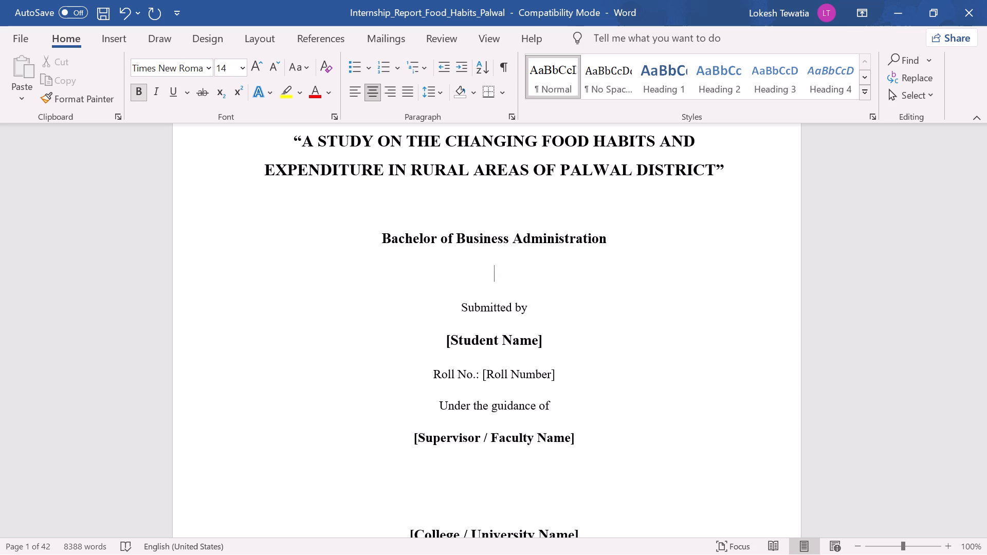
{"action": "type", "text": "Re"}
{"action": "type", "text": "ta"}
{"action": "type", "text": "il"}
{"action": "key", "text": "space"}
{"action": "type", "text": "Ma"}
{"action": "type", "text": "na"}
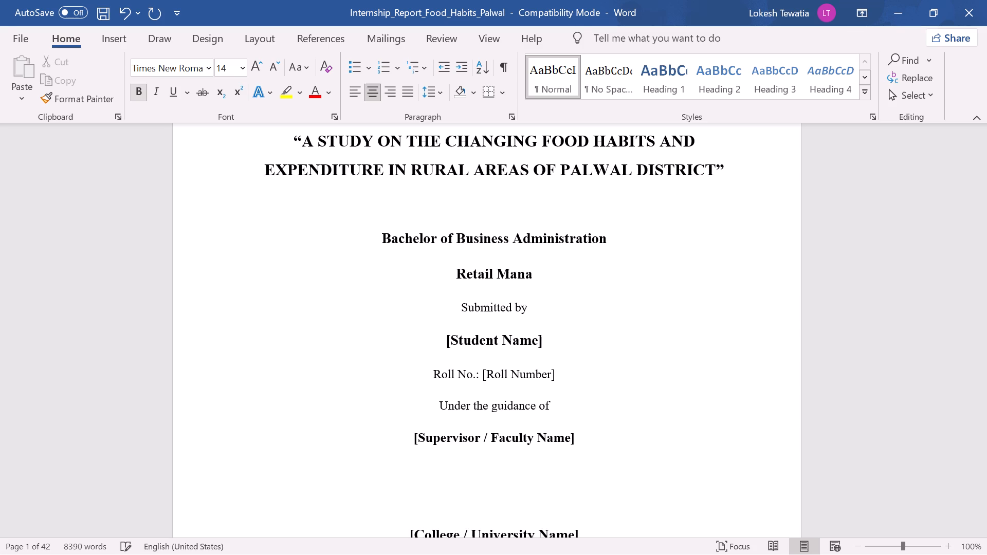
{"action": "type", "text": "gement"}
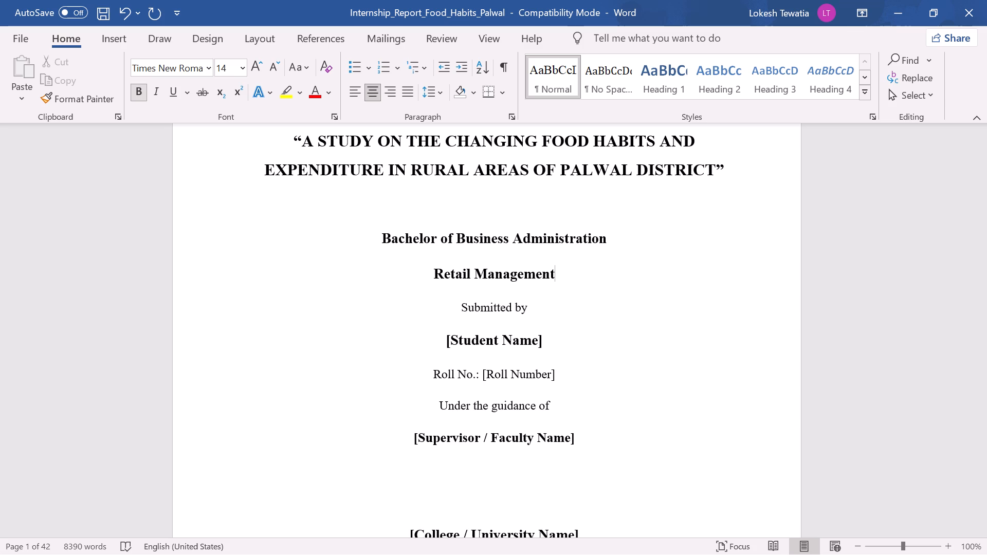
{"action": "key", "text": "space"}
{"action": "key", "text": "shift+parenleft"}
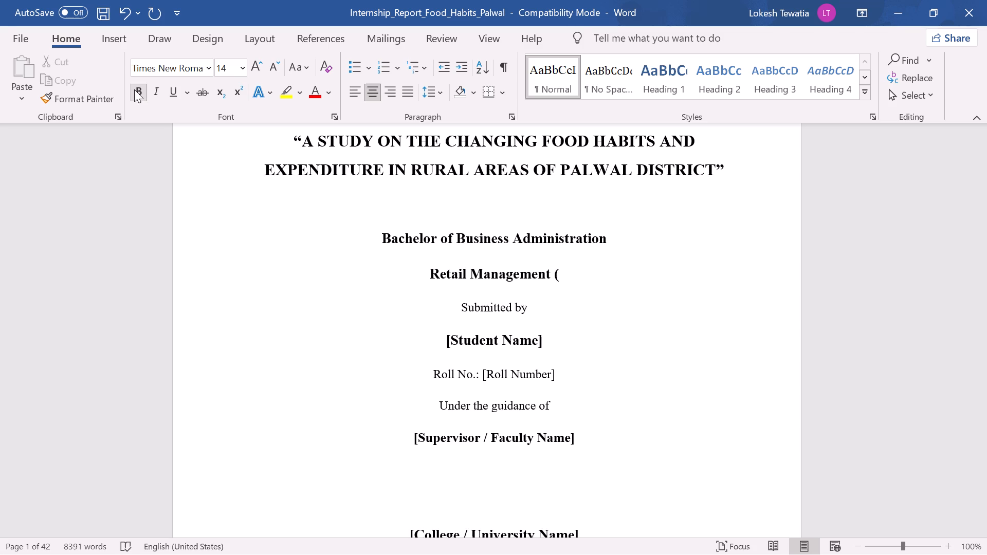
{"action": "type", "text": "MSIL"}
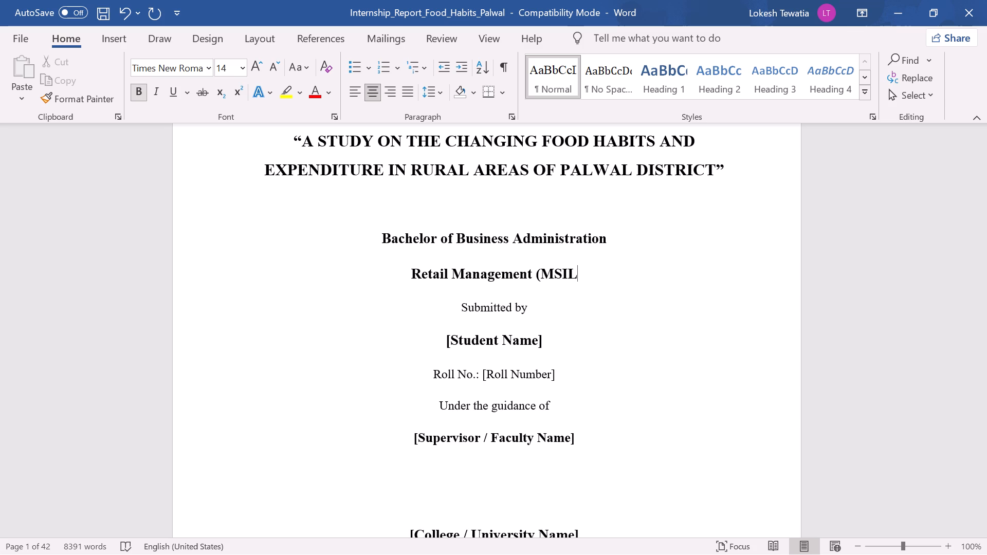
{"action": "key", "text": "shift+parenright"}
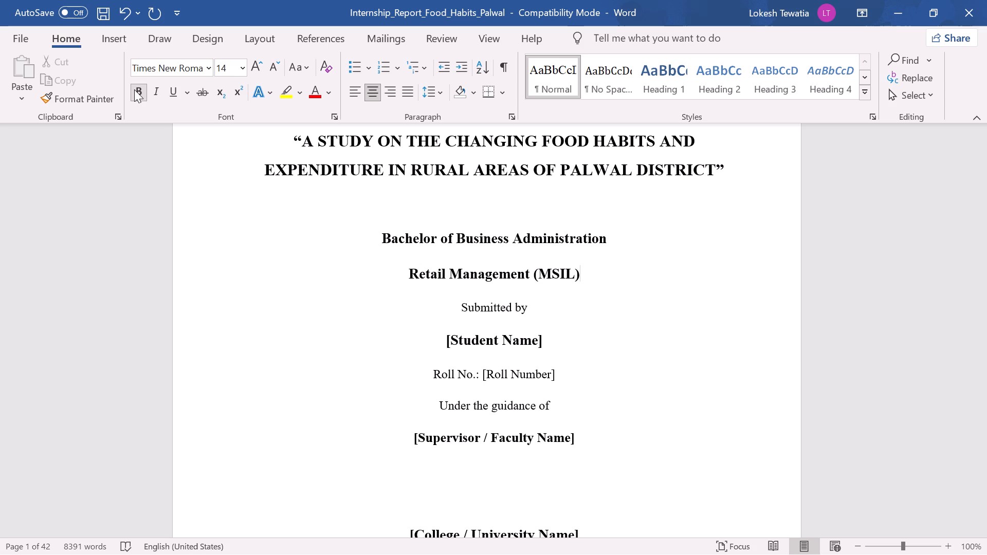
Add a separate line reading "Of" below the Retail Management (MSIL) line.
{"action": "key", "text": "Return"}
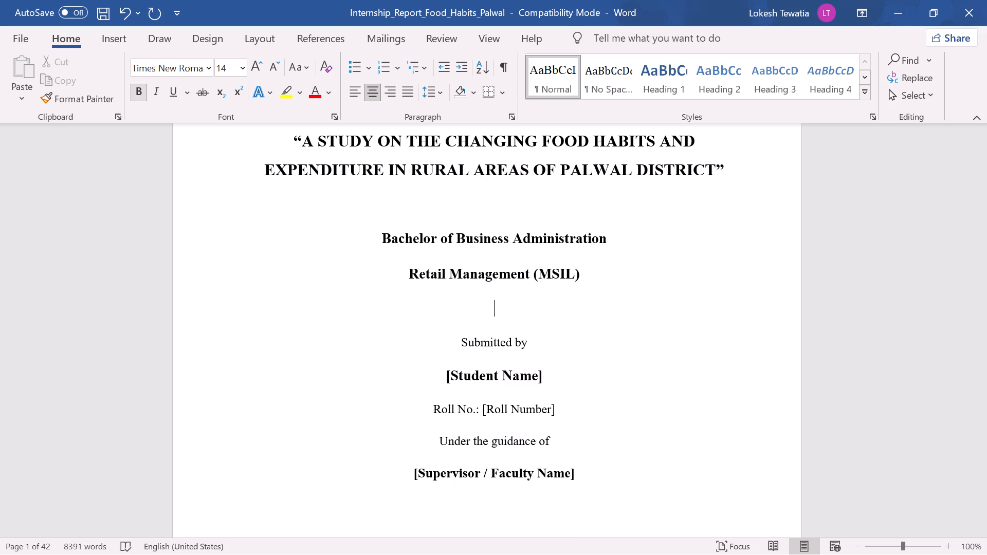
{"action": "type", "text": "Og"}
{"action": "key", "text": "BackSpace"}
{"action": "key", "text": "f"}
Add the university name "Shri Vishwakarma Skill University" on a new line below "Of".
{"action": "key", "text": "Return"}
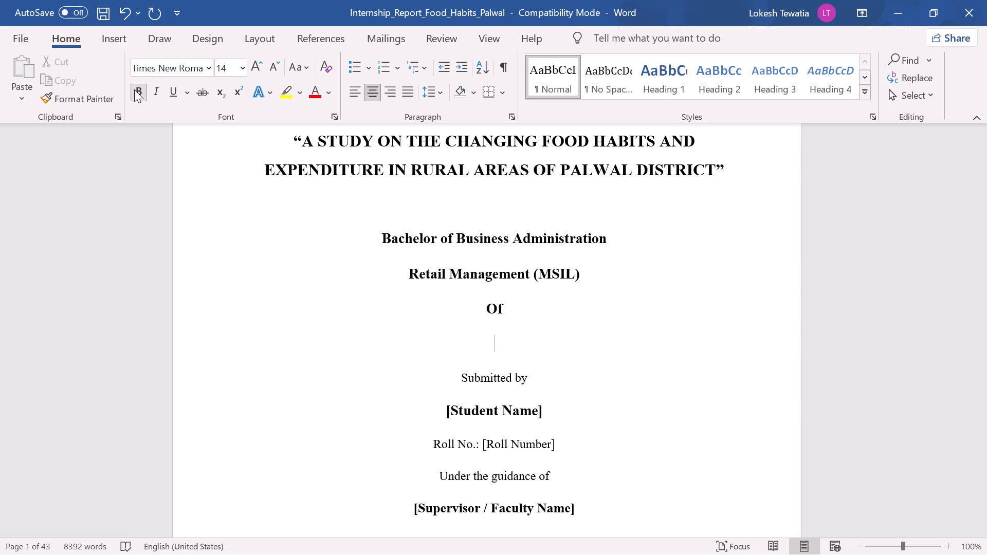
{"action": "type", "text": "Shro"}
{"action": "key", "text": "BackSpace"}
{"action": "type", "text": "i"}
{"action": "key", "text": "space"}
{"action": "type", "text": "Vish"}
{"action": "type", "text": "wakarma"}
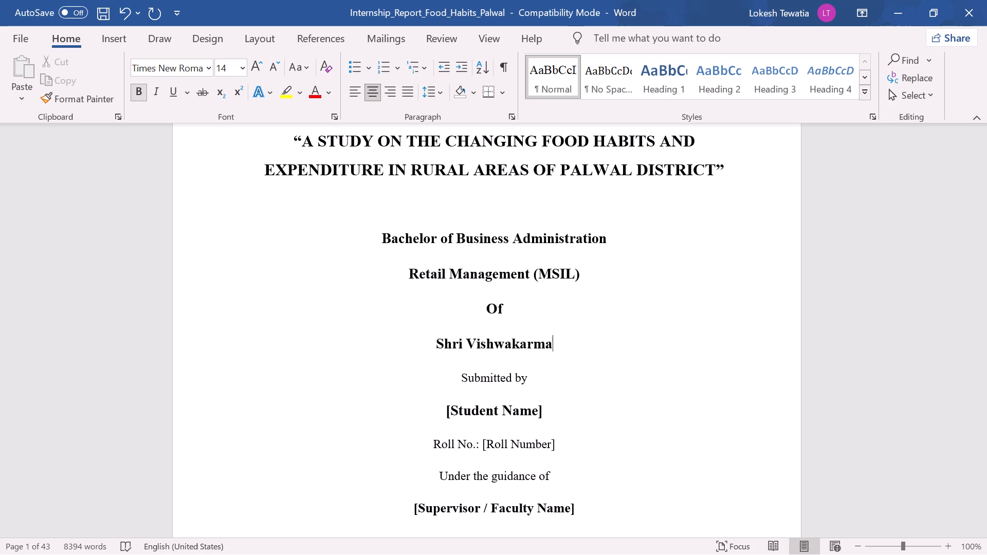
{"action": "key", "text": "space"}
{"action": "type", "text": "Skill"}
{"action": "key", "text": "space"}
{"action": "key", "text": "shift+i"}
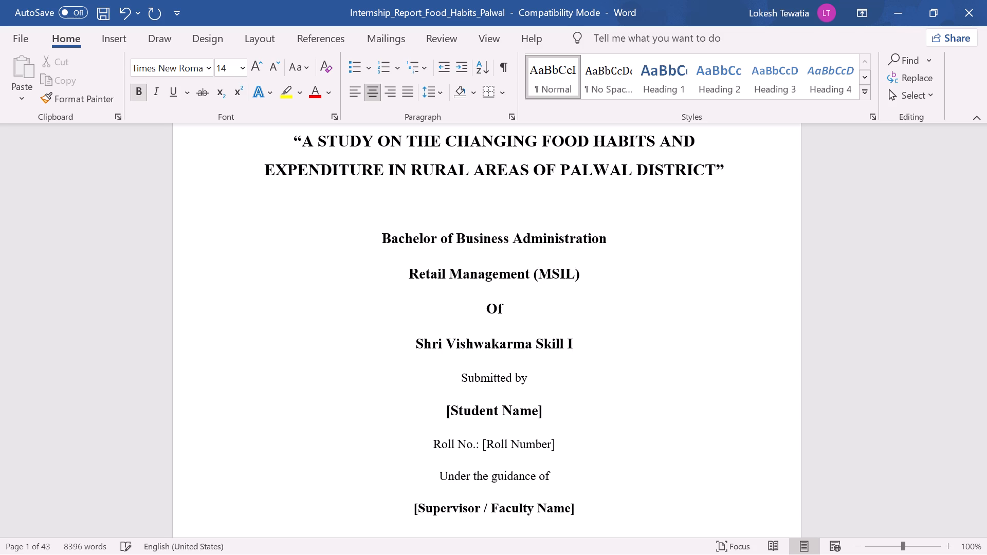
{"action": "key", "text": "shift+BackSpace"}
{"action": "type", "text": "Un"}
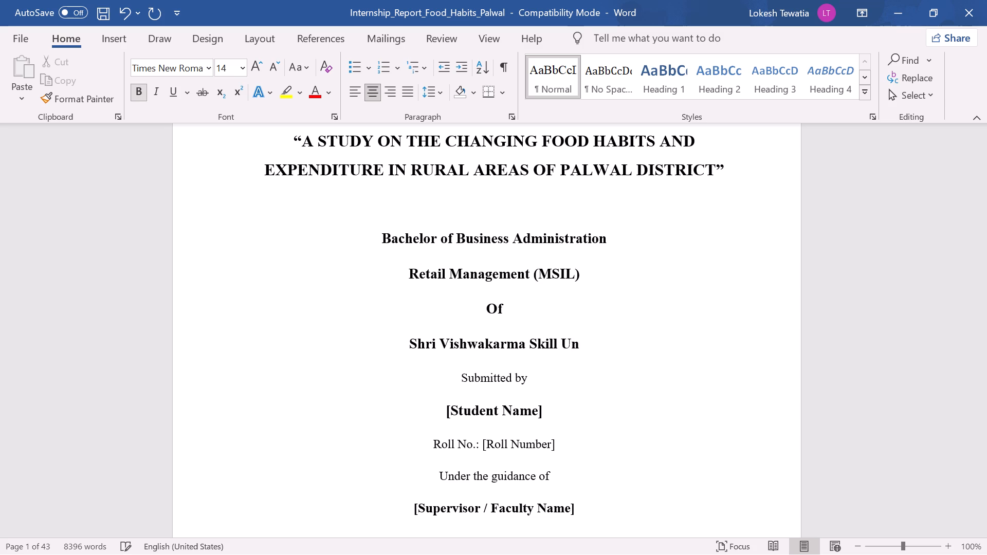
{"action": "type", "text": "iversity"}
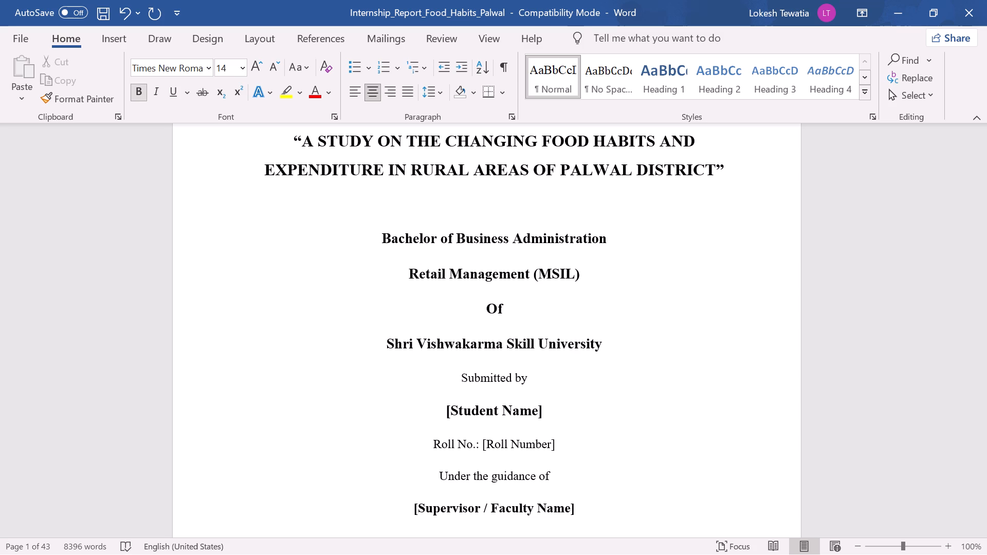
Append the location ", Dudhola (Palwal)" to the university name line.
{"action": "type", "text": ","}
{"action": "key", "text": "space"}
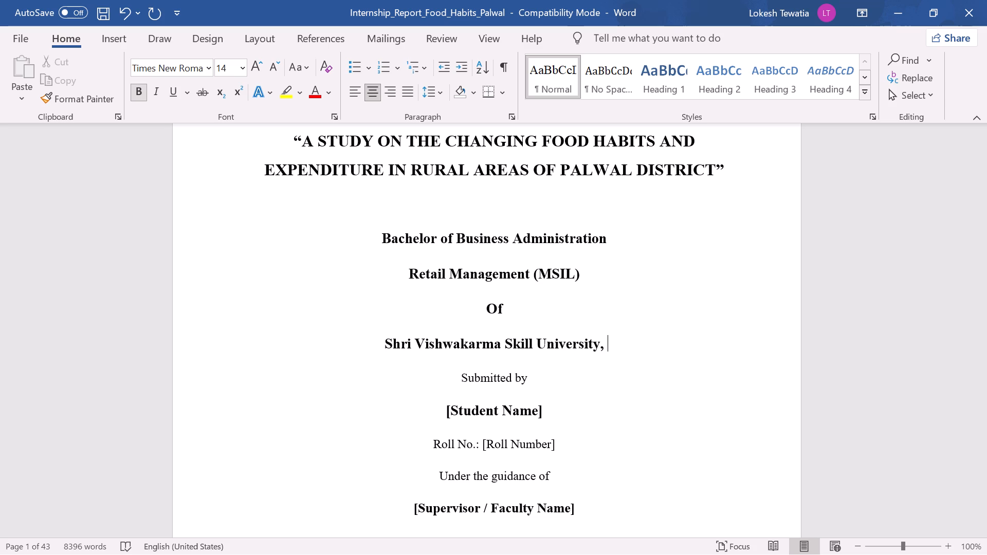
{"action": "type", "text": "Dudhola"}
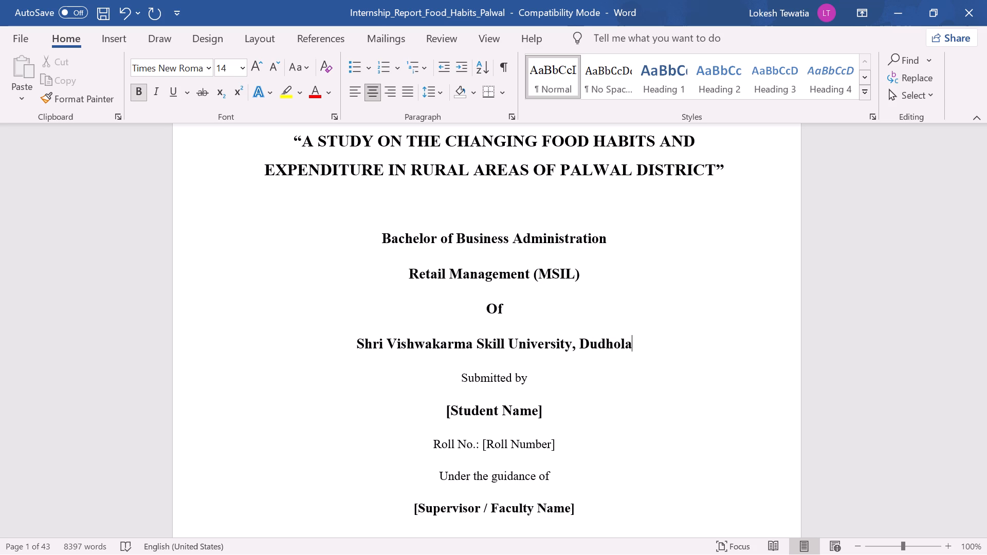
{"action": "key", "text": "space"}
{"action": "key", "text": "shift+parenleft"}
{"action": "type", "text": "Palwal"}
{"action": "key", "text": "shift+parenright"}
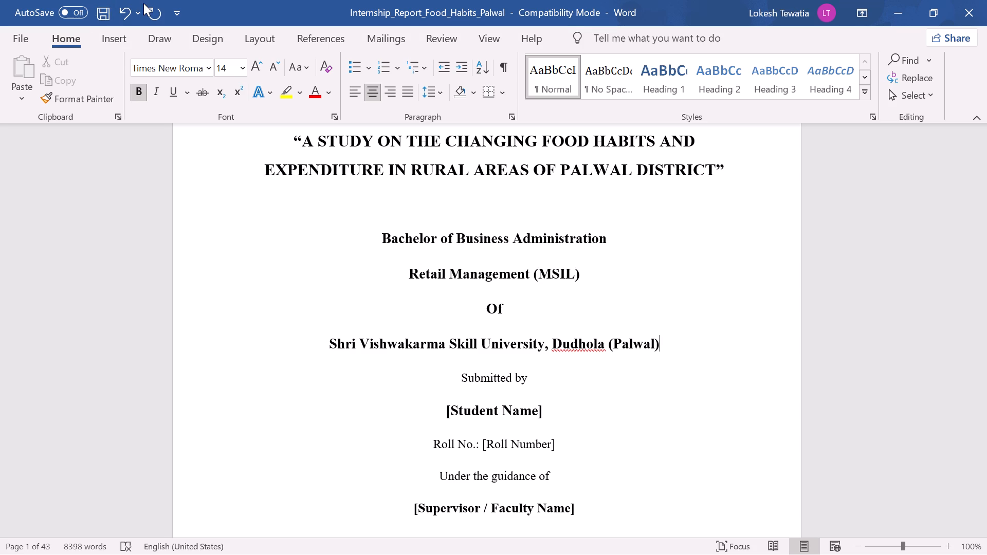
Delete the remaining title-page block from "Submitted by" through the Academic Session line.
{"action": "scroll", "coordinate": [386, 223], "scroll_direction": "down", "scroll_amount": 4}
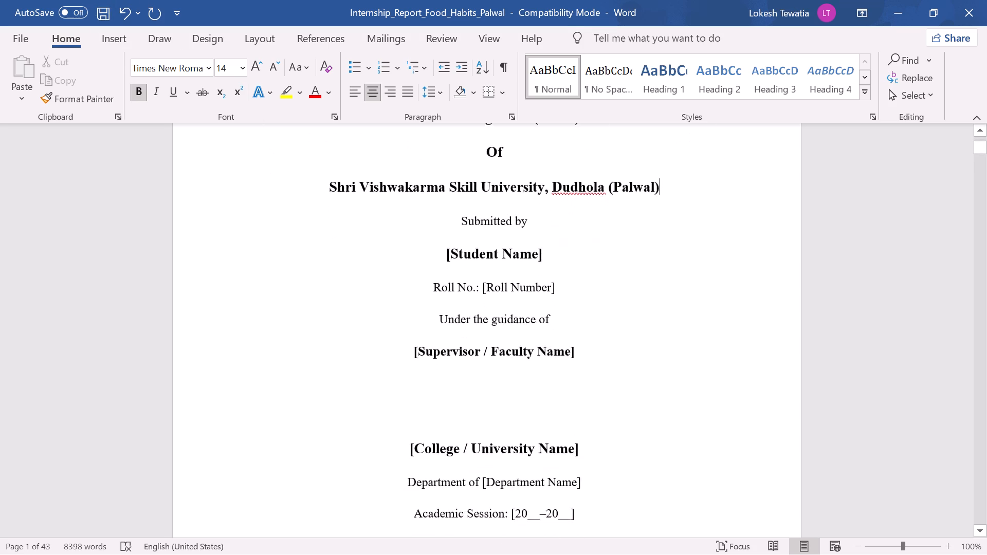
{"action": "scroll", "coordinate": [386, 223], "scroll_direction": "up", "scroll_amount": 6}
{"action": "scroll", "coordinate": [386, 223], "scroll_direction": "right", "scroll_amount": 1}
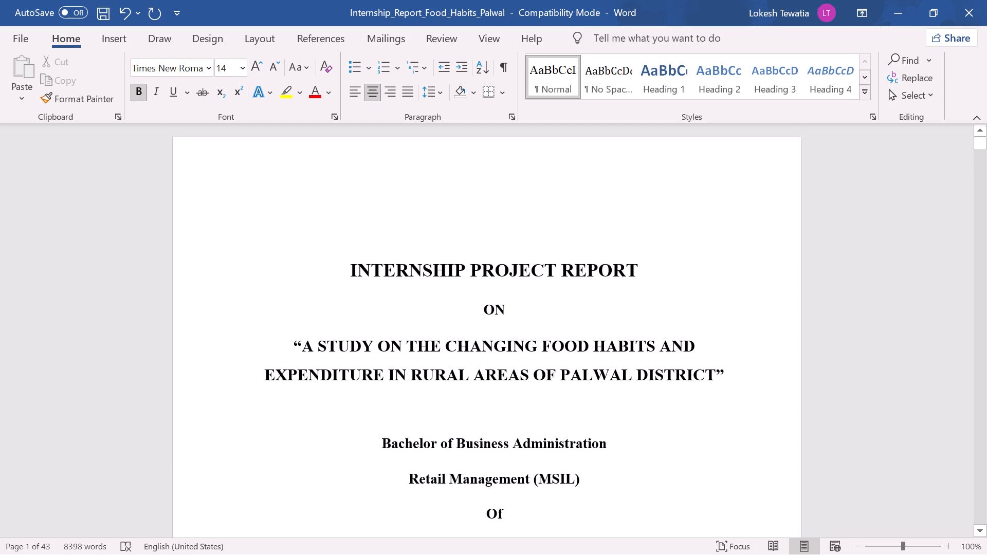
{"action": "scroll", "coordinate": [386, 223], "scroll_direction": "right", "scroll_amount": 1}
{"action": "scroll", "coordinate": [386, 223], "scroll_direction": "down", "scroll_amount": 2}
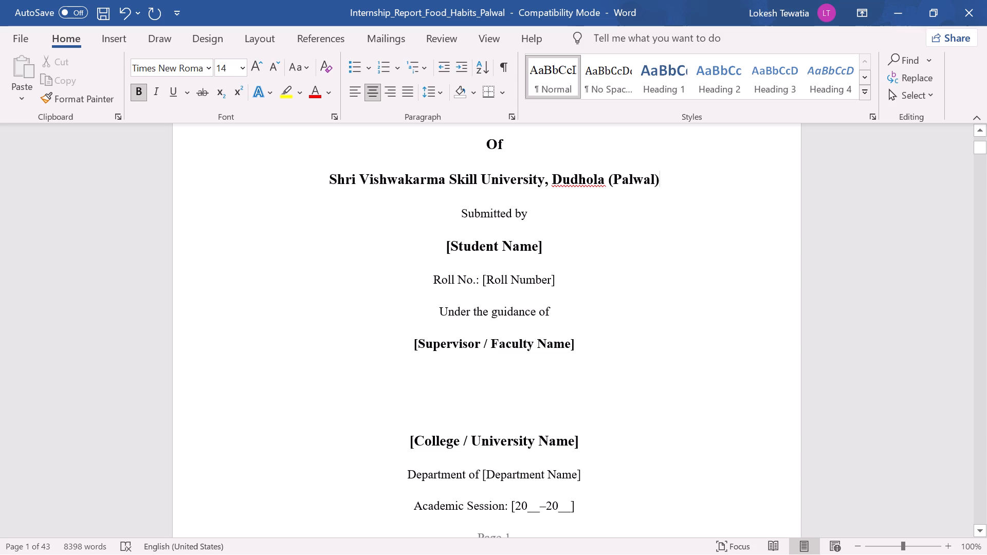
{"action": "scroll", "coordinate": [390, 215], "scroll_direction": "down", "scroll_amount": 1}
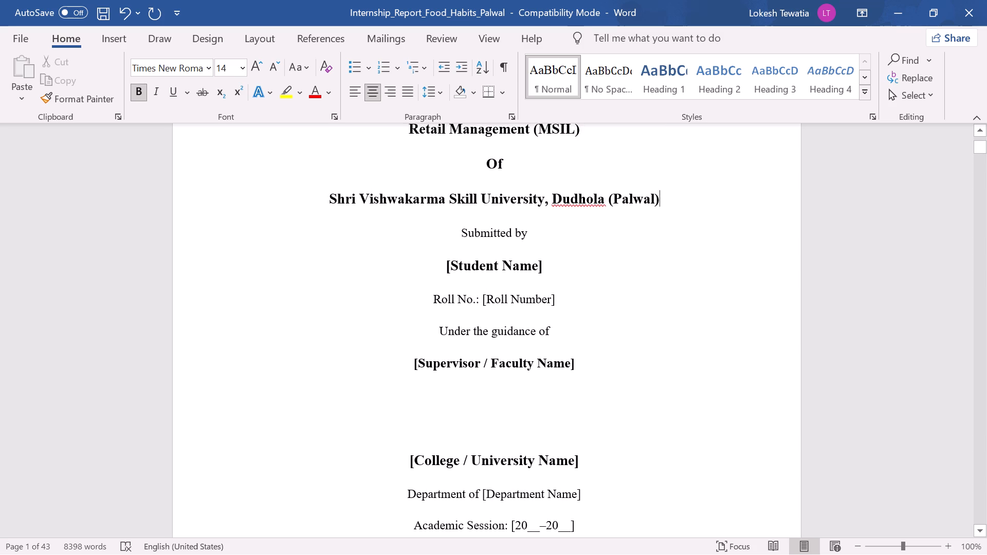
{"action": "left_click_drag", "start_coordinate": [463, 233], "coordinate": [585, 554]}
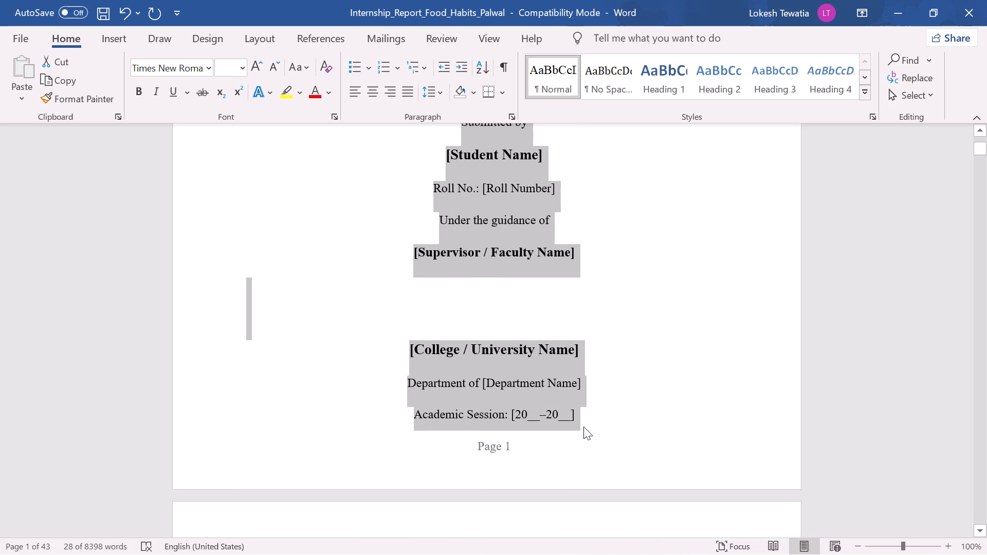
{"action": "key", "text": "BackSpace"}
{"action": "scroll", "coordinate": [547, 395], "scroll_direction": "up", "scroll_amount": 1}
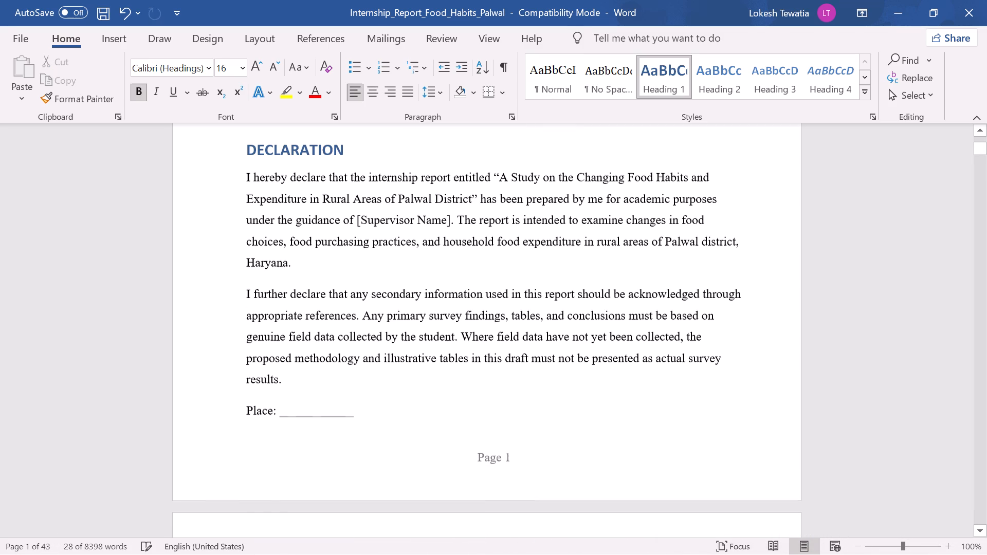
{"action": "scroll", "coordinate": [547, 395], "scroll_direction": "up", "scroll_amount": 2}
{"action": "left_click", "coordinate": [684, 319]}
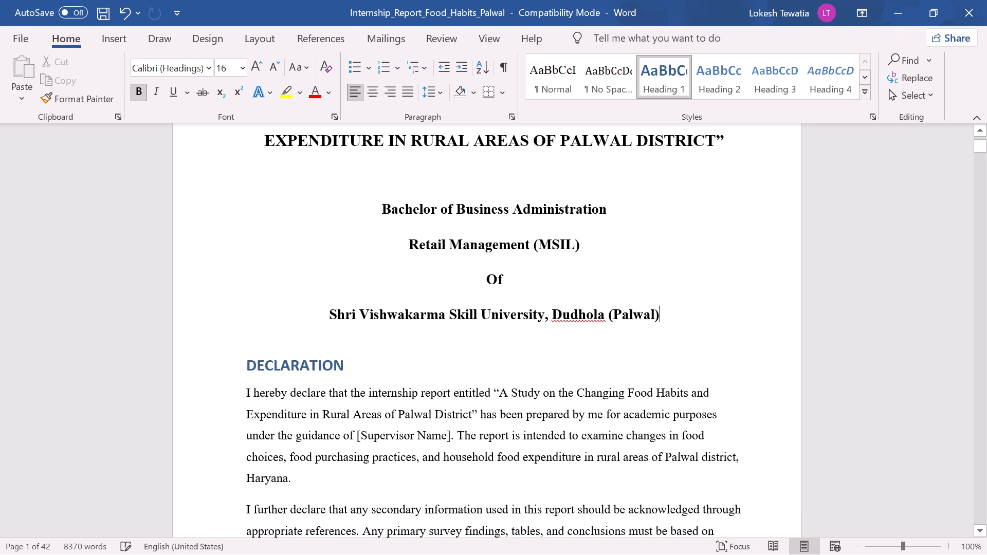
{"action": "key", "text": "Return"}
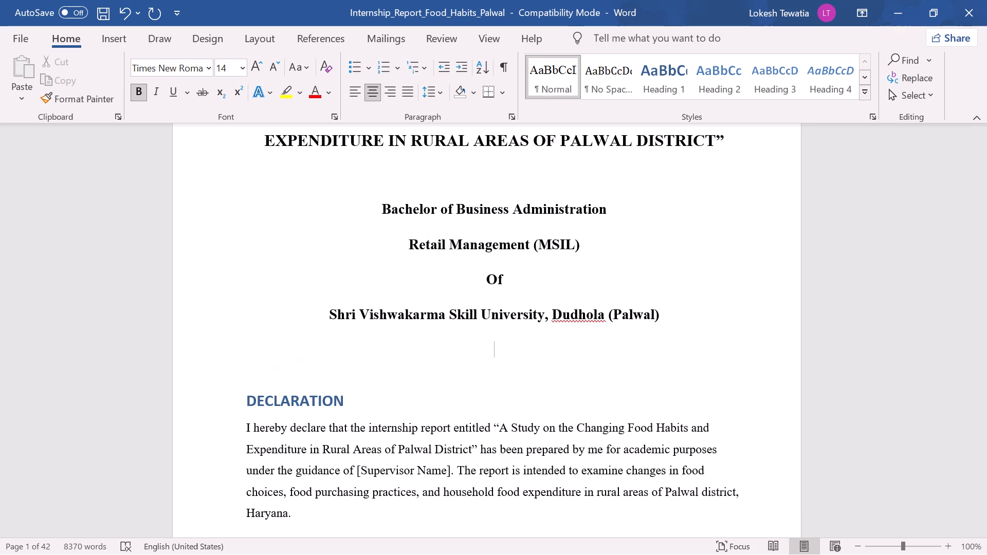
{"action": "key", "text": "Return"}
{"action": "key", "text": "Return"}
{"action": "key", "text": "BackSpace"}
{"action": "key", "text": "BackSpace"}
{"action": "left_click", "coordinate": [114, 38]}
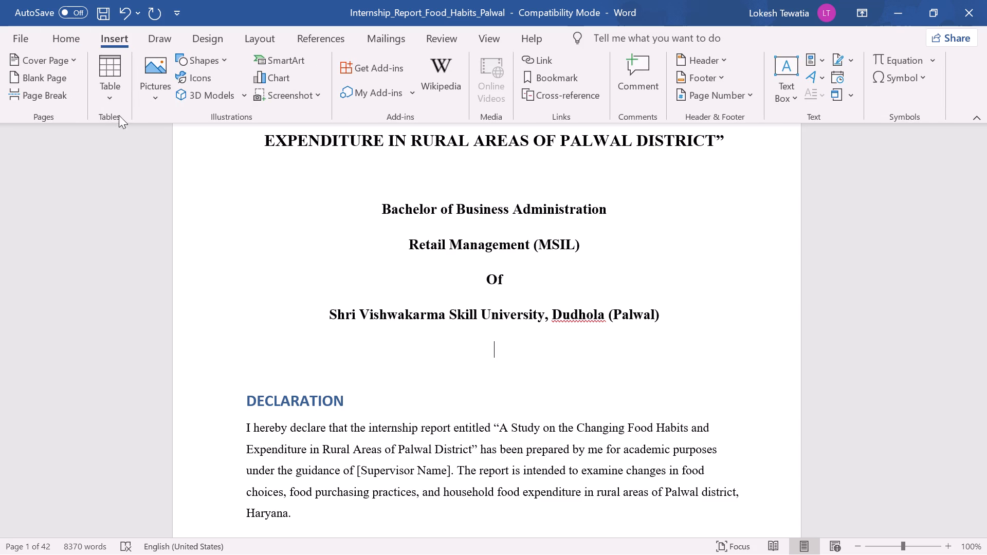
{"action": "left_click", "coordinate": [146, 68]}
{"action": "left_click", "coordinate": [177, 145]}
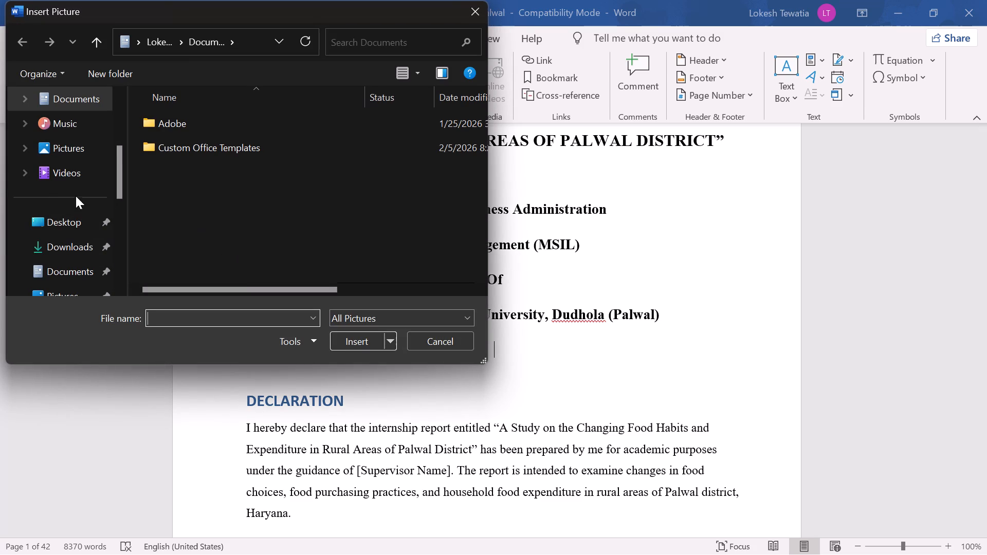
{"action": "left_click", "coordinate": [82, 148]}
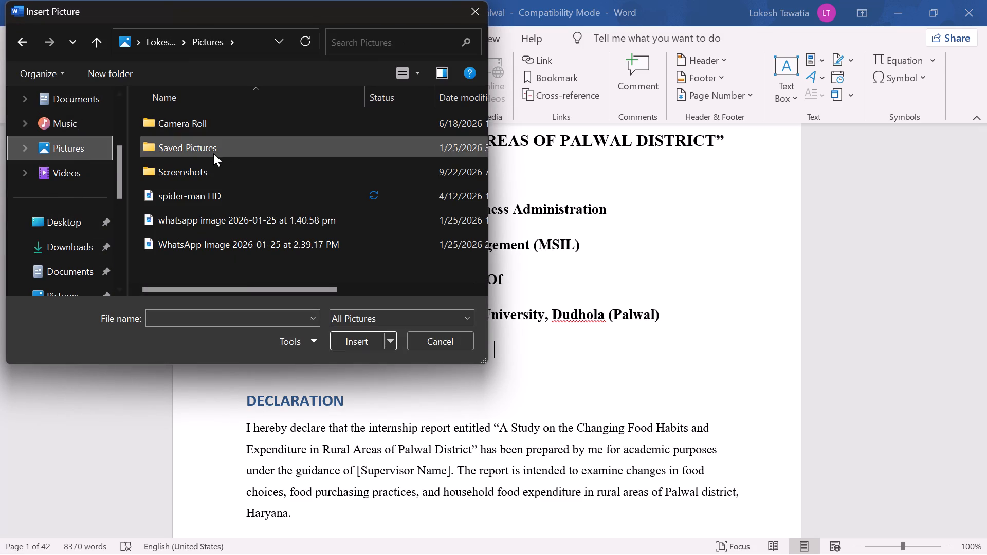
{"action": "double_click", "coordinate": [213, 171]}
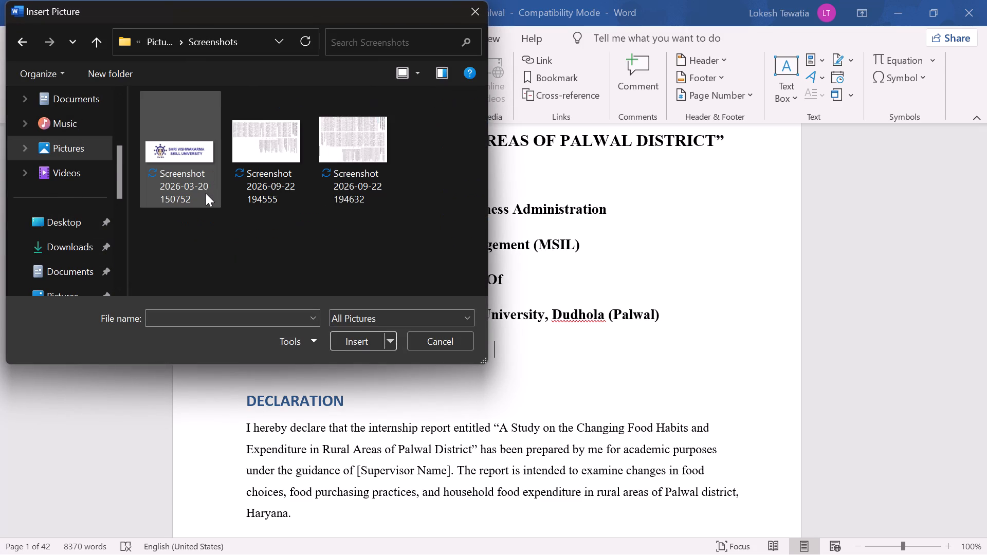
{"action": "double_click", "coordinate": [185, 165]}
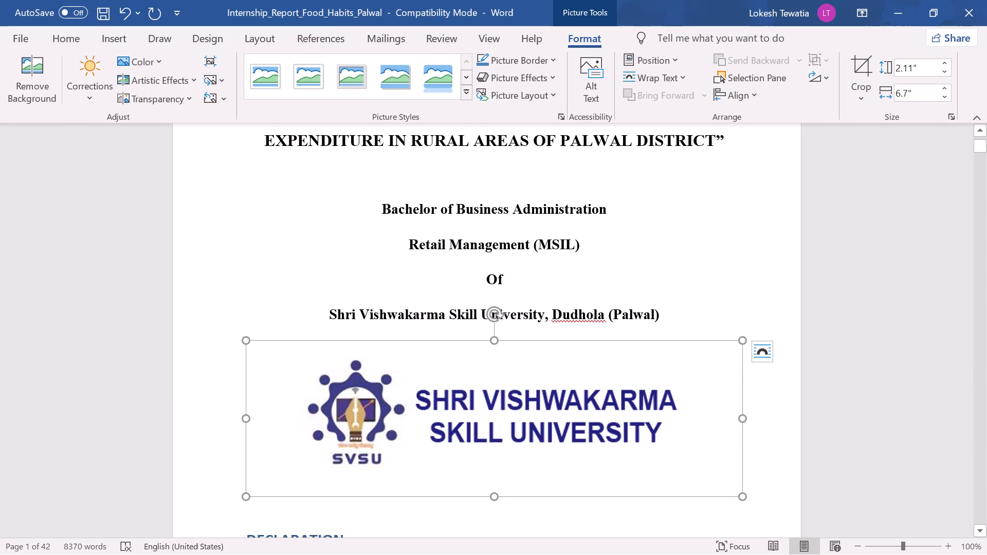
{"action": "left_click", "coordinate": [611, 252]}
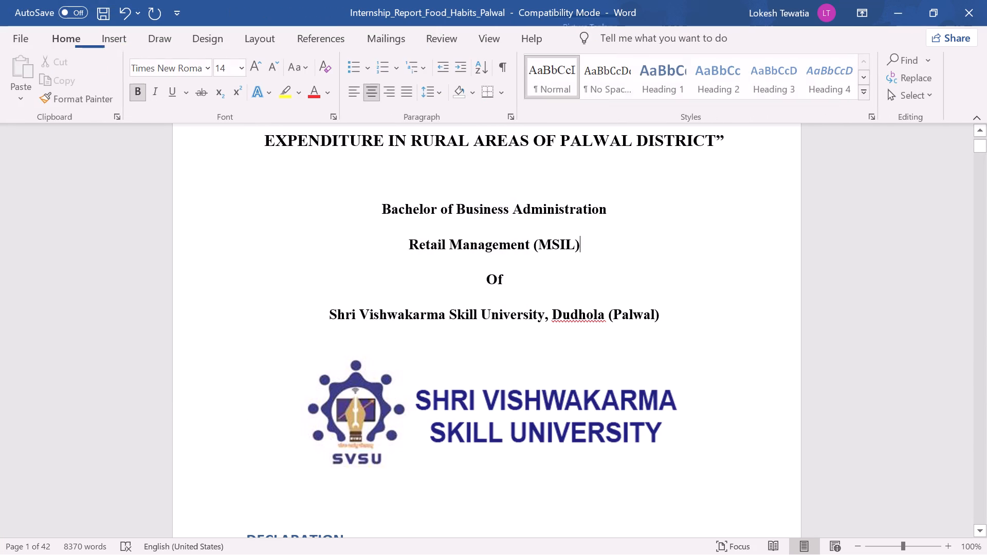
Add an empty centred line between the university logo and the DECLARATION heading.
{"action": "scroll", "coordinate": [691, 266], "scroll_direction": "right", "scroll_amount": 1}
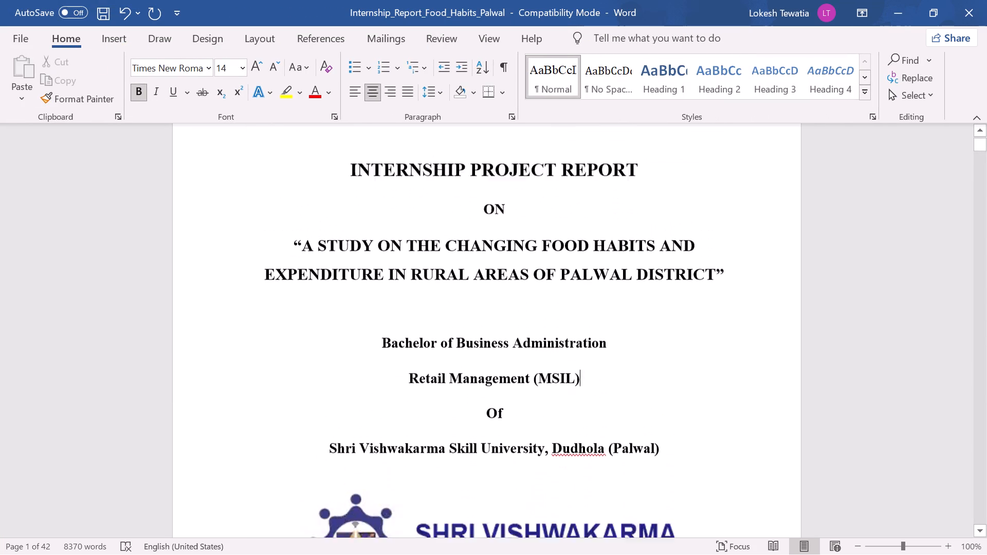
{"action": "scroll", "coordinate": [691, 266], "scroll_direction": "right", "scroll_amount": 1}
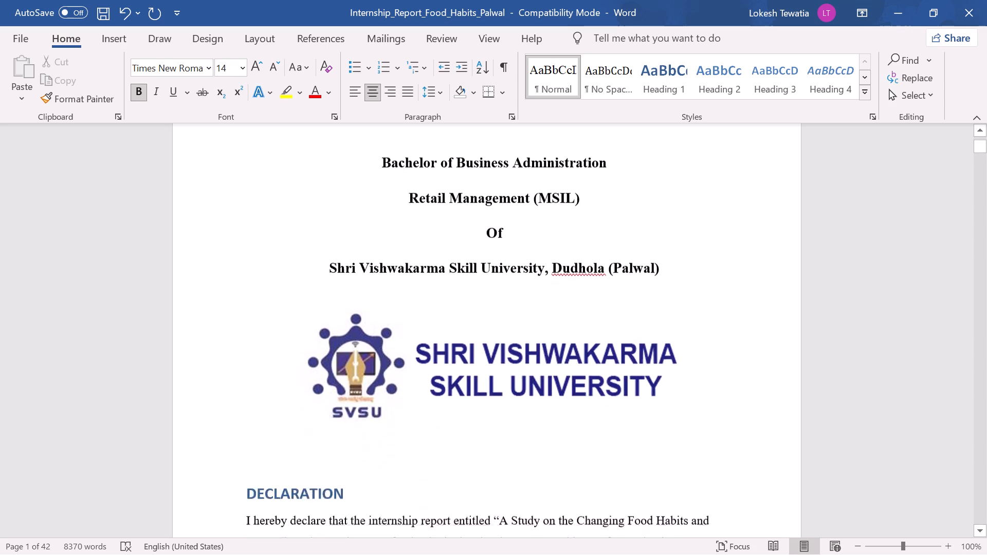
{"action": "scroll", "coordinate": [691, 266], "scroll_direction": "right", "scroll_amount": 1}
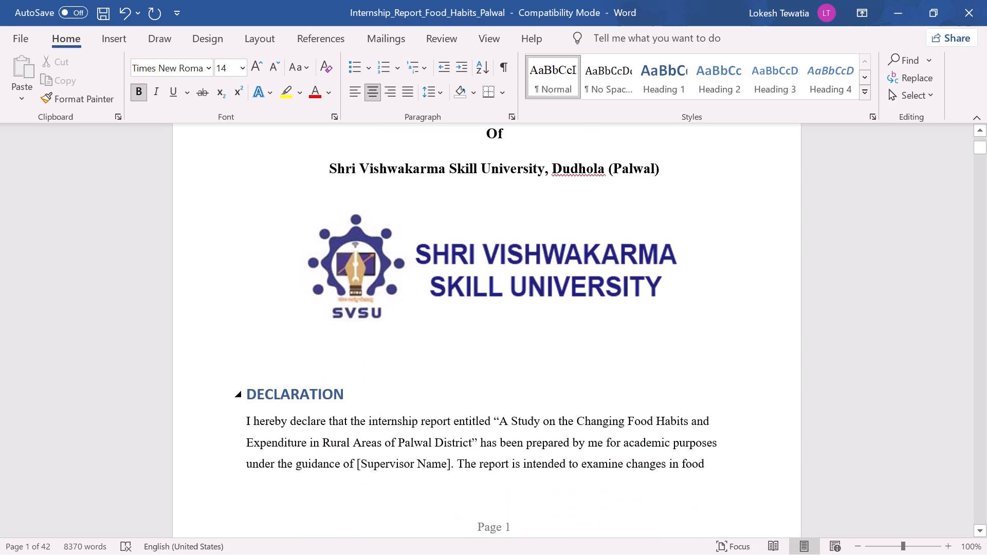
{"action": "left_click", "coordinate": [430, 384]}
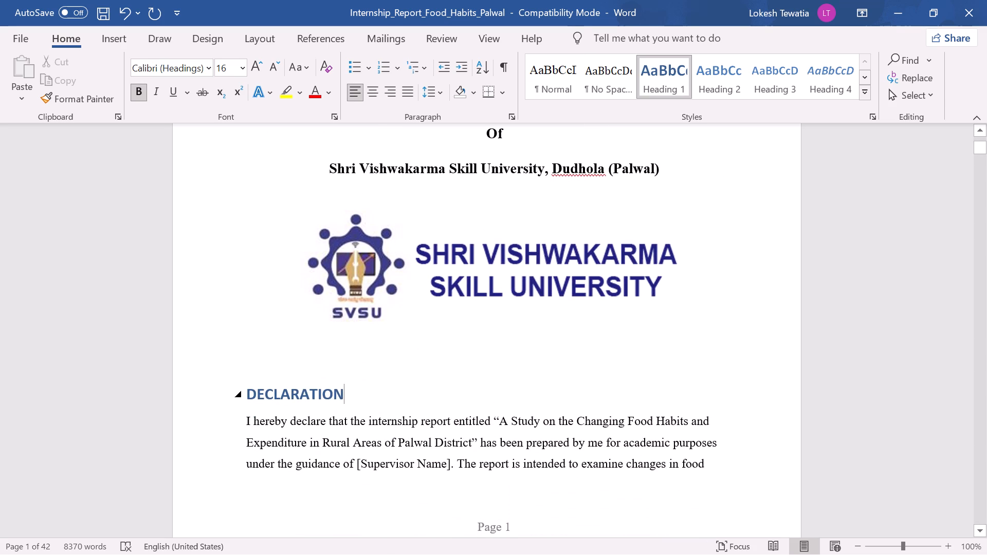
{"action": "left_click", "coordinate": [680, 168]}
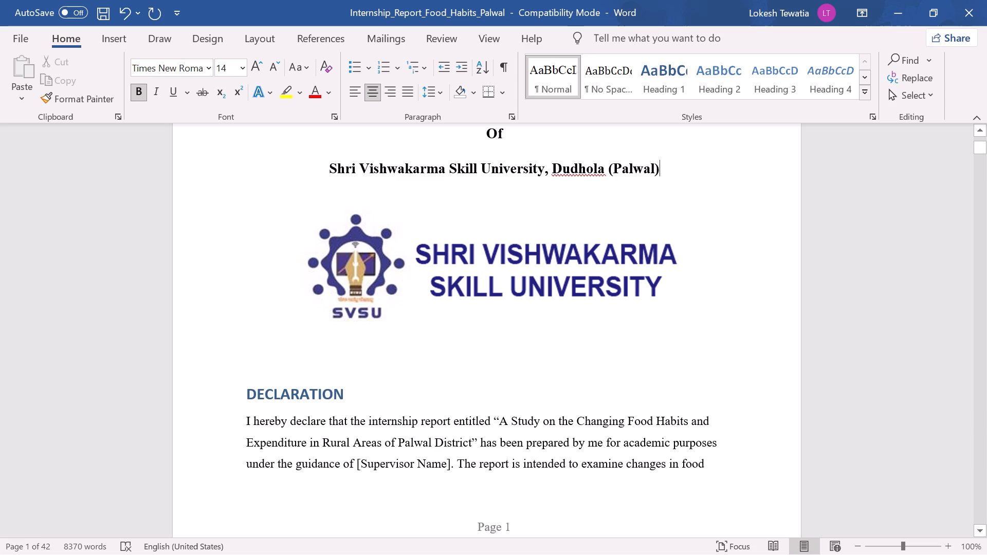
{"action": "left_click", "coordinate": [703, 355]}
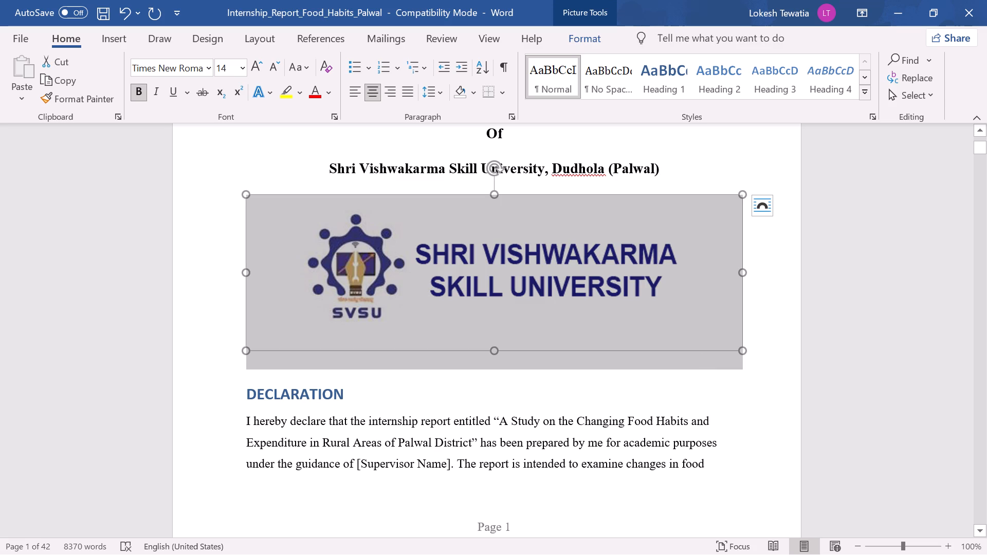
{"action": "left_click", "coordinate": [760, 362]}
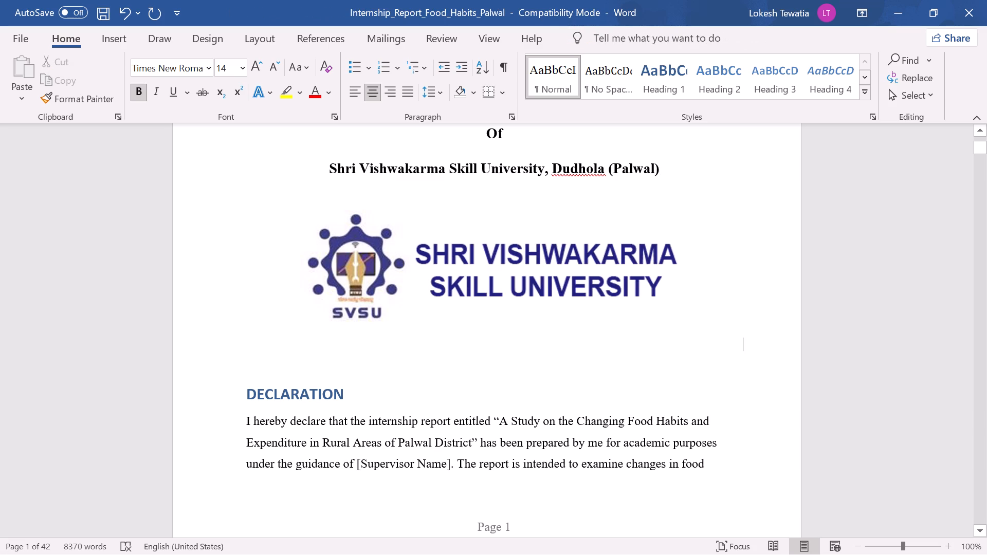
{"action": "key", "text": "Return"}
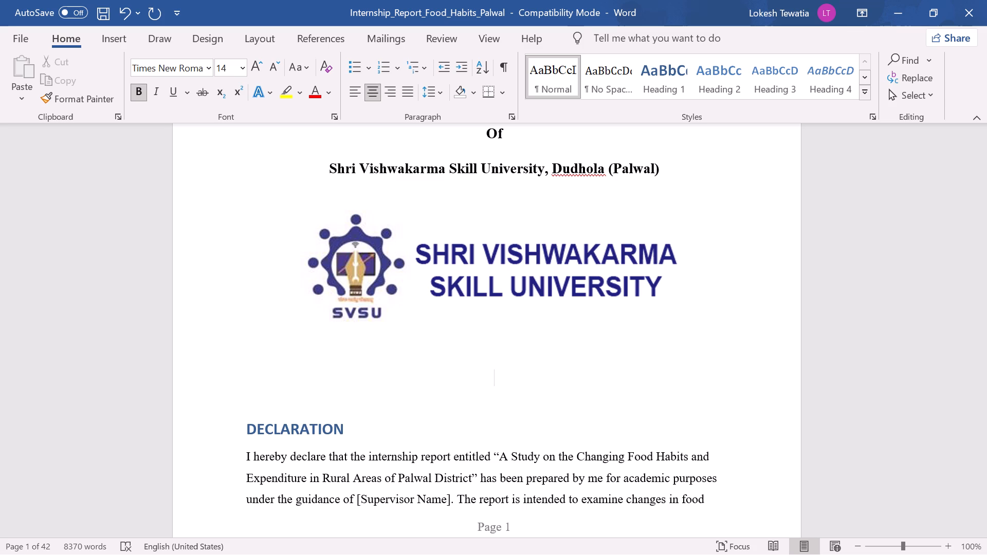
{"action": "key", "text": "BackSpace"}
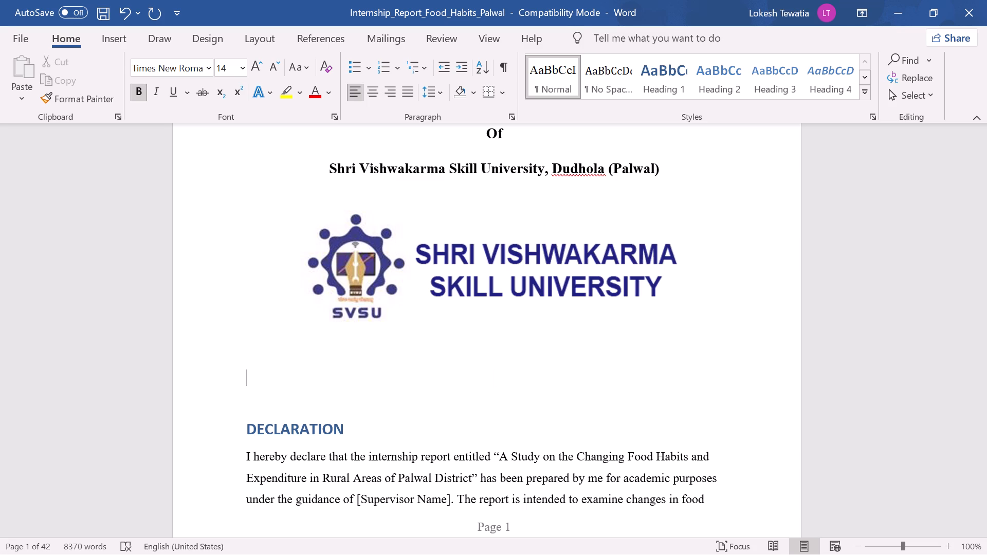
{"action": "key", "text": "BackSpace"}
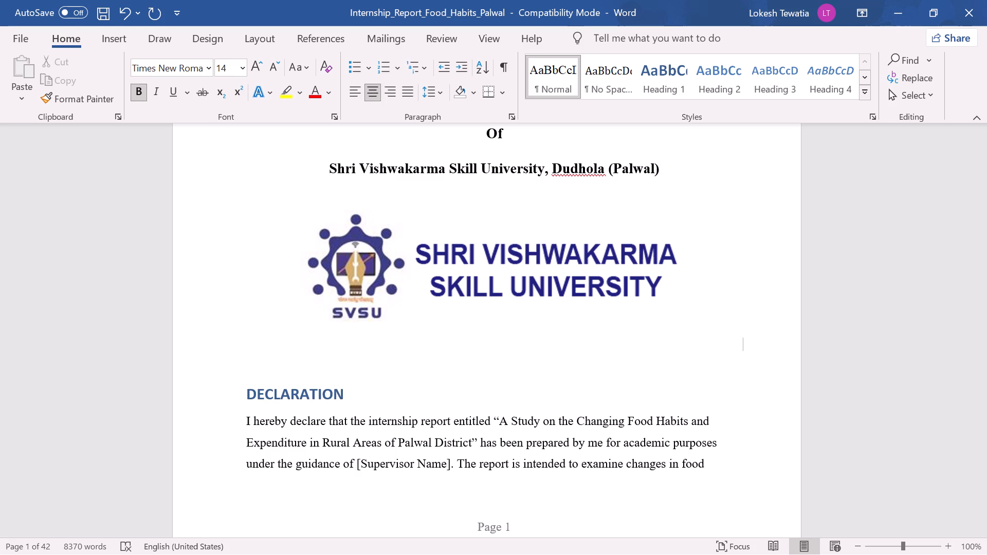
{"action": "key", "text": "Return"}
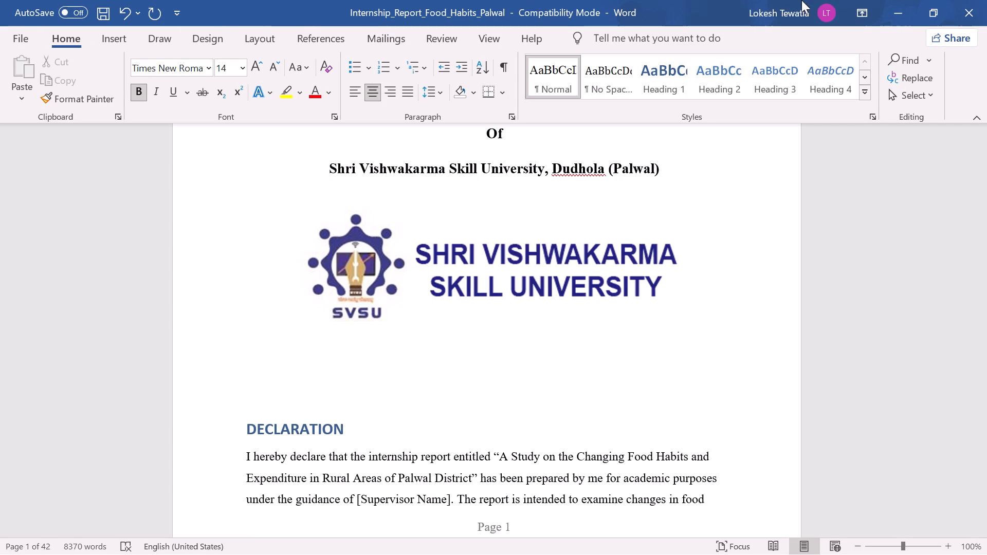
Draw a straight horizontal line about 5.13" wide just below the university logo.
{"action": "left_click", "coordinate": [682, 34]}
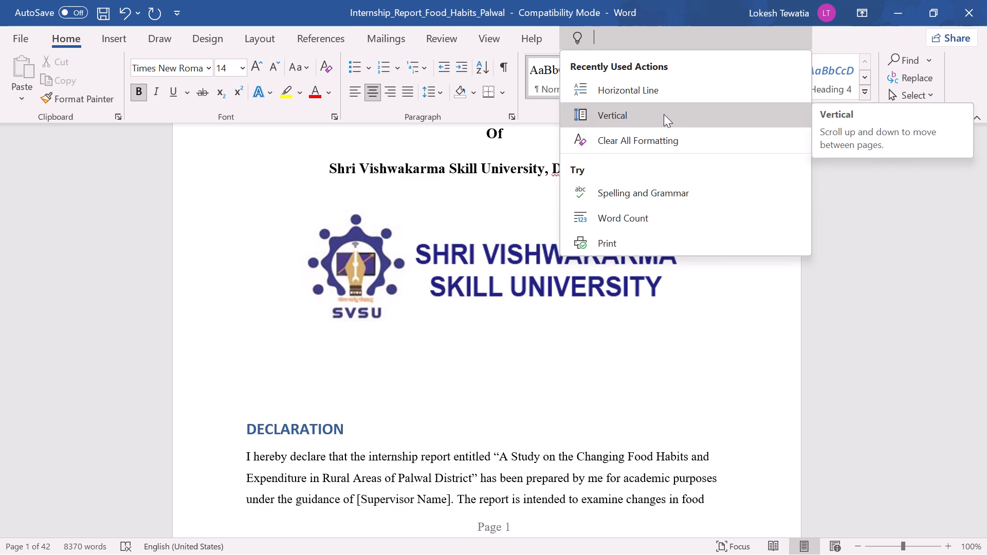
{"action": "left_click", "coordinate": [637, 31]}
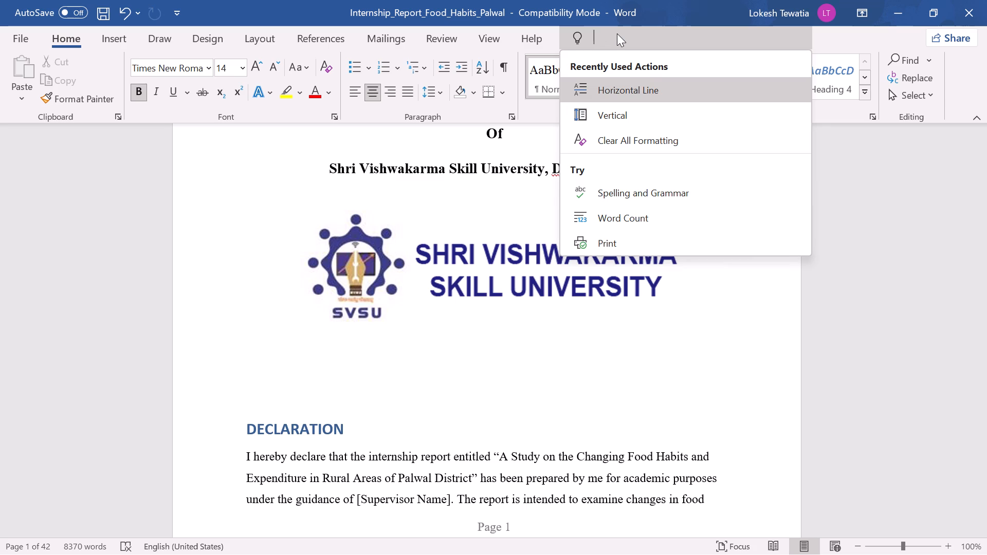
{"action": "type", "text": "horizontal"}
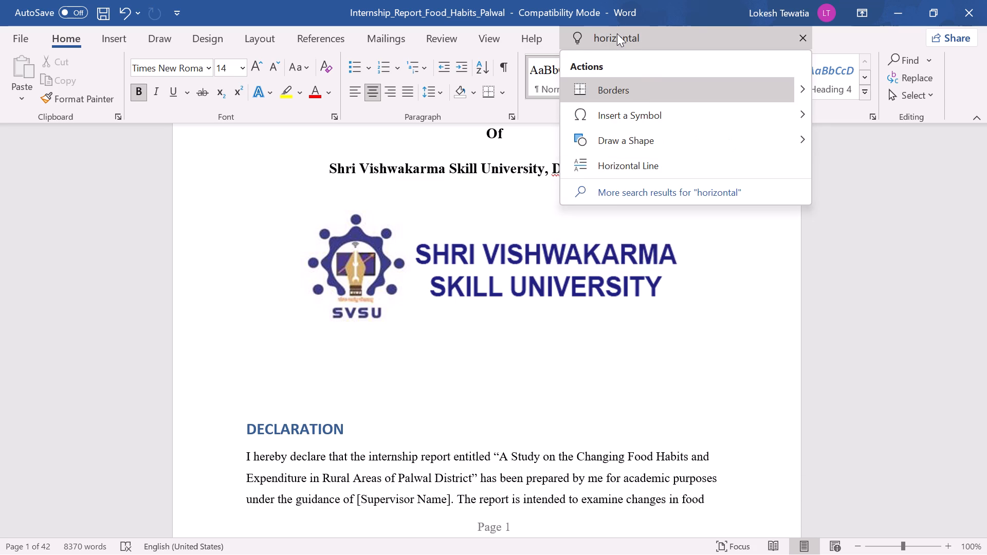
{"action": "left_click", "coordinate": [652, 138]}
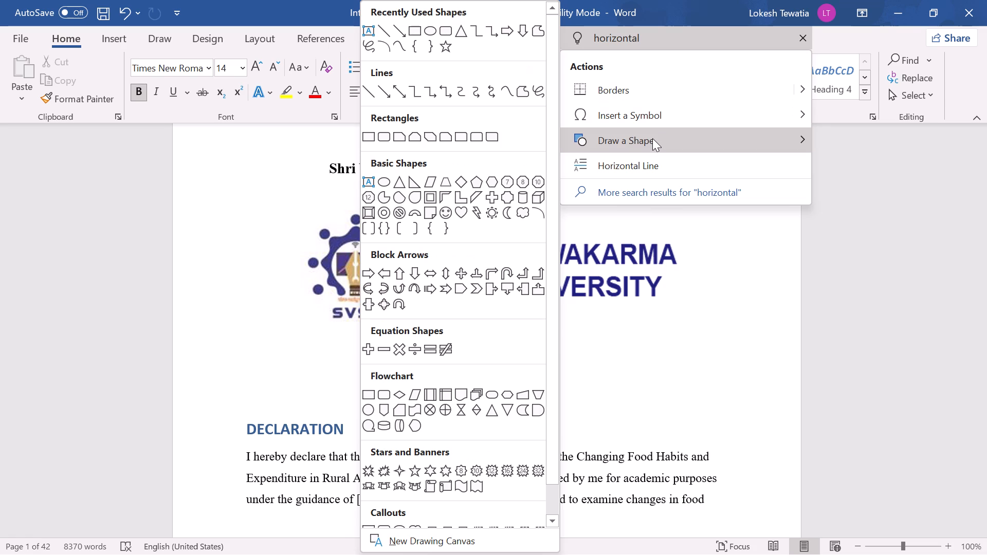
{"action": "left_click", "coordinate": [369, 87]}
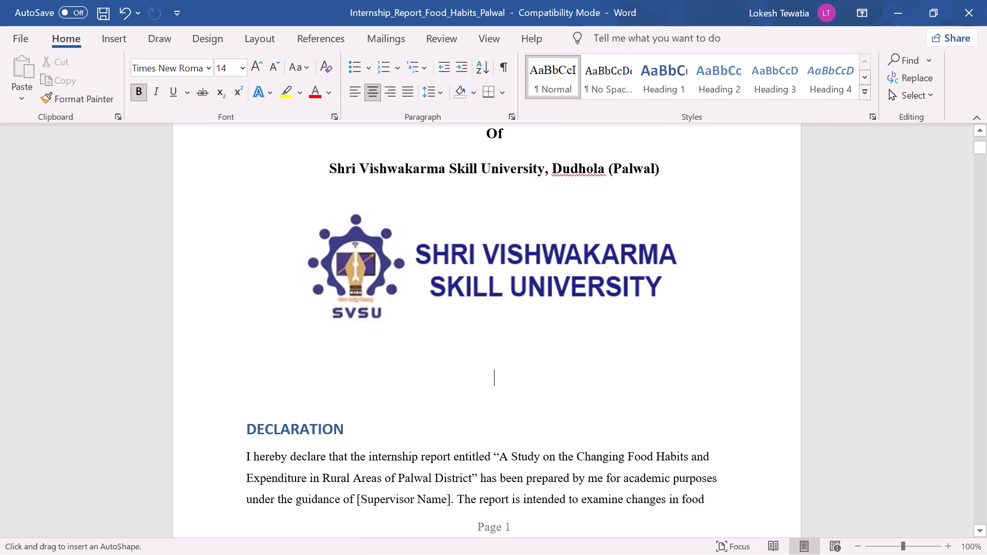
{"action": "left_click_drag", "start_coordinate": [299, 355], "coordinate": [300, 355]}
{"action": "left_click_drag", "start_coordinate": [300, 355], "coordinate": [673, 356]}
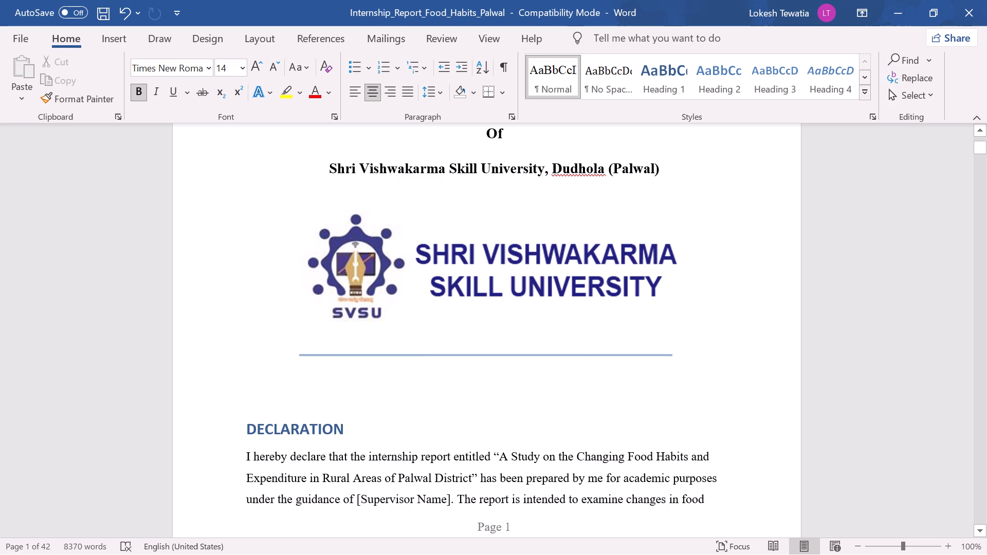
{"action": "left_click_drag", "start_coordinate": [673, 356], "coordinate": [677, 357]}
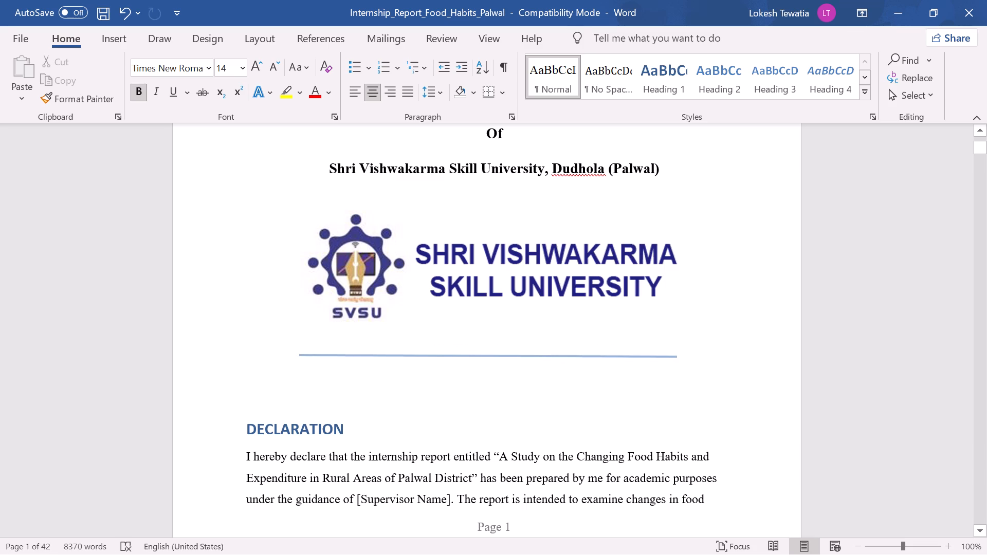
{"action": "left_click_drag", "start_coordinate": [677, 357], "coordinate": [679, 355]}
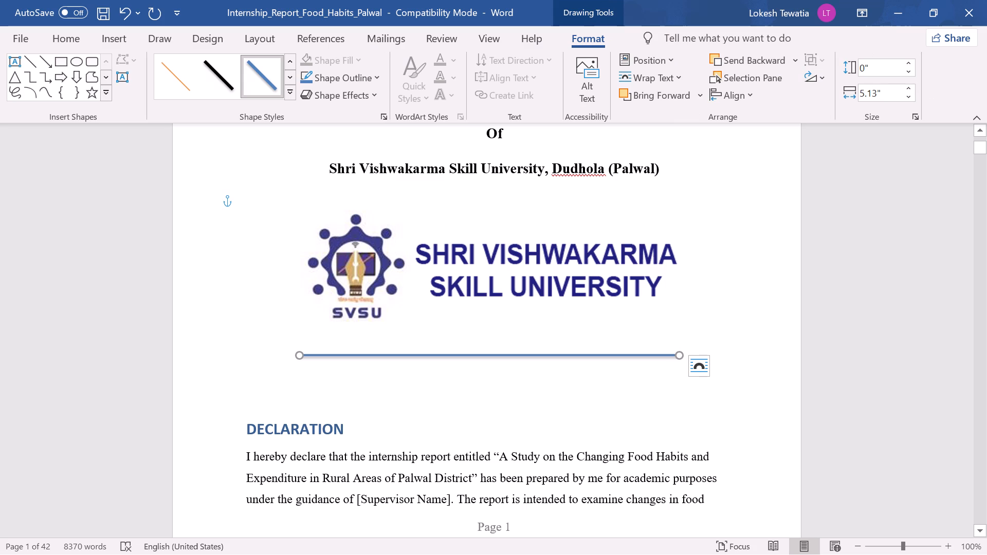
Apply the thick black shape style to the horizontal line below the logo.
{"action": "left_click", "coordinate": [221, 77]}
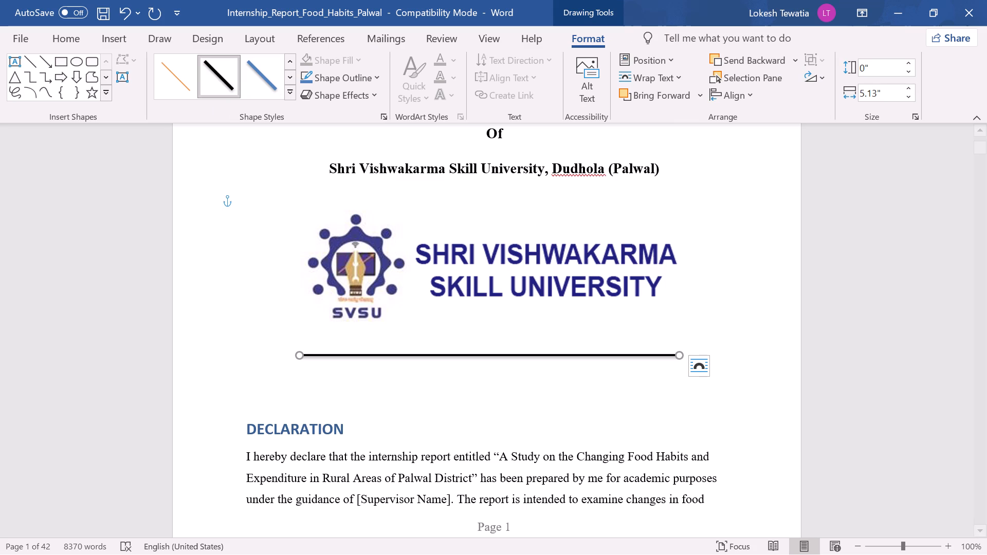
Add a centred line below the divider line reading "Roll no:" followed by the student's roll number.
{"action": "left_click", "coordinate": [723, 353]}
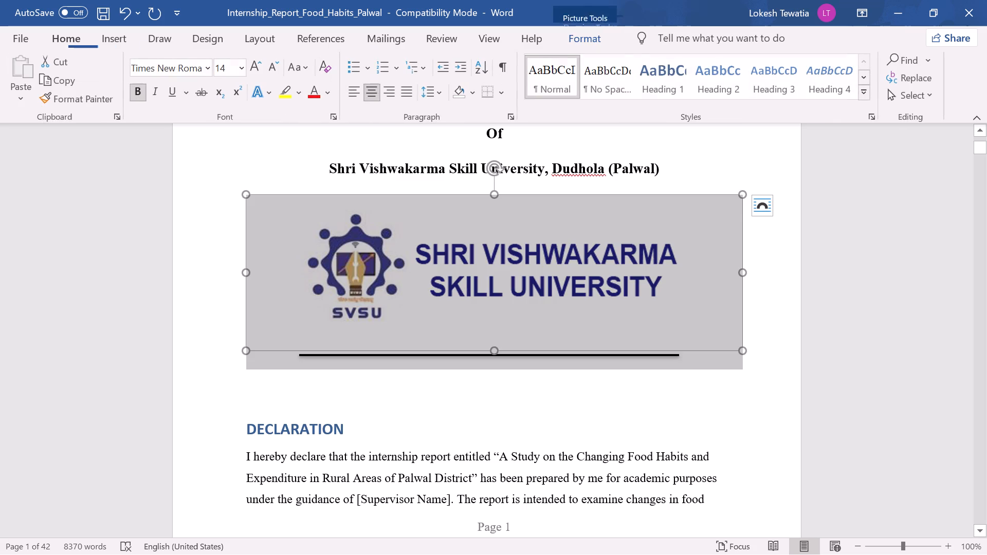
{"action": "left_click", "coordinate": [764, 368]}
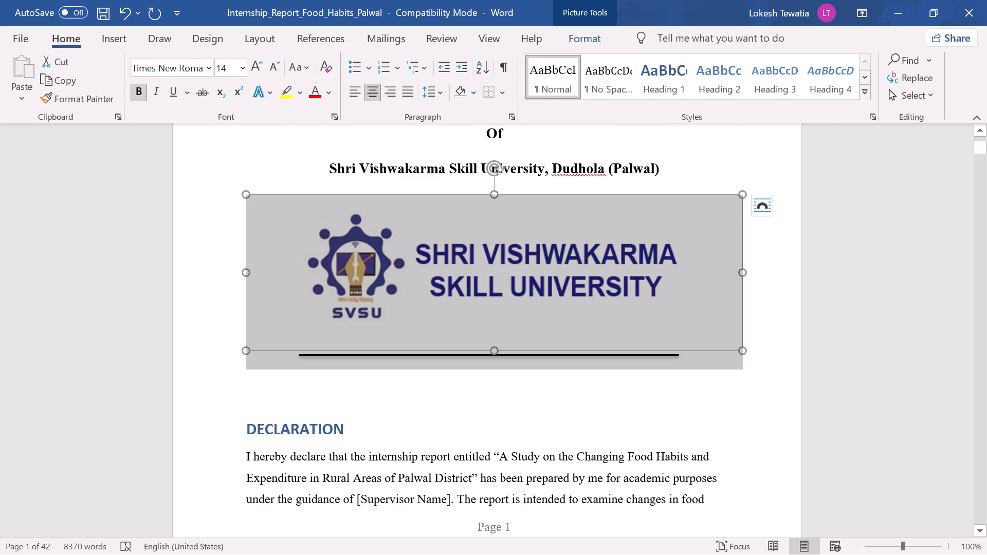
{"action": "key", "text": "Return"}
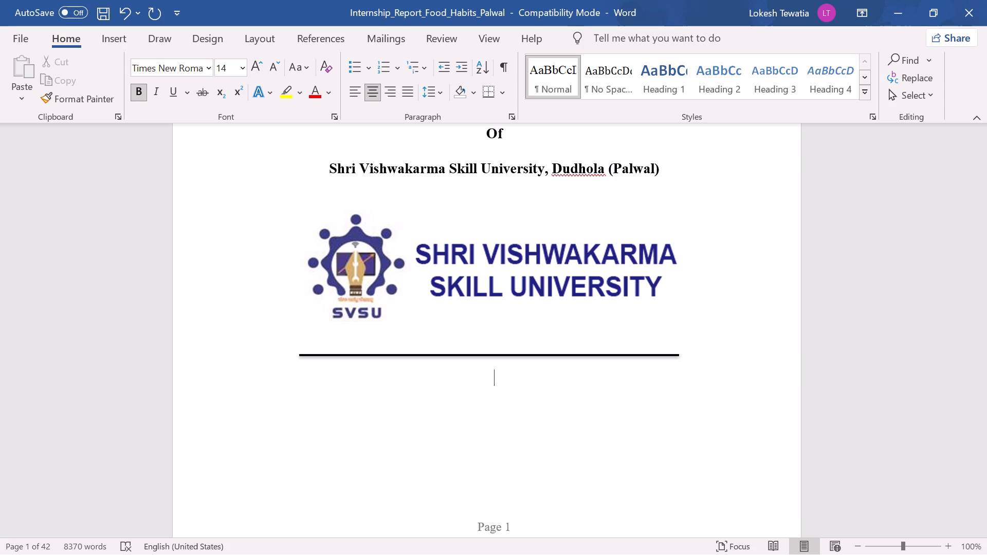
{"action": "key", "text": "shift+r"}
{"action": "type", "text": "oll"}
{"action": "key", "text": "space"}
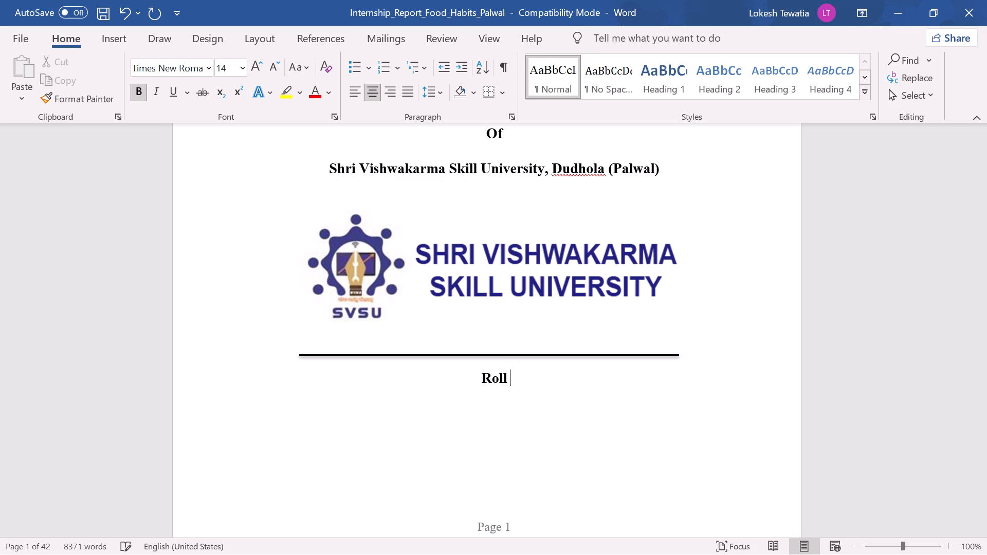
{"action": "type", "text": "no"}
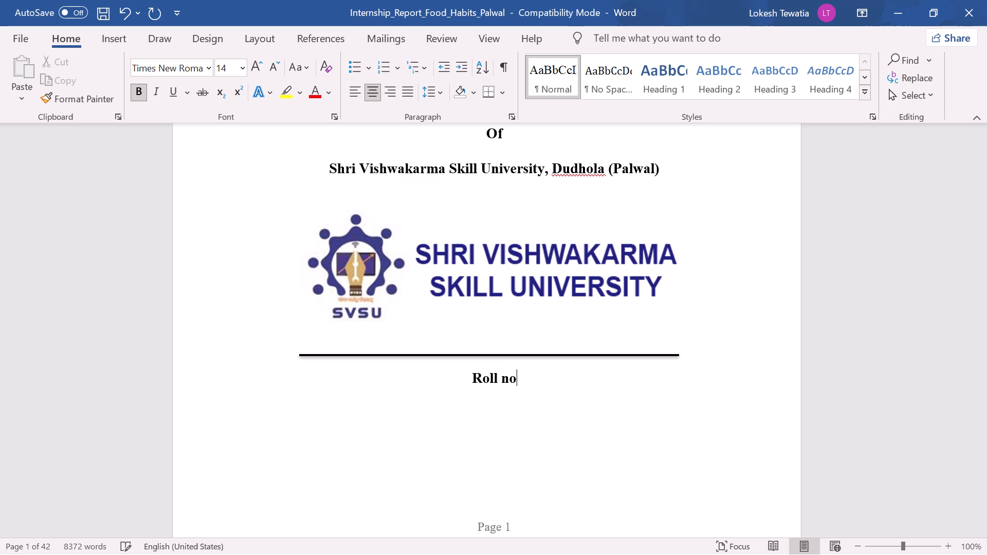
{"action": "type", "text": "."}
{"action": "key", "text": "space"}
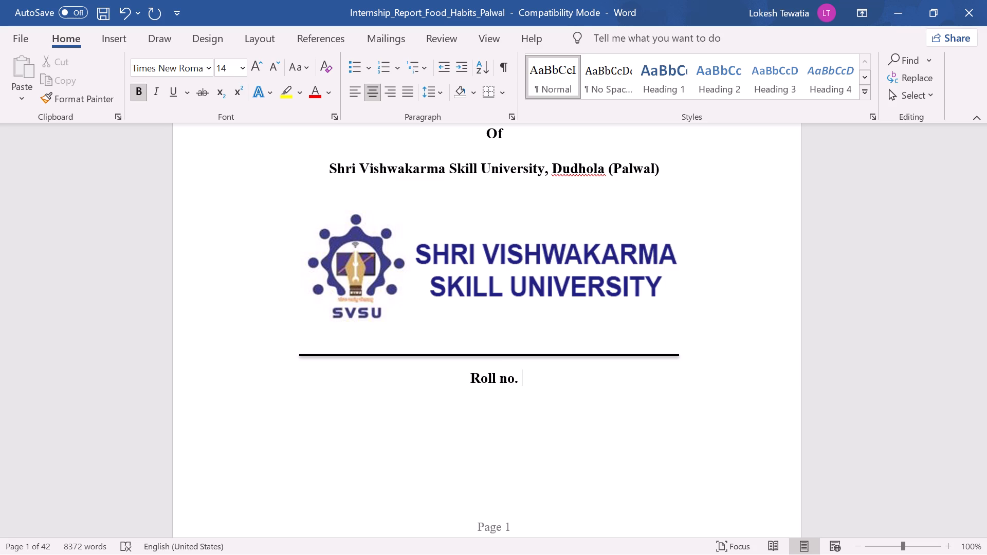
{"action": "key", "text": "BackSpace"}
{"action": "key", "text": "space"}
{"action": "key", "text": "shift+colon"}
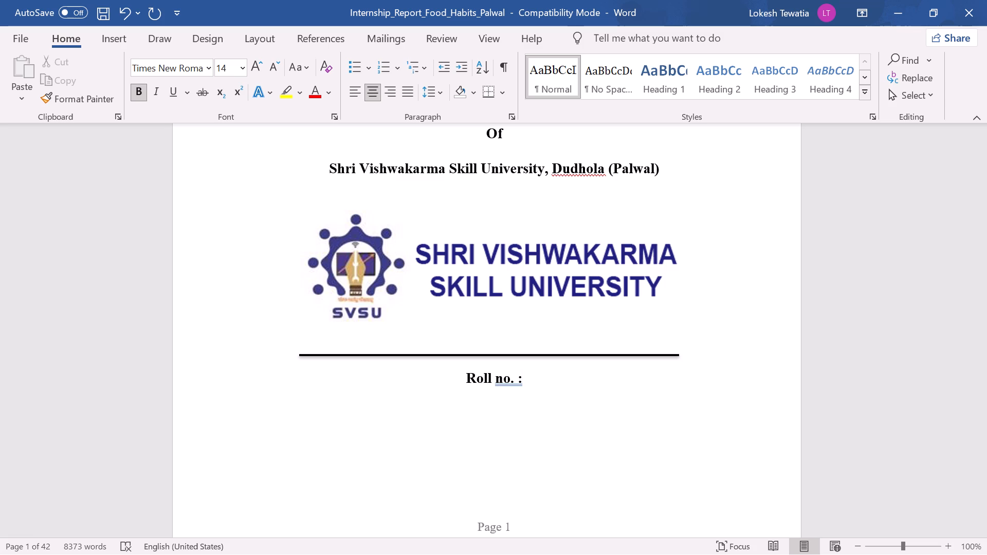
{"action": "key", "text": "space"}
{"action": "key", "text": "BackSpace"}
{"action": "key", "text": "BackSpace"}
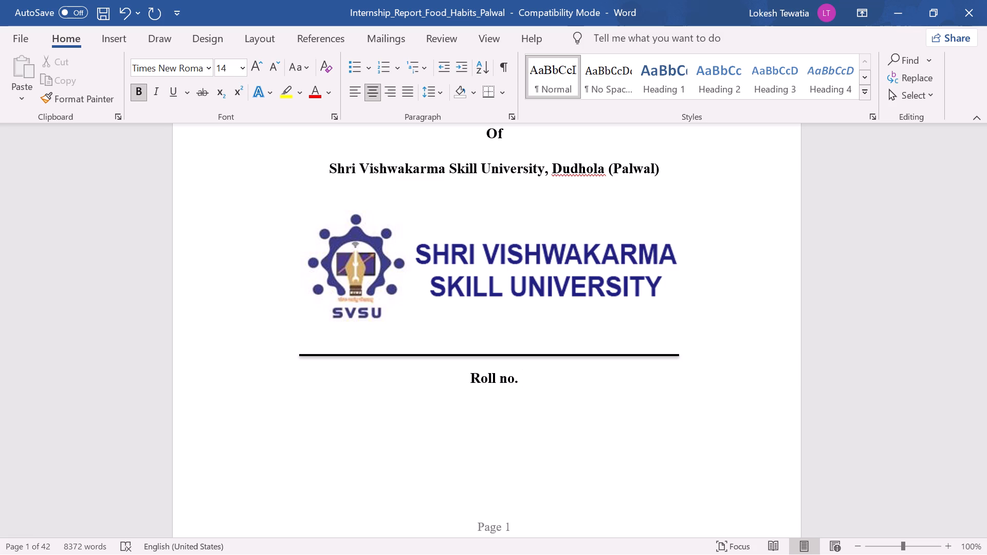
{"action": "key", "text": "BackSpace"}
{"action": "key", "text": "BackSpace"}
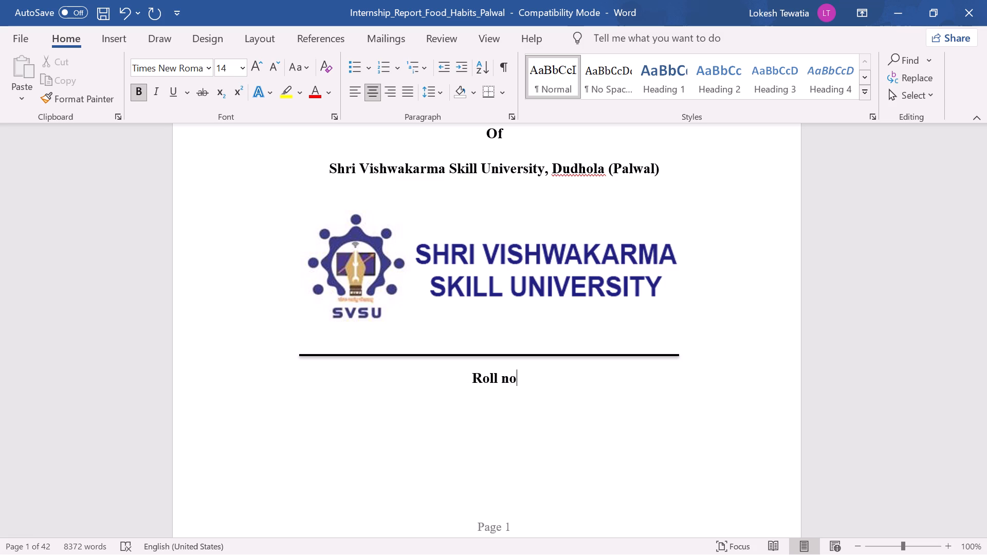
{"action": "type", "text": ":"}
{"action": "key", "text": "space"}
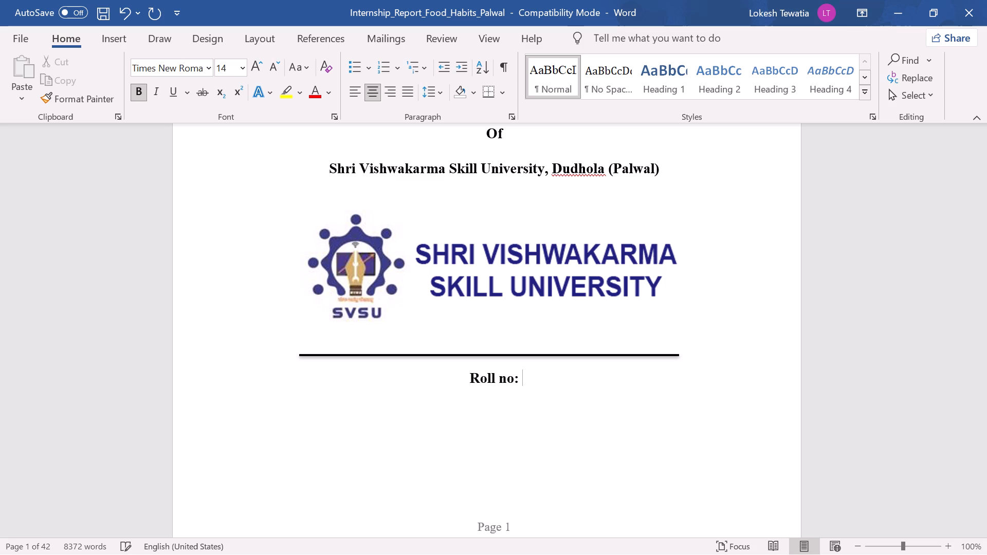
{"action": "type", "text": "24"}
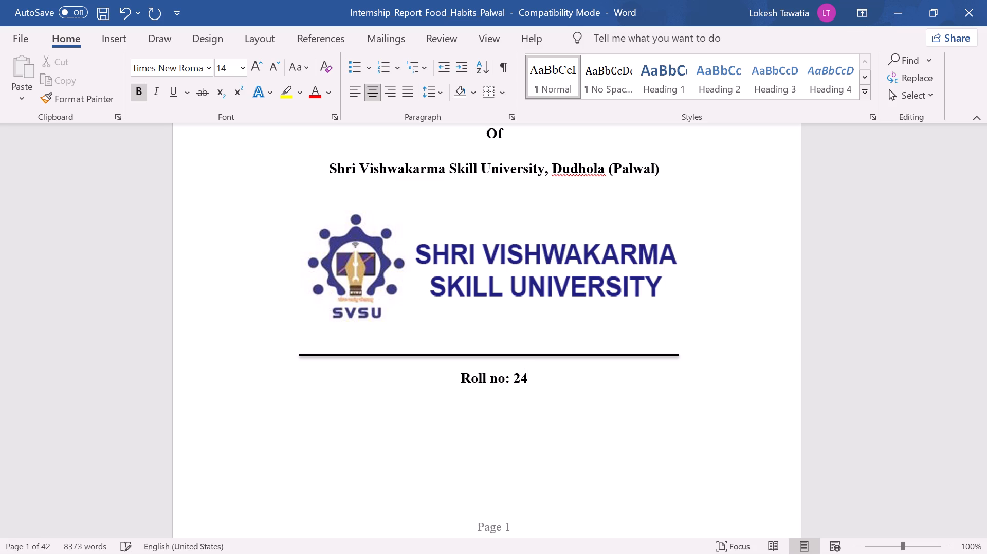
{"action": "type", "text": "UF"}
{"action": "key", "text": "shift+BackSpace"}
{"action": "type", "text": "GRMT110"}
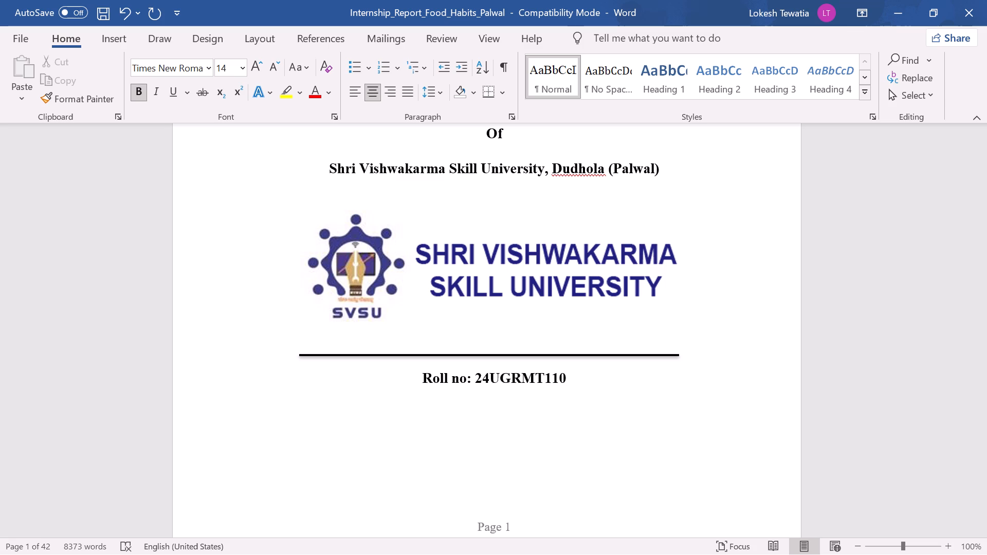
Add a separate line reading "Of" below the roll number line.
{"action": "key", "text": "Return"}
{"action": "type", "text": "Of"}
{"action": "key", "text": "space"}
Add the line "Shri Vishwakarma Skill University, Dudhola (Palwal)" below the "Of" that follows the roll number.
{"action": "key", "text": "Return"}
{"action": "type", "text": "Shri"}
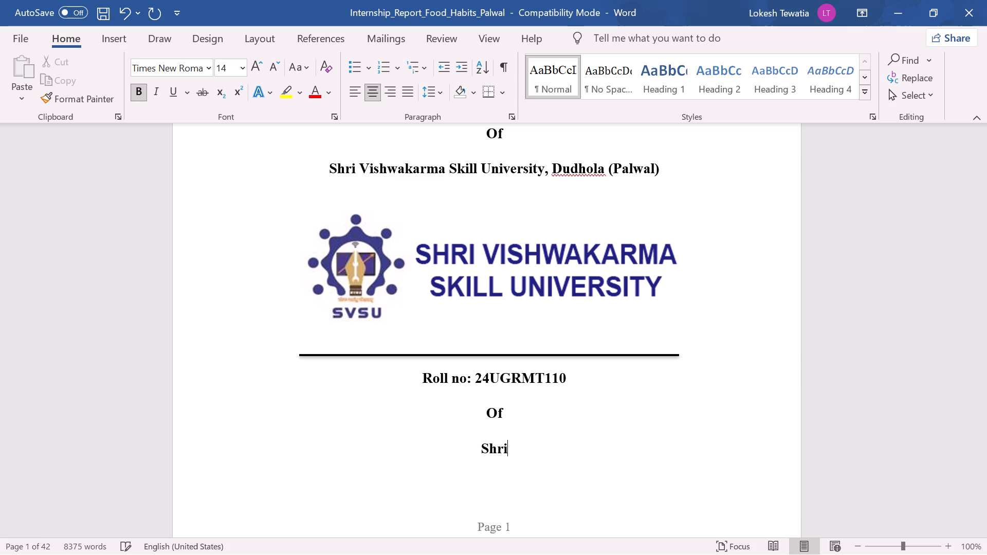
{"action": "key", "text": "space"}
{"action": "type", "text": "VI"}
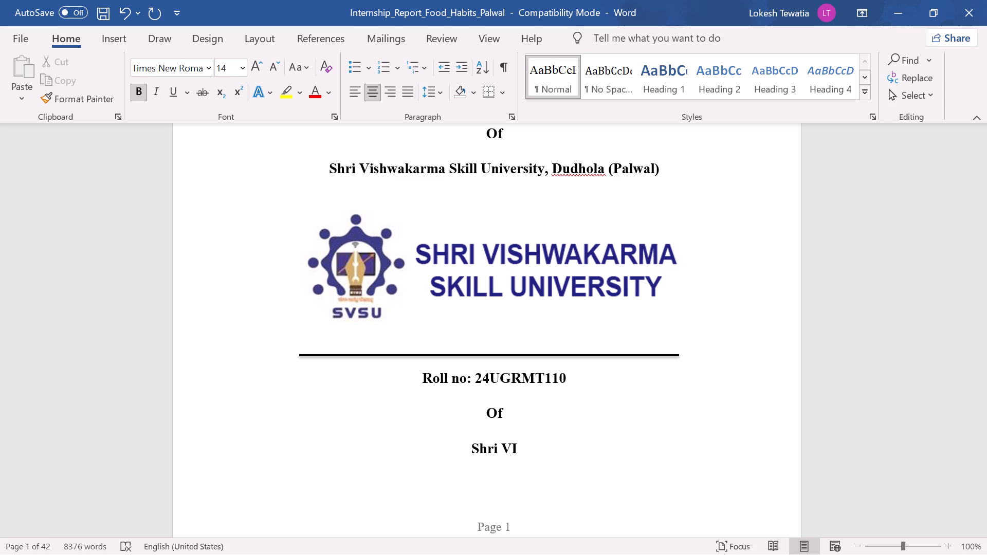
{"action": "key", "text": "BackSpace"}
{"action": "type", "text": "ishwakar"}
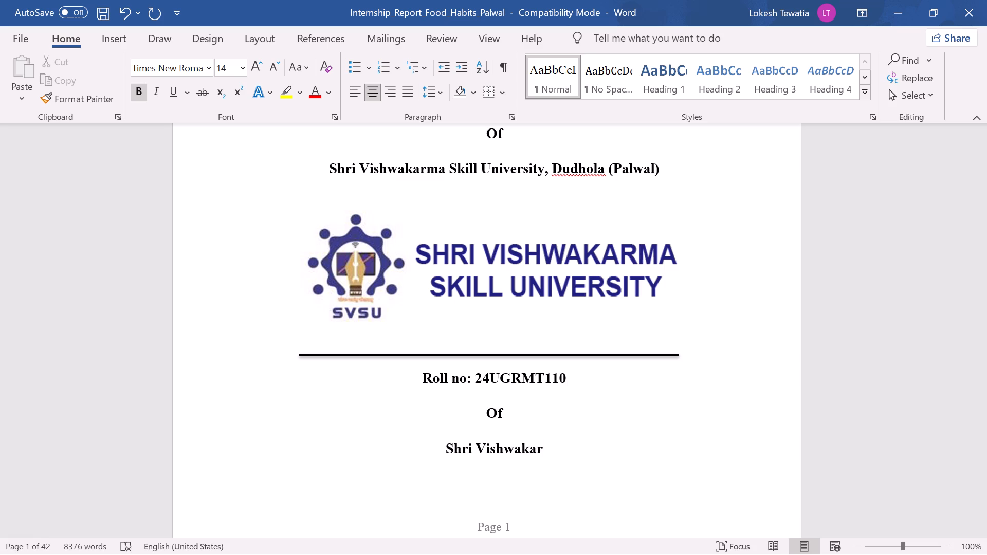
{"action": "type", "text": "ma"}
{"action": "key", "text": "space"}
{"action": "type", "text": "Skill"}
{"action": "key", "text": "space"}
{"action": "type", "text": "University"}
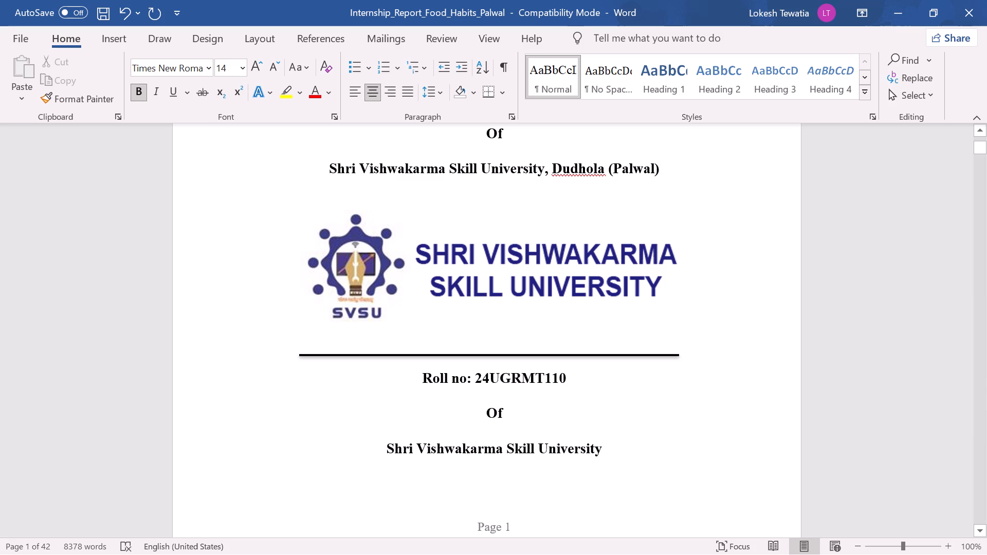
{"action": "scroll", "coordinate": [600, 360], "scroll_direction": "right", "scroll_amount": 2}
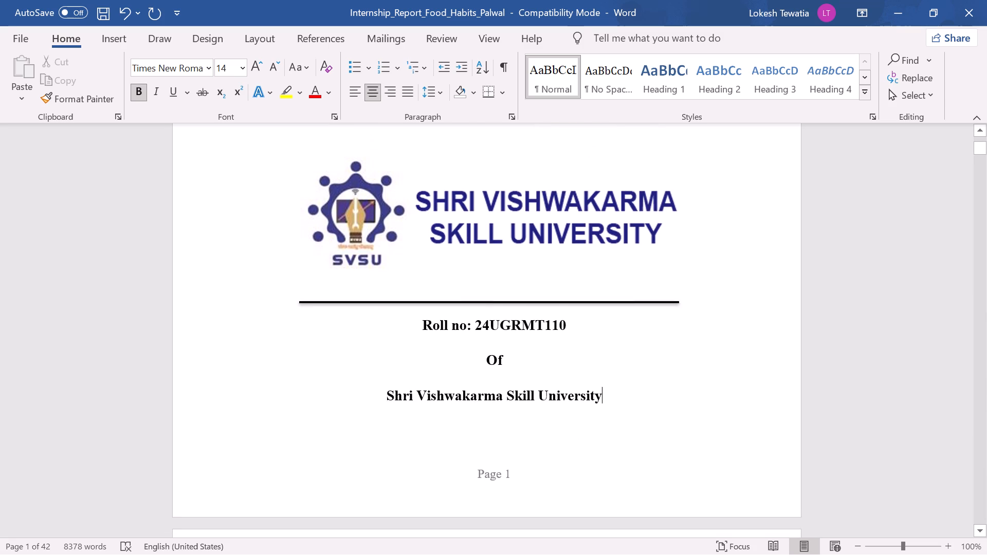
{"action": "scroll", "coordinate": [600, 360], "scroll_direction": "up", "scroll_amount": 1}
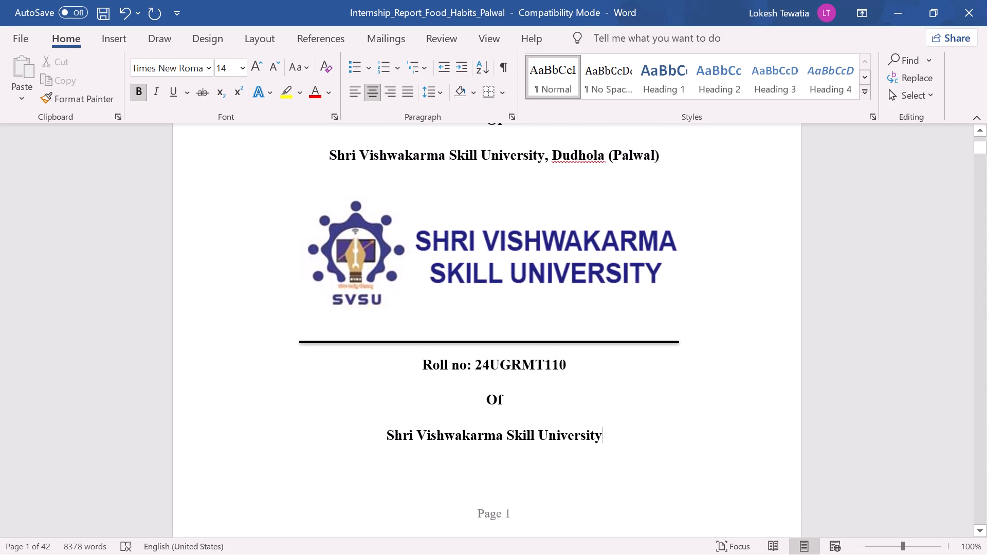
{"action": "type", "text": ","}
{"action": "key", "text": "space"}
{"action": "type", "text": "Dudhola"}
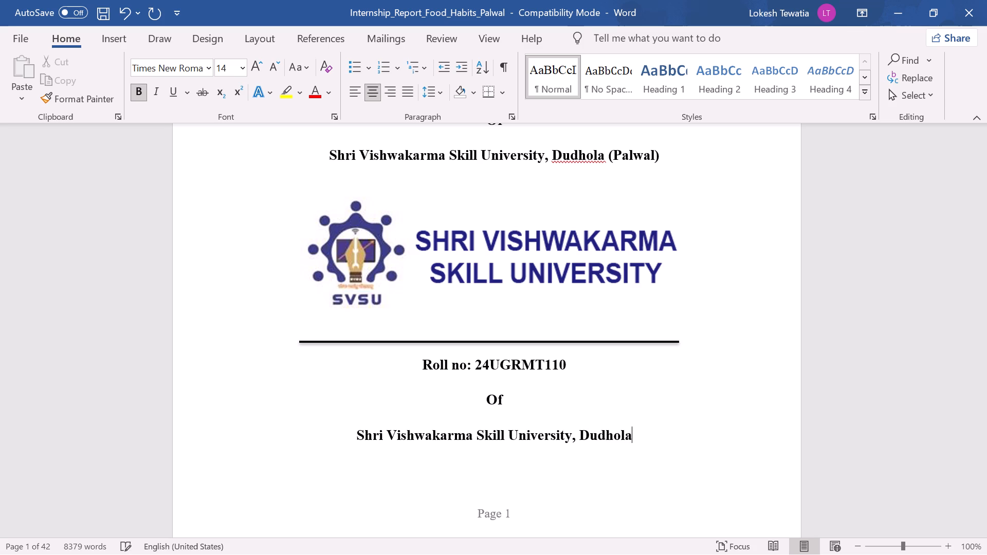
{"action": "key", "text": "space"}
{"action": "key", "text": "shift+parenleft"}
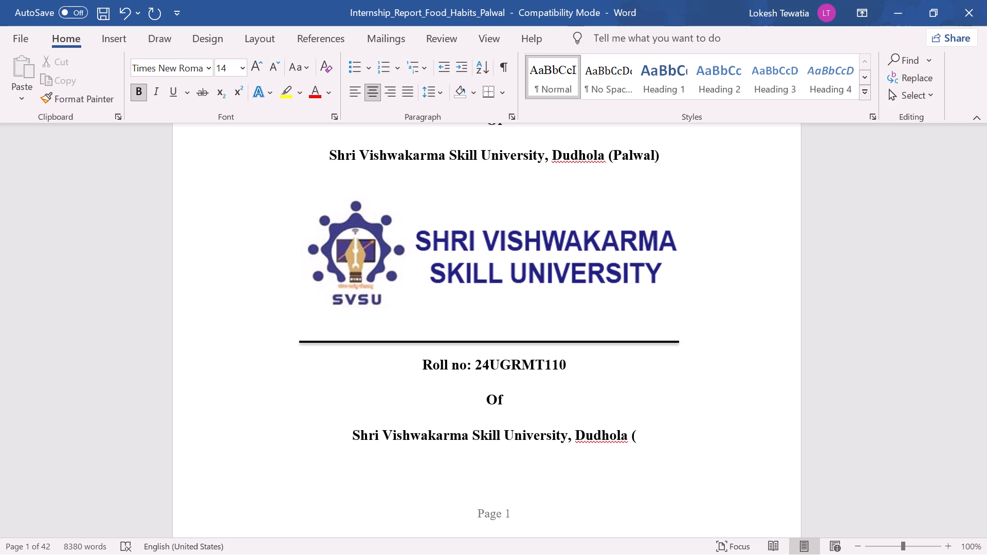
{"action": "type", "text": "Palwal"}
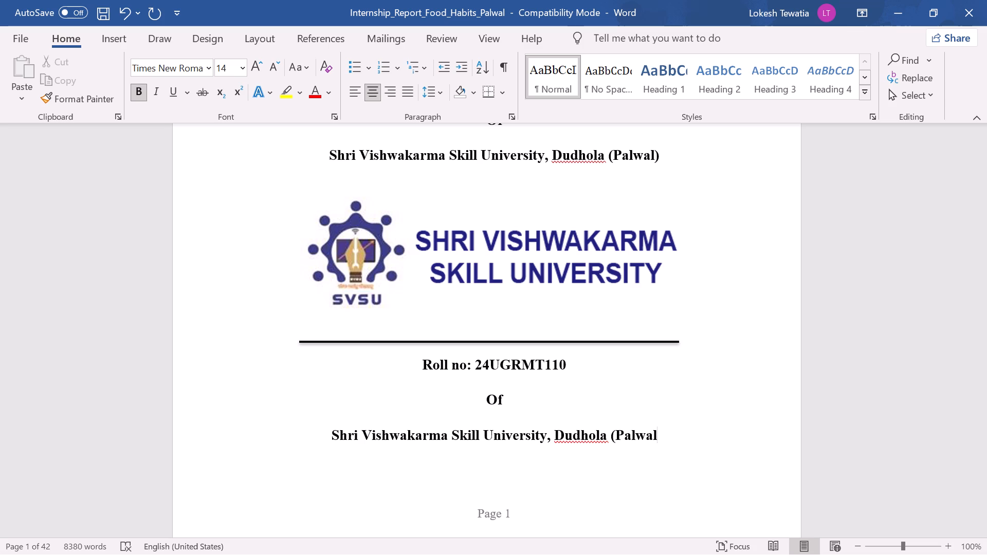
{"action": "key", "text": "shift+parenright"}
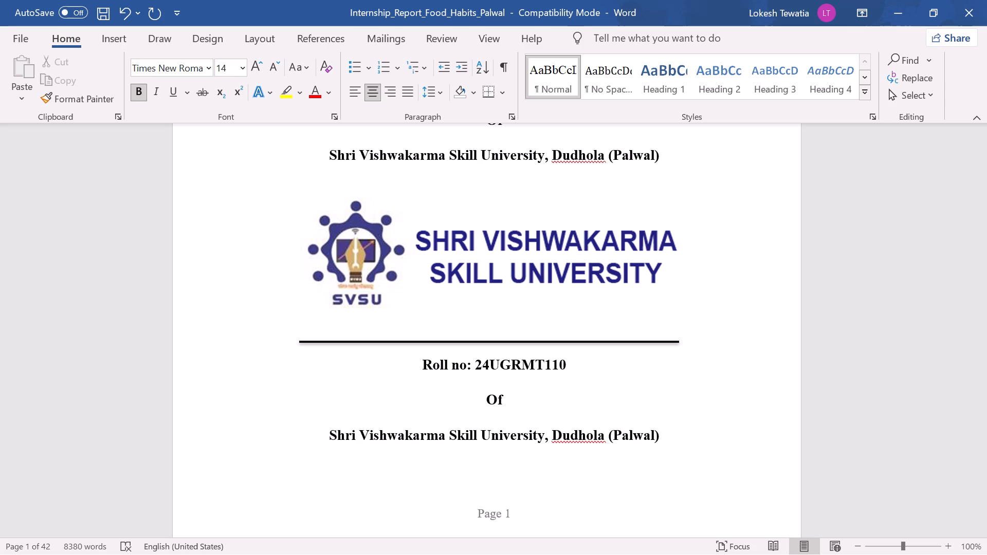
Add a line below the second university line reading "Guided by Prof. Dr." followed by the guide's name.
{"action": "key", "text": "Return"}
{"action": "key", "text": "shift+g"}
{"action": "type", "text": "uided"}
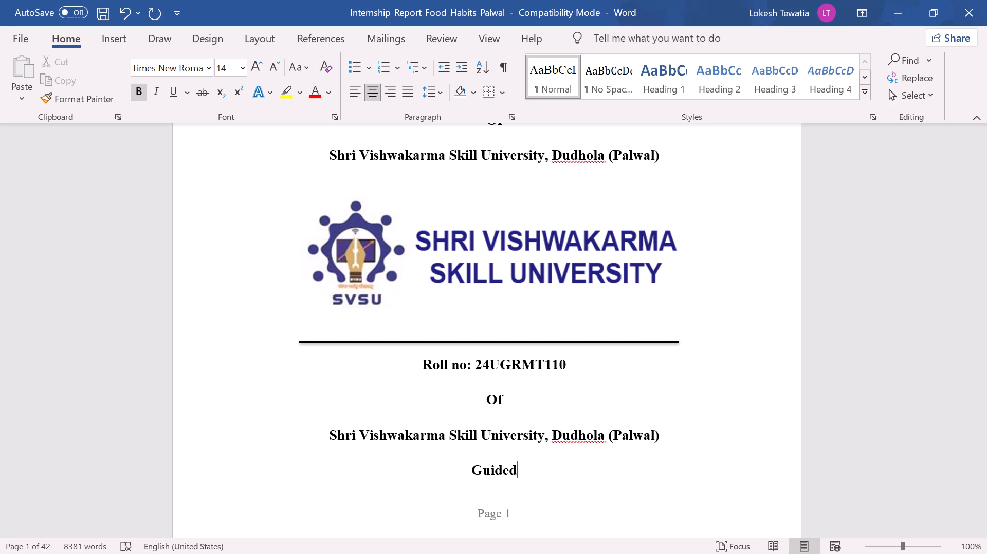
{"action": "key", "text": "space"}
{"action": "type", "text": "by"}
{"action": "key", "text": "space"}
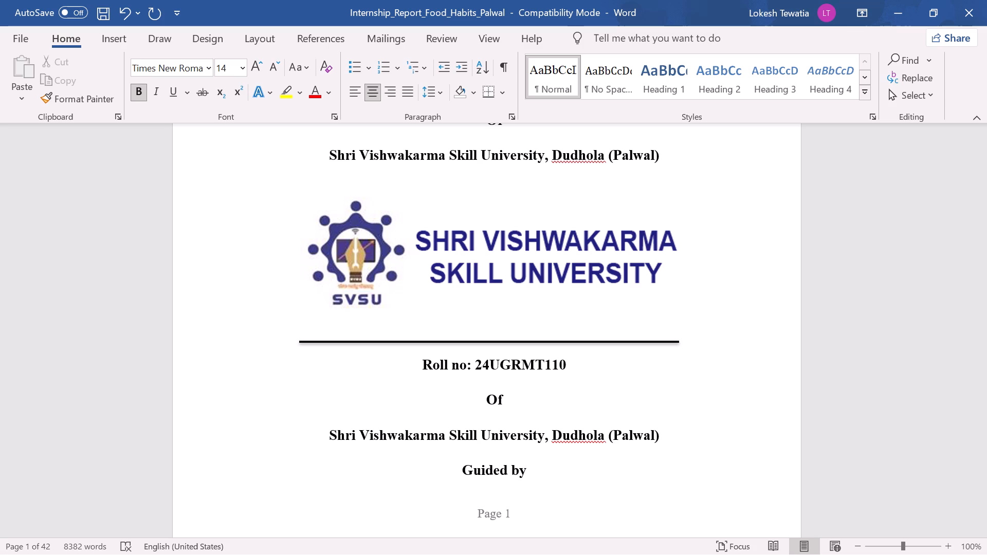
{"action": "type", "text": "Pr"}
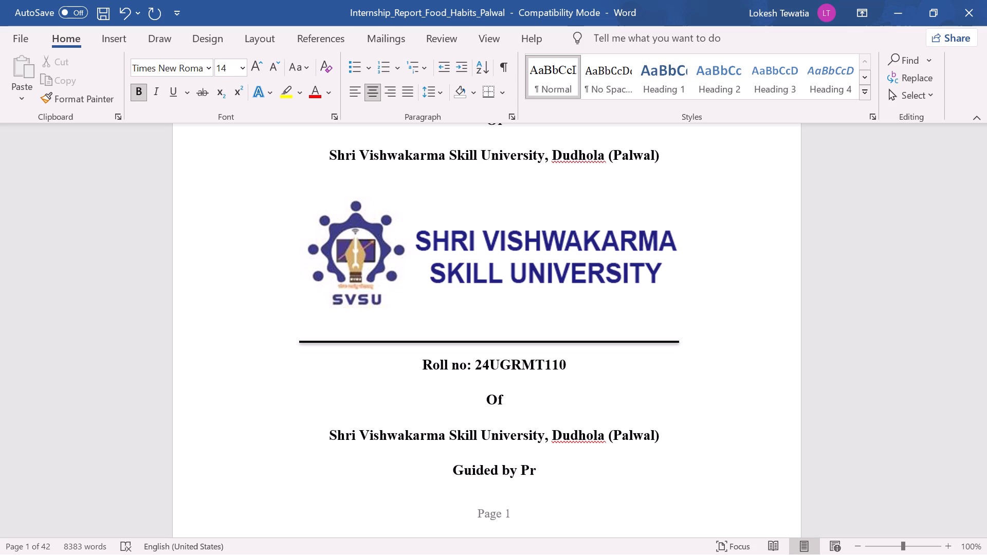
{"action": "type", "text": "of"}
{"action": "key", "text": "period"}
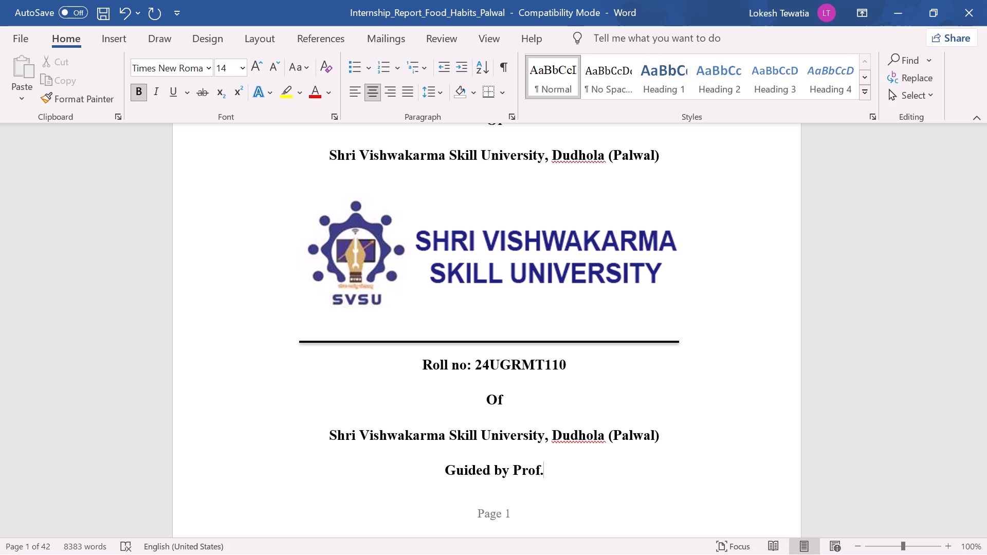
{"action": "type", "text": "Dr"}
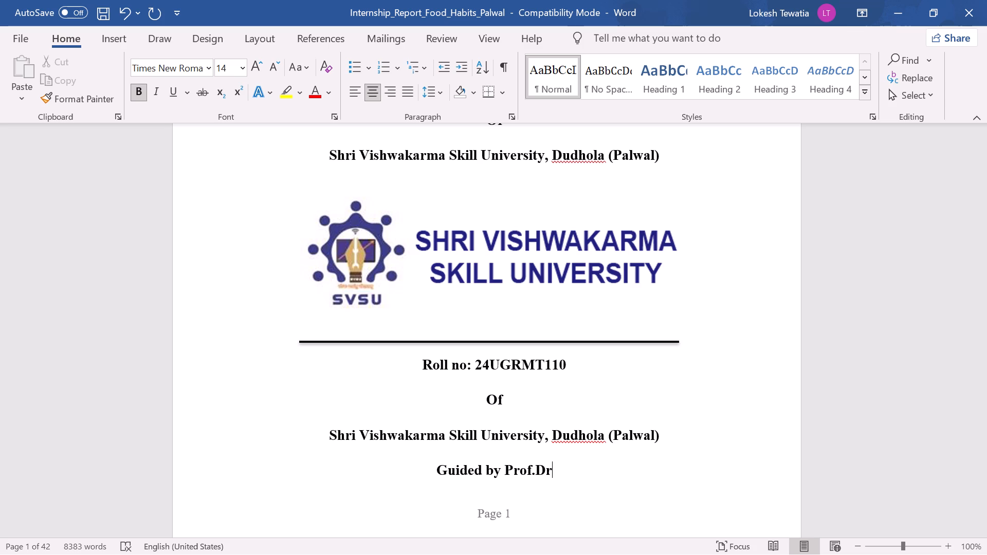
Complete the guide's title as "Prof. Dr." with a space between the two abbreviations in the "Guided by" line.
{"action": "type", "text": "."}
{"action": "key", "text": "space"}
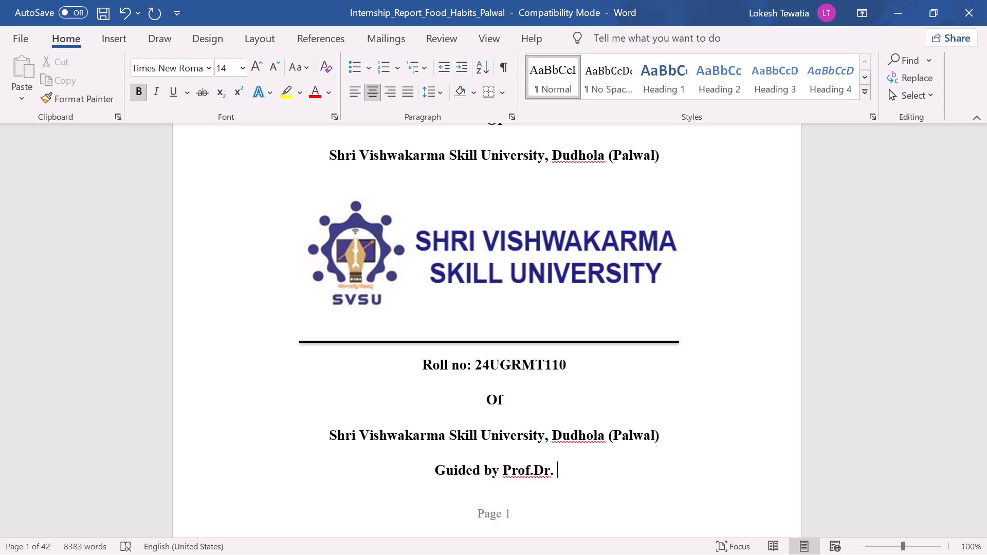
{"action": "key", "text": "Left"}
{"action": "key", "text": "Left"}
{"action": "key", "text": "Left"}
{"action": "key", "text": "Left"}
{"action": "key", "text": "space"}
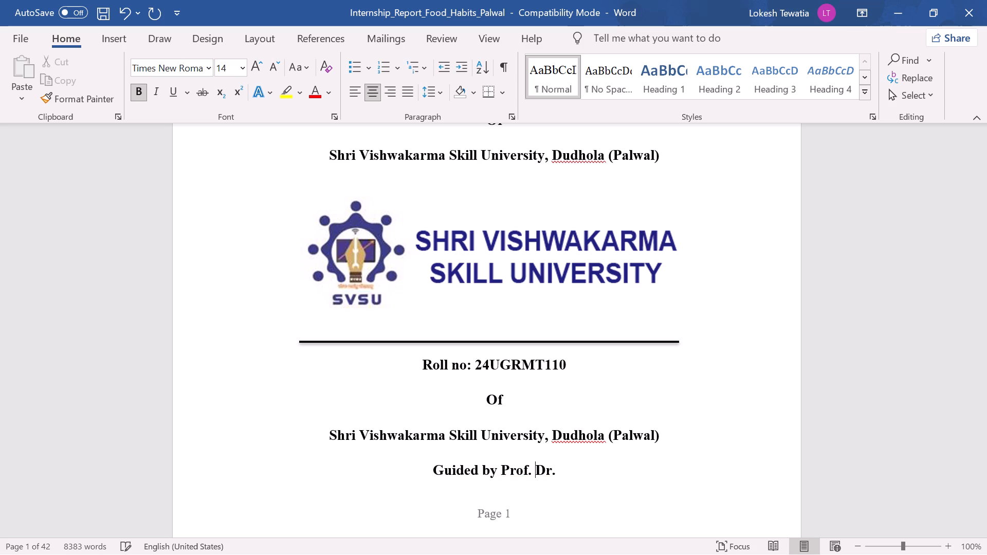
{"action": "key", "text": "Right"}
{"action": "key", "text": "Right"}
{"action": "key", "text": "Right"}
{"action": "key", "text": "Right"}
Enter the guide's full name after "Guided by Prof. Dr." on the title page.
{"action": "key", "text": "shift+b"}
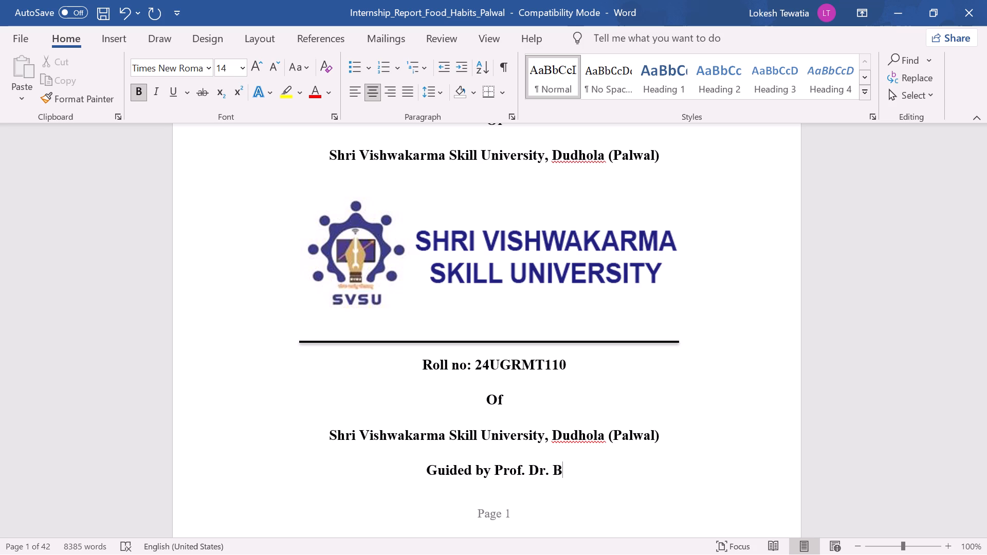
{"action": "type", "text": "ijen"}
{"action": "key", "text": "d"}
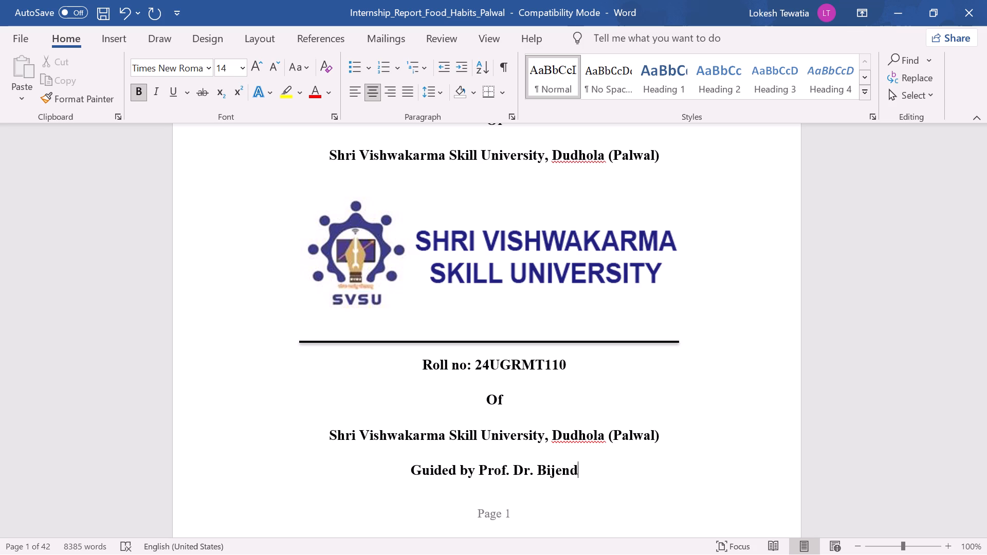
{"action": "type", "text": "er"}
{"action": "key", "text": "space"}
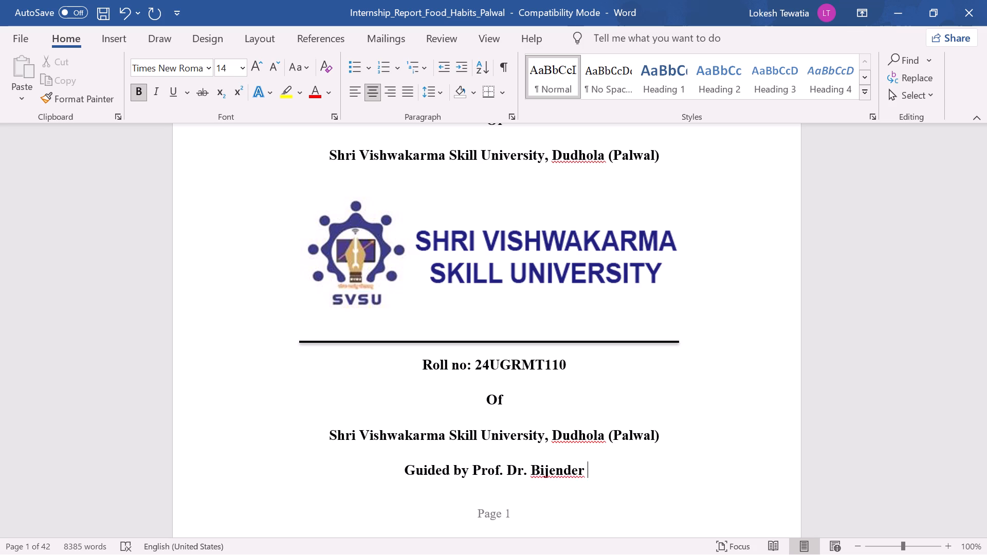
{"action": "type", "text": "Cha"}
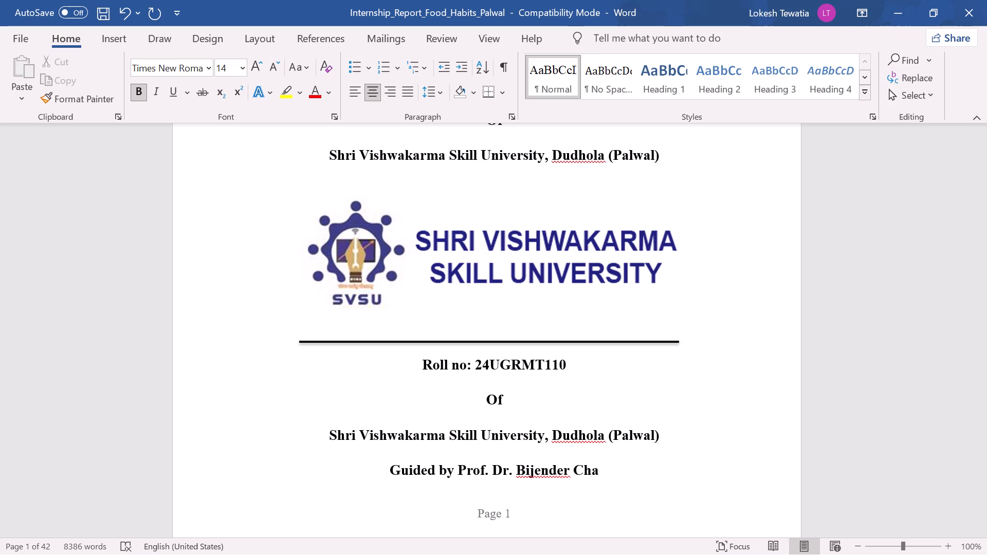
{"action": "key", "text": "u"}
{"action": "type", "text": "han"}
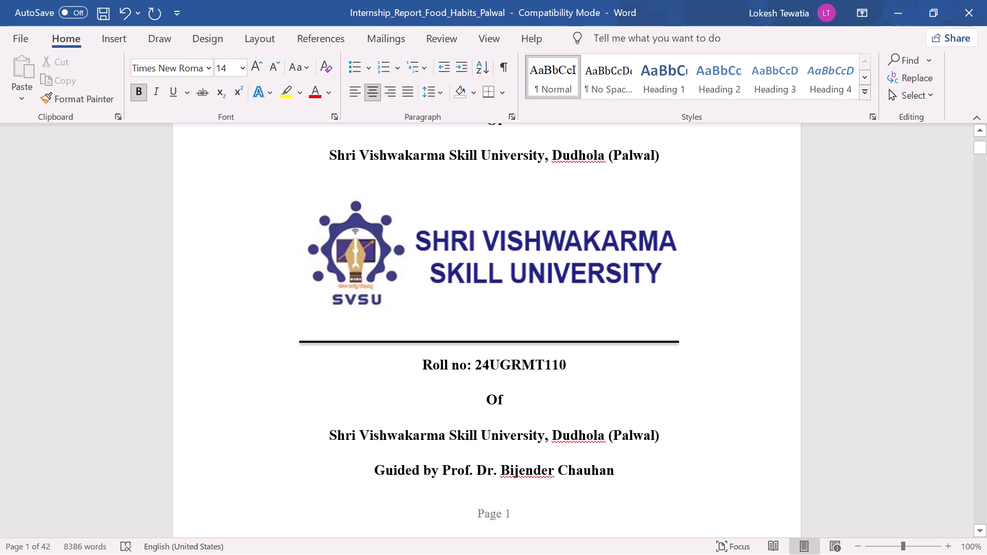
Review the title page, then the declaration, supervisor's signature section, table of contents and executive summary of the report.
{"action": "scroll", "coordinate": [707, 300], "scroll_direction": "up", "scroll_amount": 8}
{"action": "scroll", "coordinate": [707, 300], "scroll_direction": "down", "scroll_amount": 2}
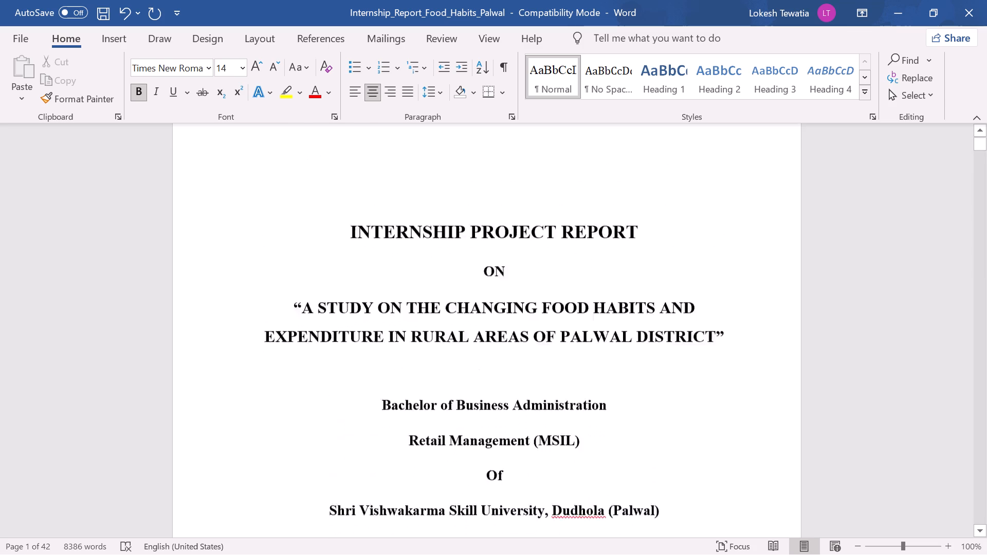
{"action": "scroll", "coordinate": [707, 300], "scroll_direction": "down", "scroll_amount": 4}
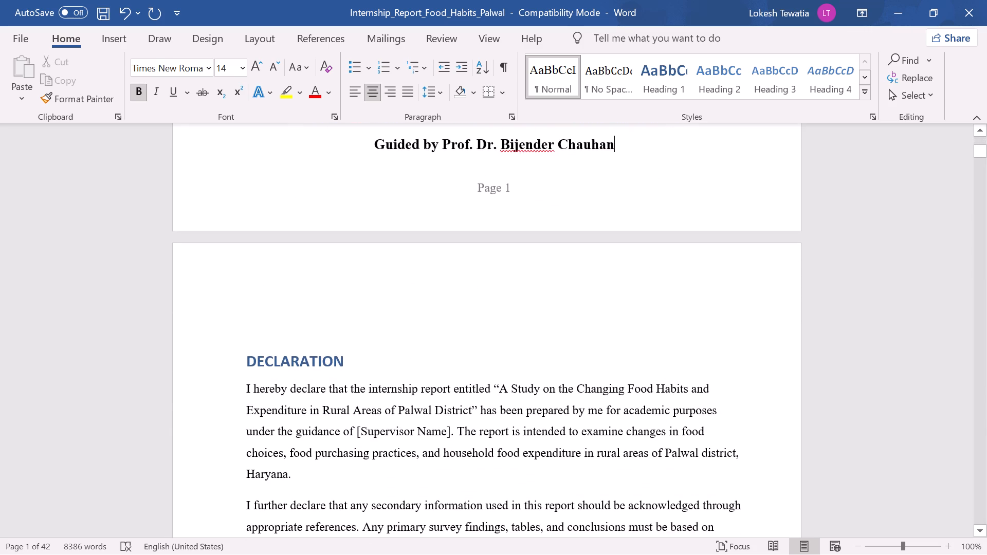
{"action": "scroll", "coordinate": [707, 300], "scroll_direction": "down", "scroll_amount": 3}
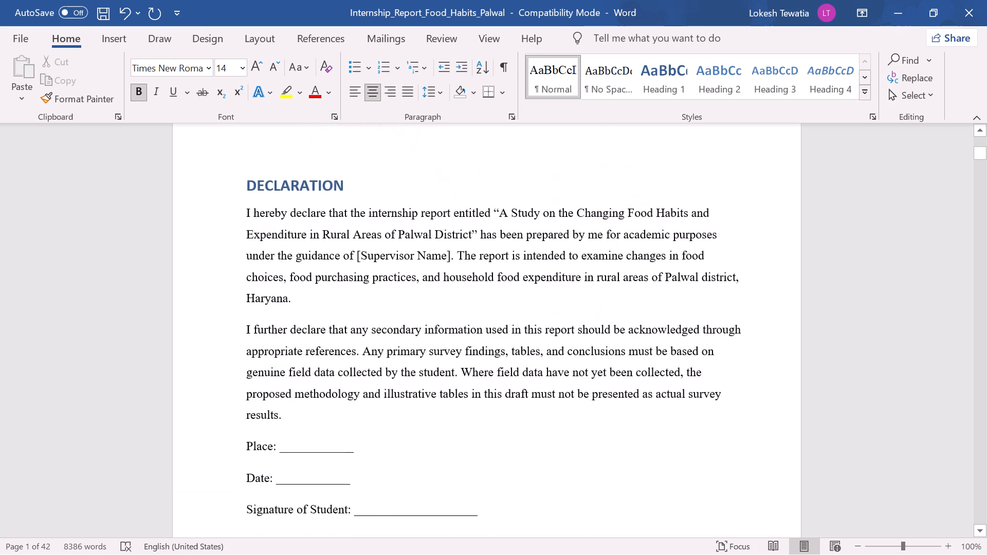
{"action": "scroll", "coordinate": [707, 300], "scroll_direction": "down", "scroll_amount": 12}
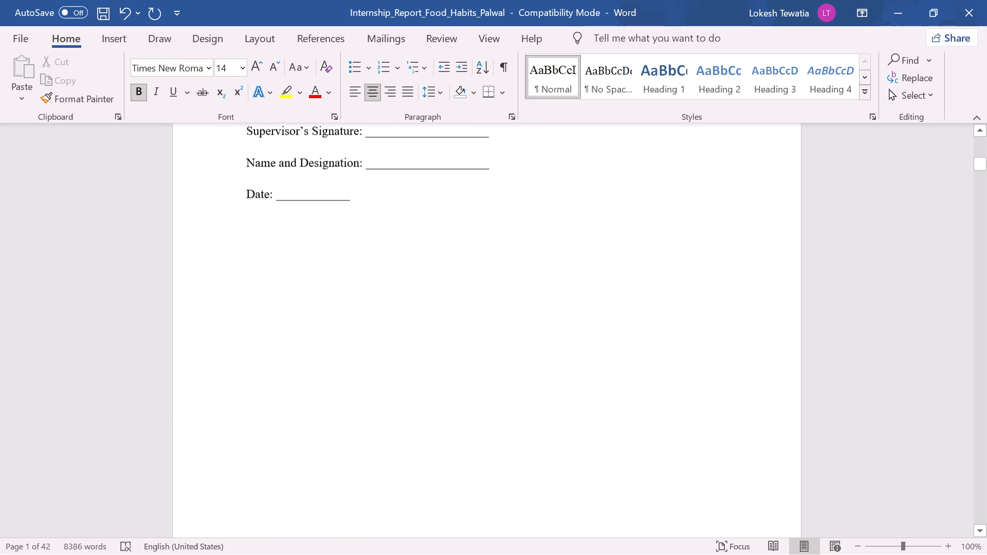
{"action": "scroll", "coordinate": [707, 300], "scroll_direction": "down", "scroll_amount": 12}
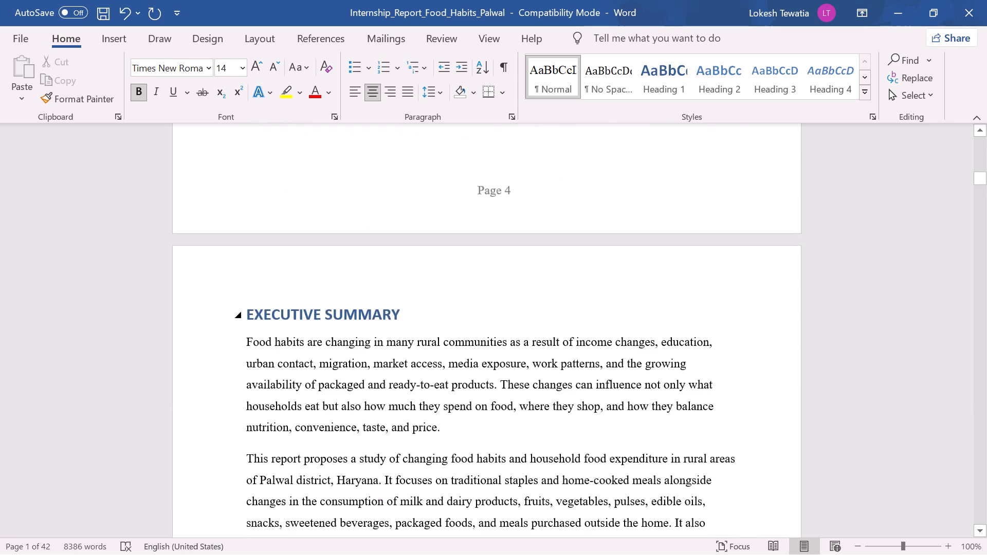
{"action": "scroll", "coordinate": [707, 300], "scroll_direction": "down", "scroll_amount": 11}
{"action": "scroll", "coordinate": [707, 300], "scroll_direction": "up", "scroll_amount": 2}
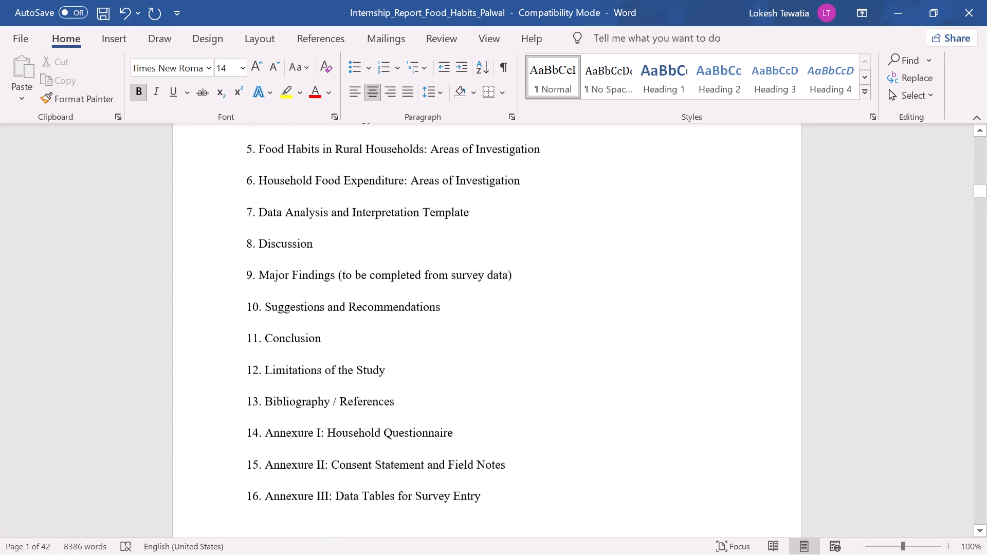
Review the finished title page layout alongside the Declaration and Certificate pages at 50% zoom.
{"action": "scroll", "coordinate": [707, 300], "scroll_direction": "up", "scroll_amount": 11}
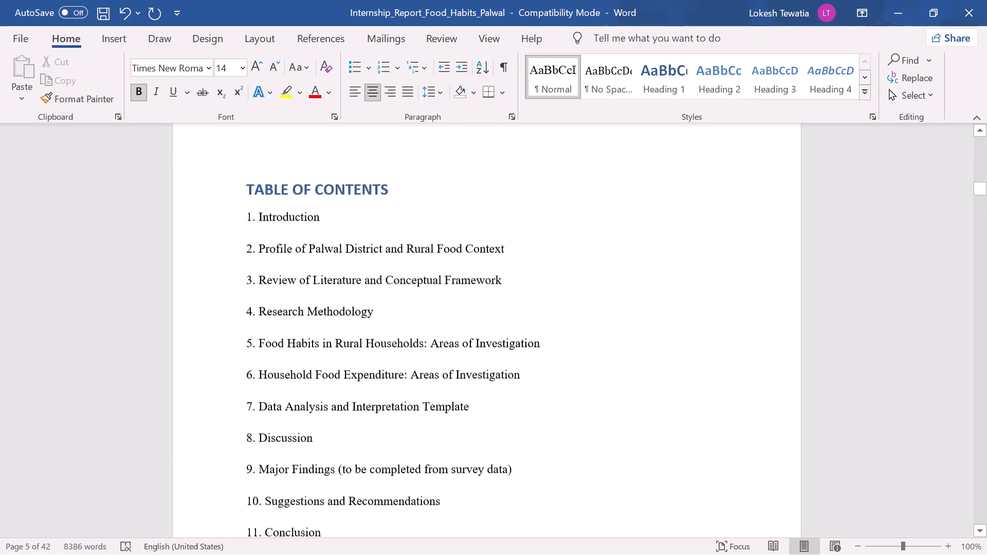
{"action": "scroll", "coordinate": [707, 300], "scroll_direction": "up", "scroll_amount": 11}
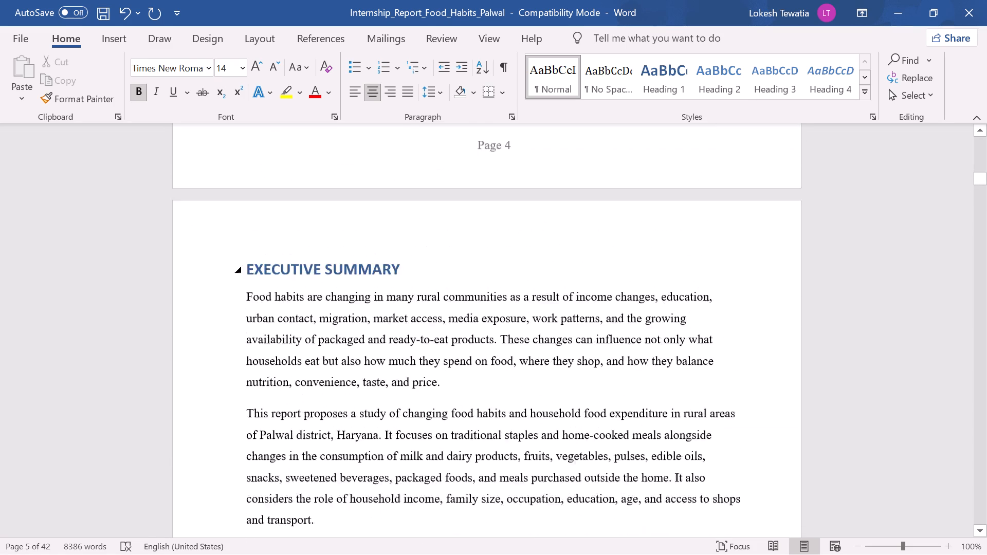
{"action": "scroll", "coordinate": [707, 300], "scroll_direction": "up", "scroll_amount": 10}
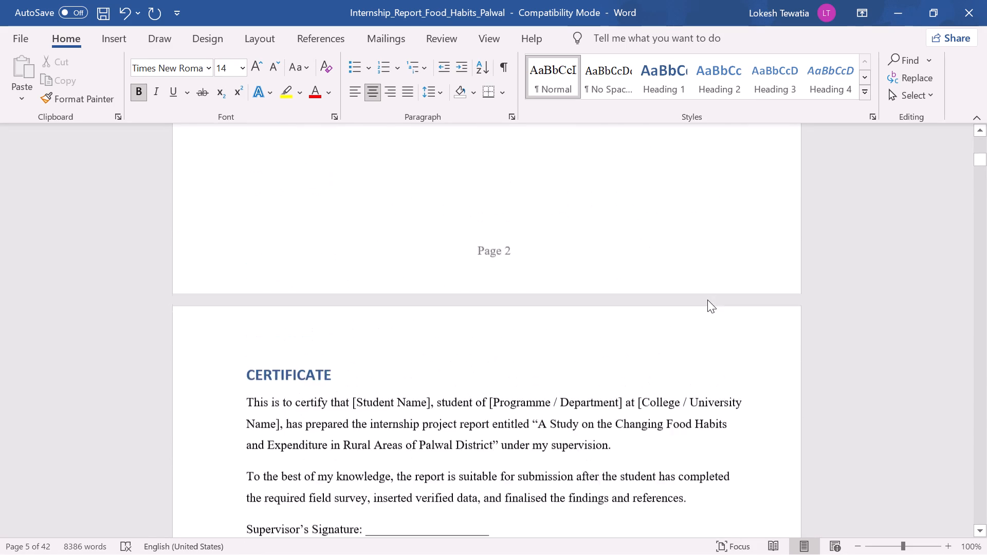
{"action": "scroll", "coordinate": [707, 300], "scroll_direction": "up", "scroll_amount": 10}
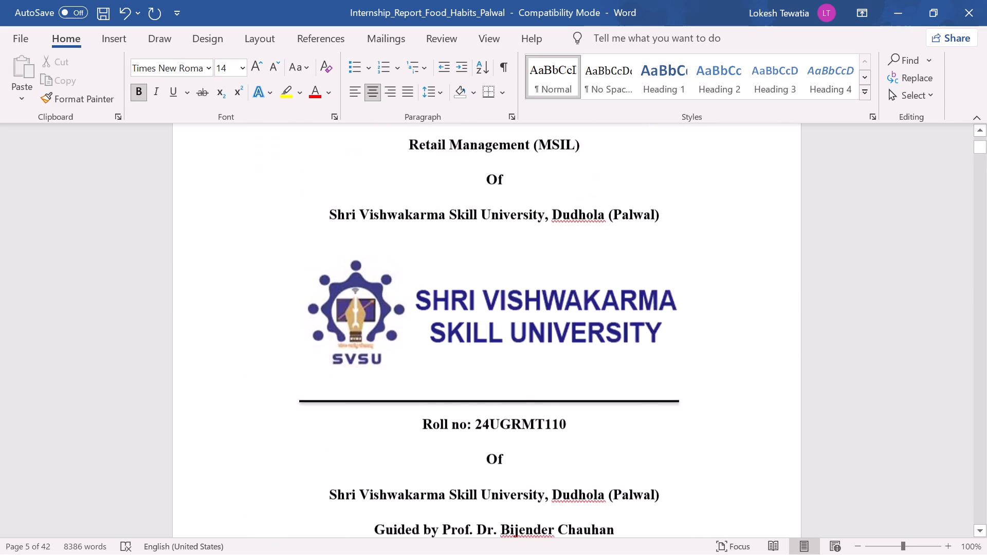
{"action": "scroll", "coordinate": [707, 300], "scroll_direction": "down", "scroll_amount": 1}
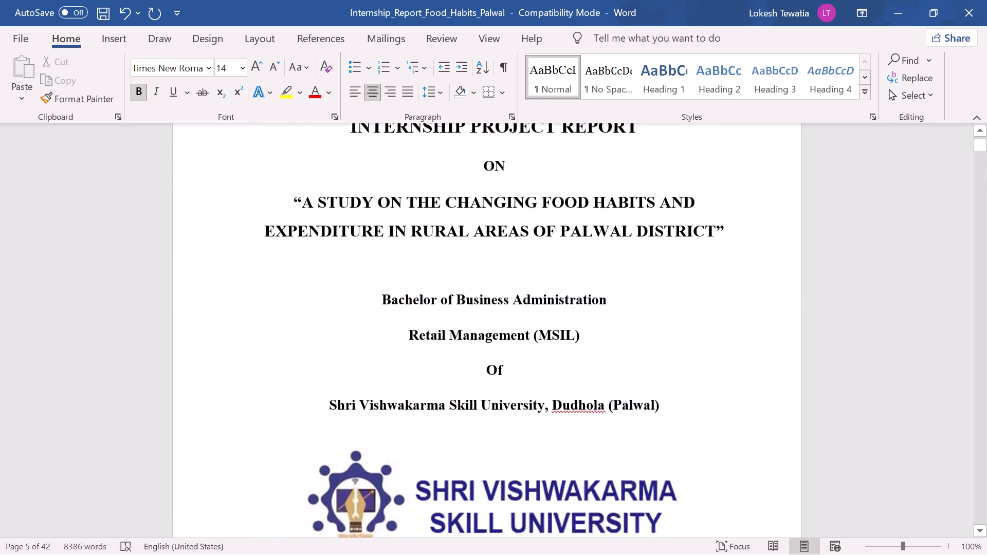
{"action": "scroll", "coordinate": [707, 300], "scroll_direction": "down", "scroll_amount": 1}
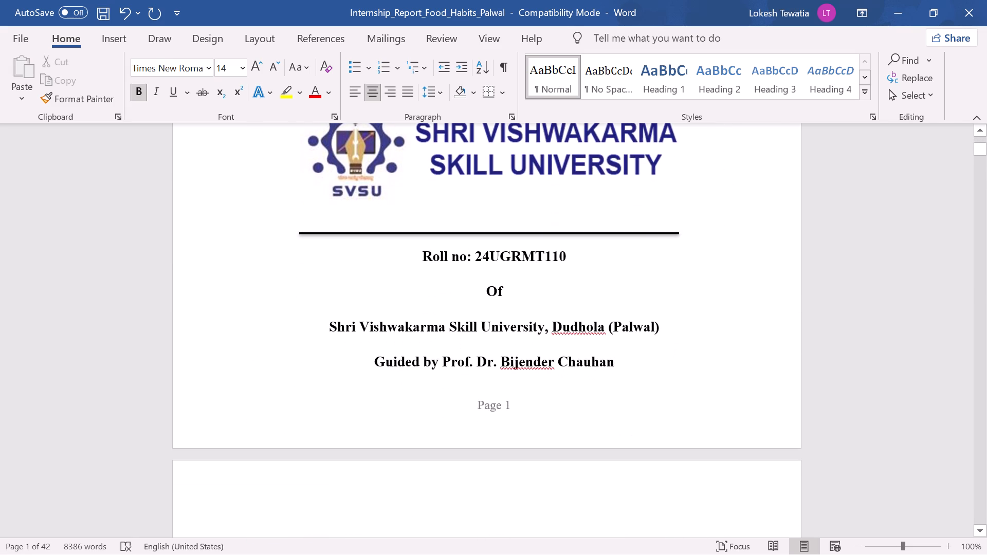
{"action": "scroll", "coordinate": [707, 300], "scroll_direction": "right", "scroll_amount": 1}
{"action": "scroll", "coordinate": [707, 300], "scroll_direction": "down", "scroll_amount": 4, "text": "ctrl"}
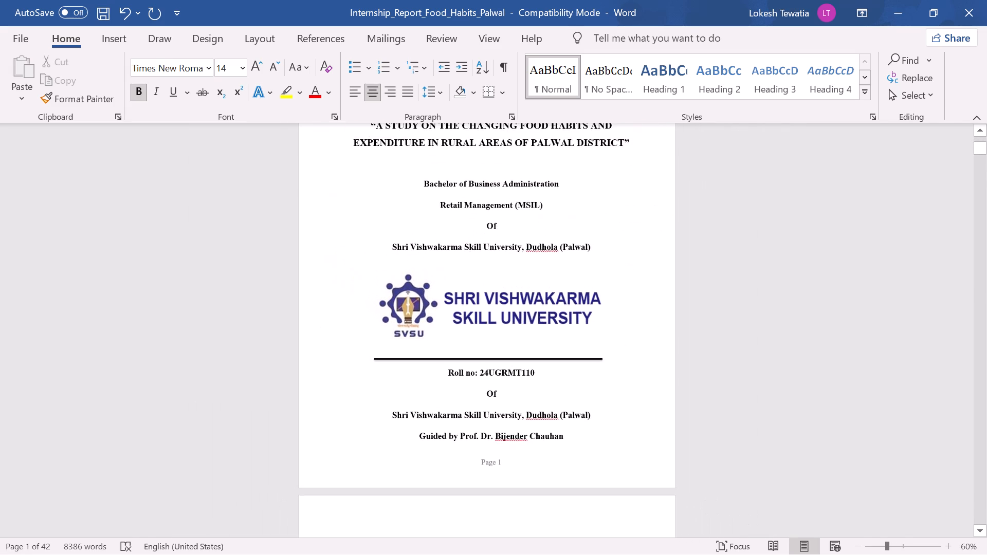
{"action": "scroll", "coordinate": [612, 294], "scroll_direction": "up", "scroll_amount": 2}
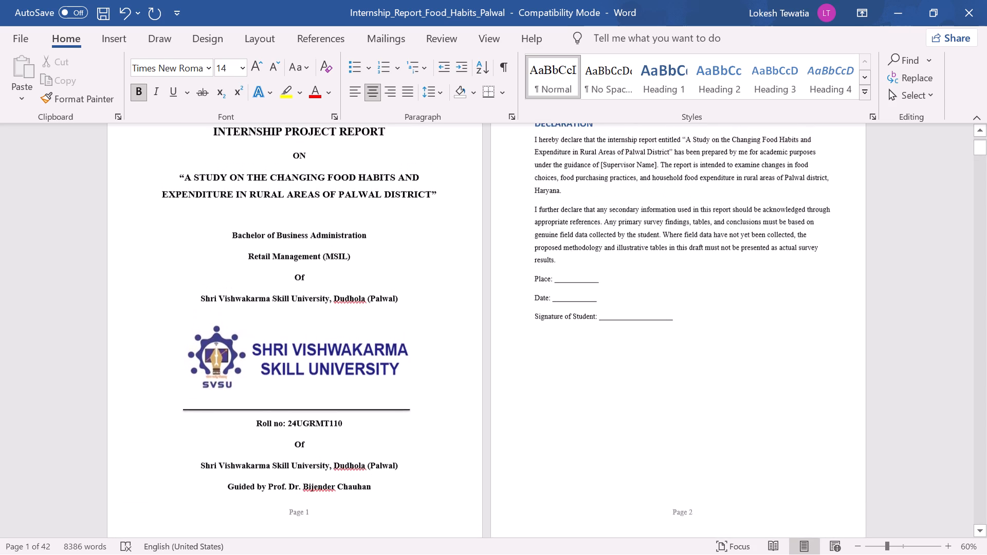
{"action": "scroll", "coordinate": [612, 294], "scroll_direction": "up", "scroll_amount": 1}
{"action": "scroll", "coordinate": [612, 294], "scroll_direction": "down", "scroll_amount": 1, "text": "ctrl"}
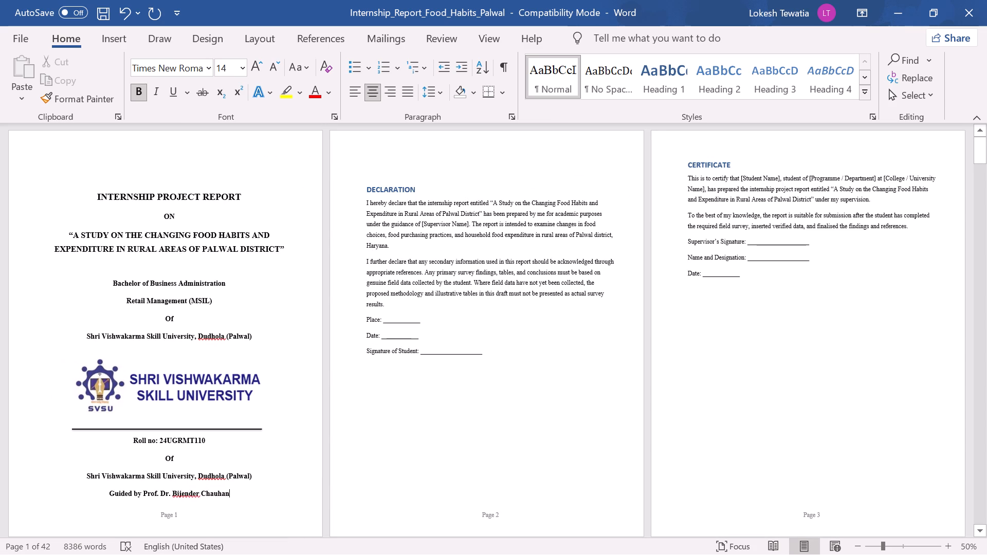
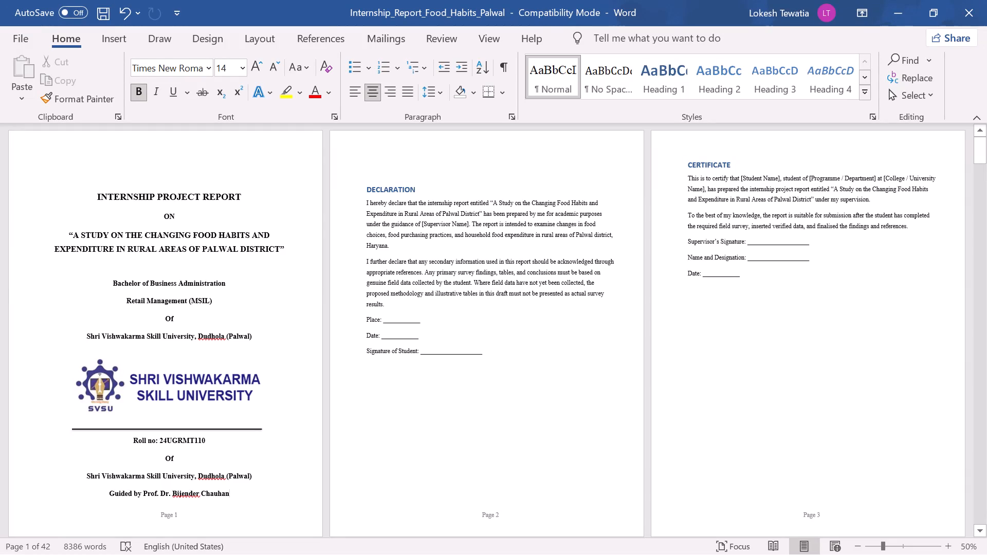
Look through the report's front matter pages and read the entries on the Table of Contents page.
{"action": "scroll", "coordinate": [278, 338], "scroll_direction": "down", "scroll_amount": 3}
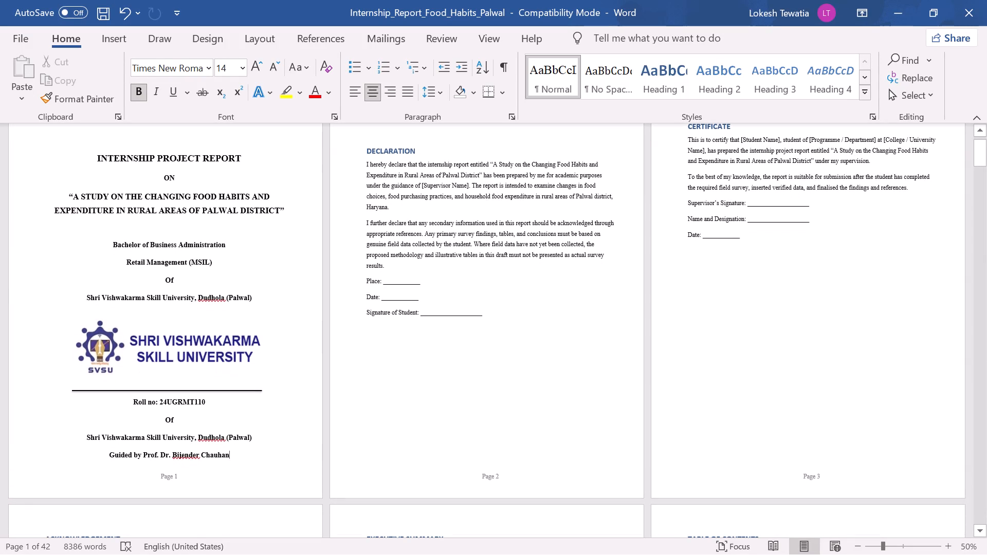
{"action": "scroll", "coordinate": [278, 338], "scroll_direction": "down", "scroll_amount": 7}
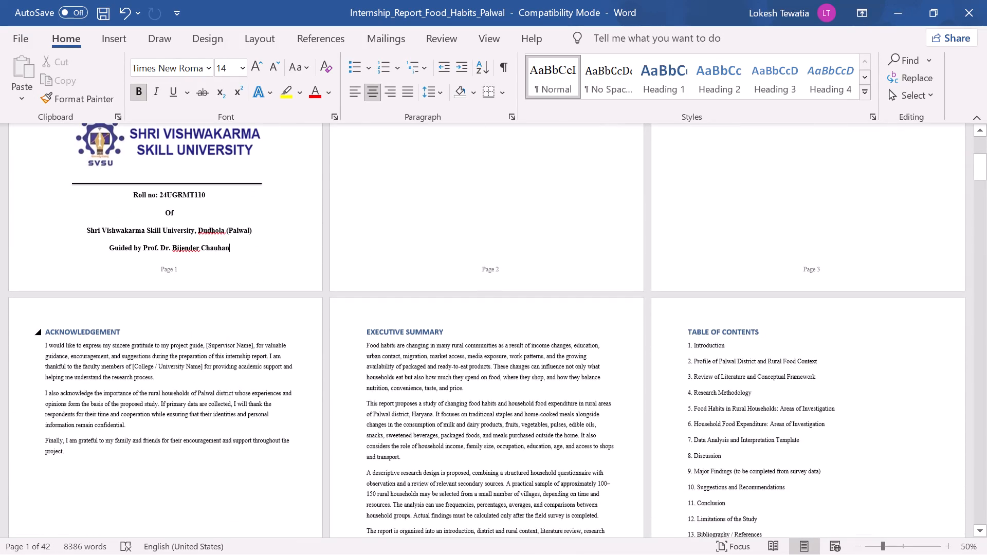
{"action": "scroll", "coordinate": [278, 338], "scroll_direction": "down", "scroll_amount": 1}
{"action": "left_click", "coordinate": [909, 305]}
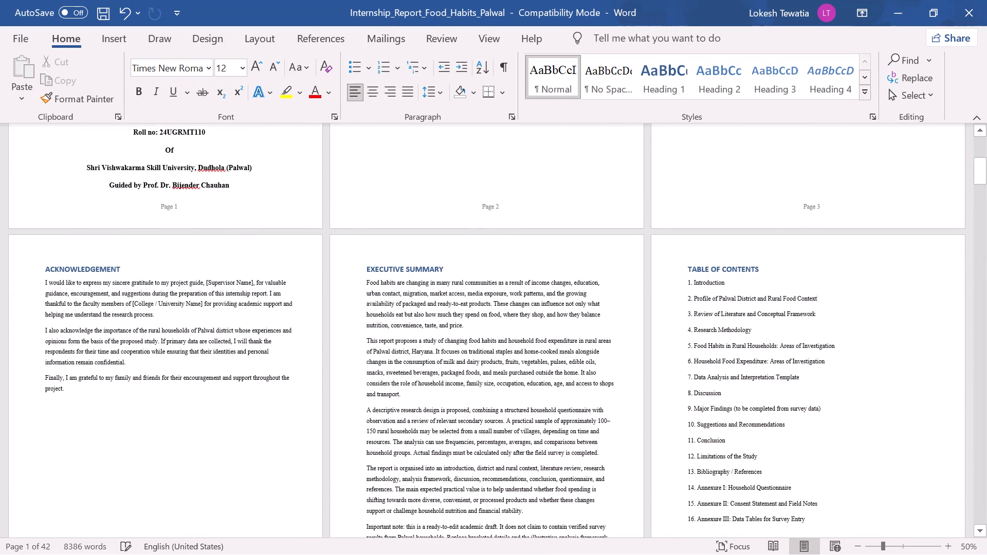
{"action": "scroll", "coordinate": [638, 251], "scroll_direction": "up", "scroll_amount": 3, "text": "ctrl"}
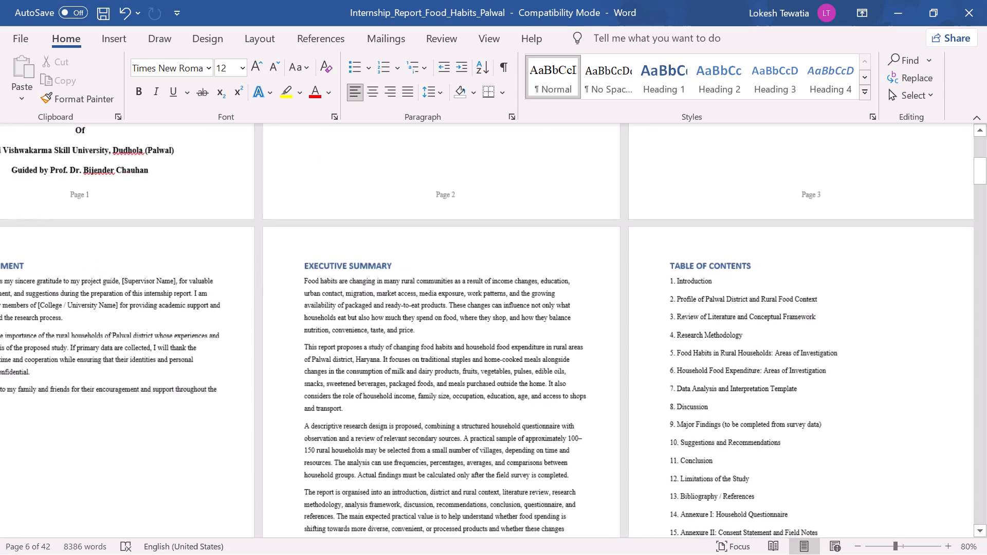
{"action": "scroll", "coordinate": [638, 251], "scroll_direction": "up", "scroll_amount": 7, "text": "ctrl"}
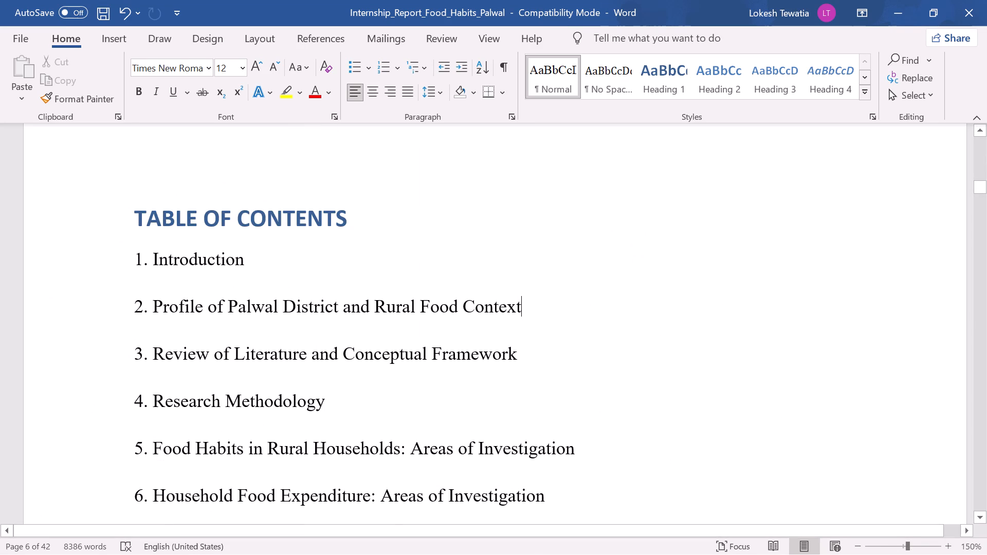
{"action": "scroll", "coordinate": [475, 294], "scroll_direction": "down", "scroll_amount": 5, "text": "ctrl"}
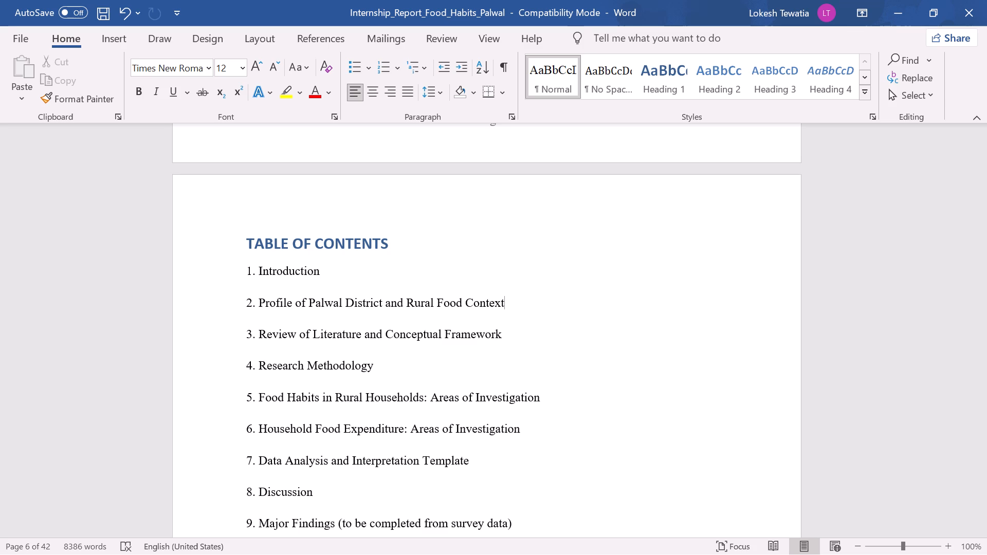
{"action": "scroll", "coordinate": [526, 342], "scroll_direction": "down", "scroll_amount": 3}
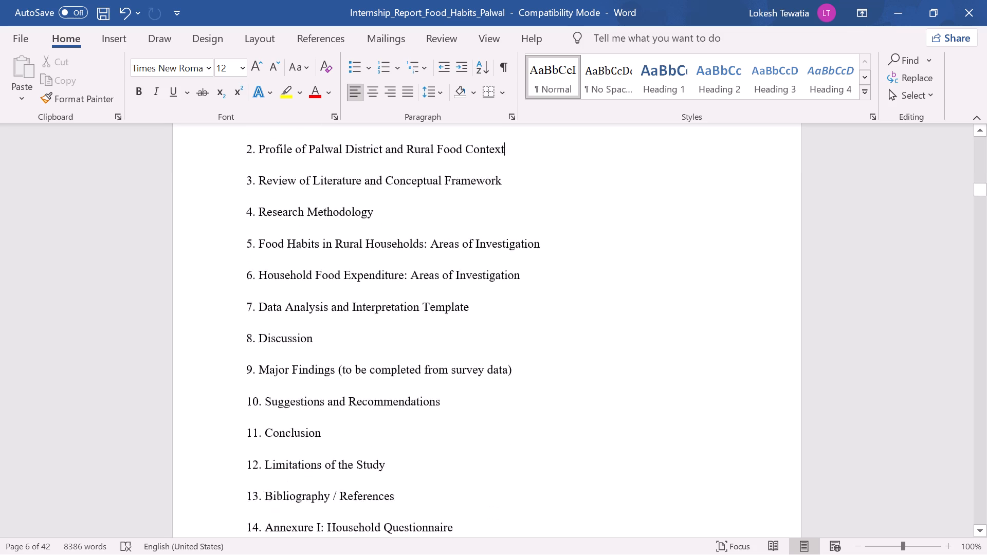
{"action": "scroll", "coordinate": [526, 342], "scroll_direction": "down", "scroll_amount": 3}
{"action": "scroll", "coordinate": [526, 342], "scroll_direction": "up", "scroll_amount": 2}
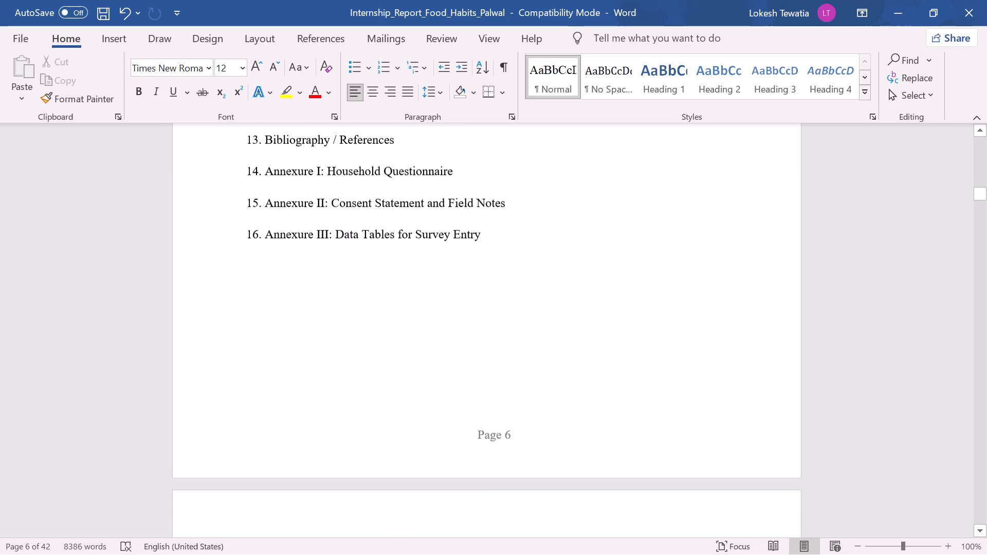
{"action": "scroll", "coordinate": [526, 342], "scroll_direction": "up", "scroll_amount": 4}
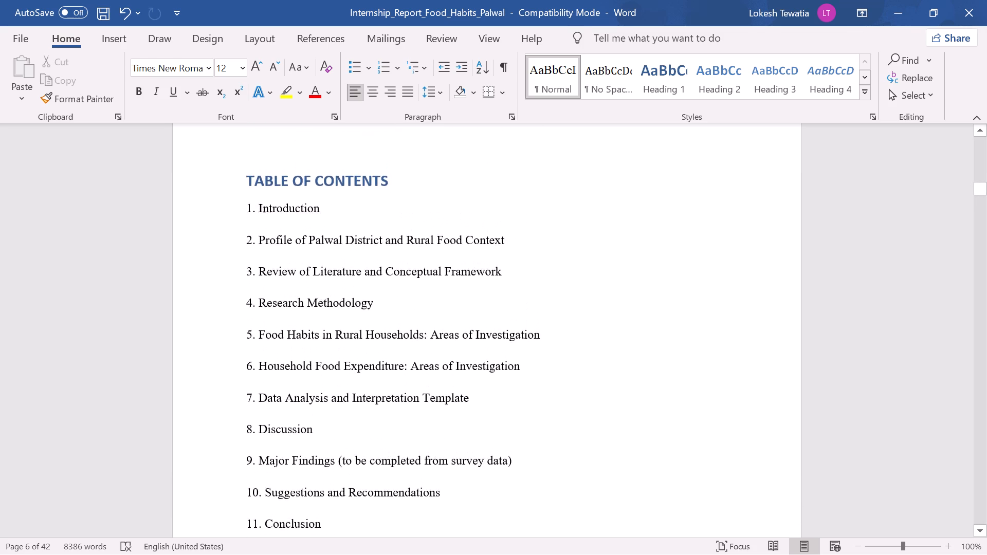
{"action": "scroll", "coordinate": [526, 342], "scroll_direction": "up", "scroll_amount": 2}
{"action": "scroll", "coordinate": [526, 342], "scroll_direction": "down", "scroll_amount": 1}
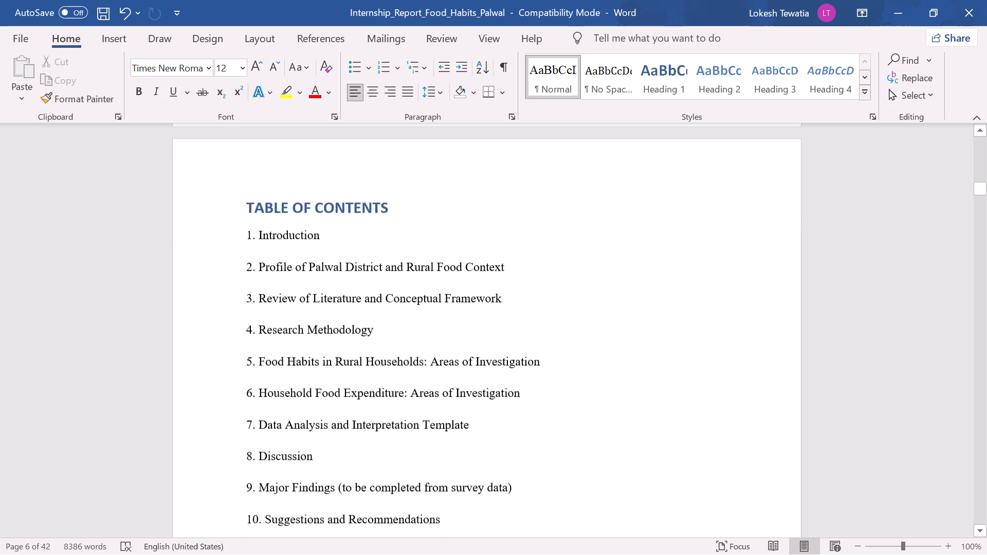
Centre the "TABLE OF CONTENTS" heading on page 6.
{"action": "left_click_drag", "start_coordinate": [246, 204], "coordinate": [263, 204]}
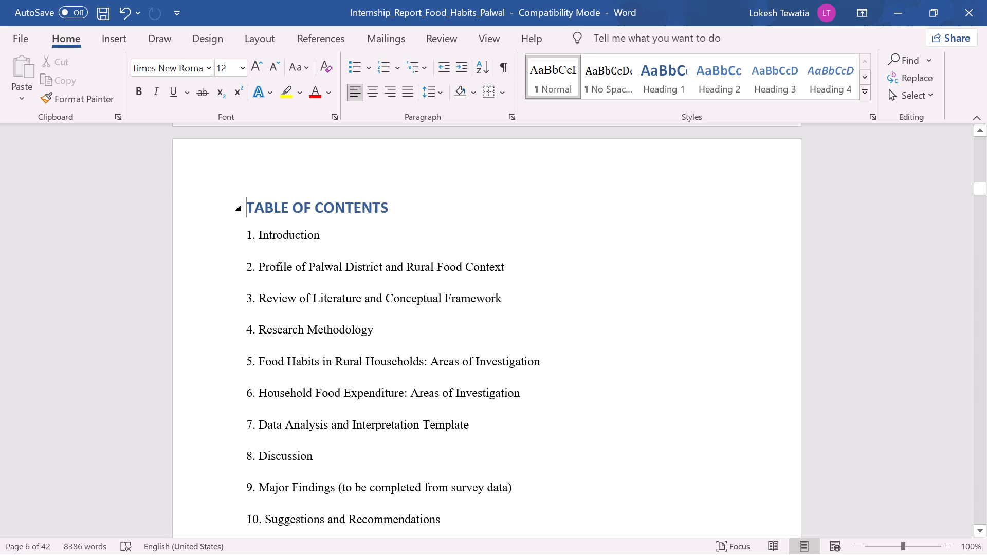
{"action": "left_click_drag", "start_coordinate": [263, 204], "coordinate": [401, 214]}
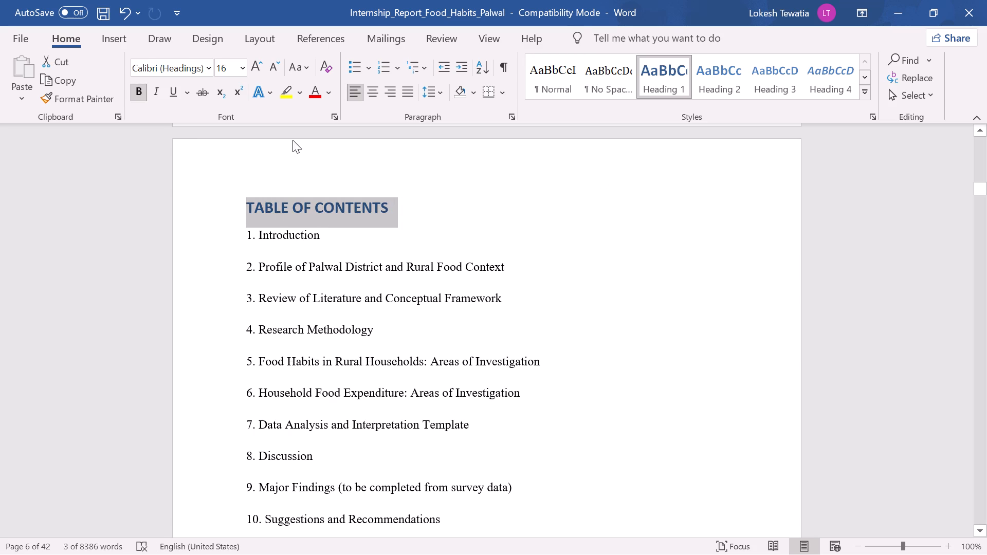
{"action": "left_click", "coordinate": [370, 90]}
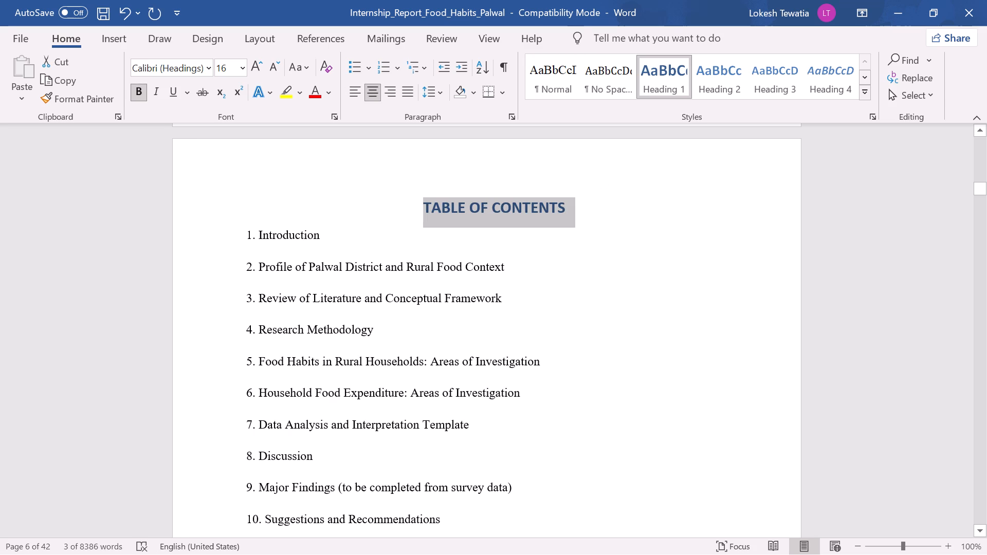
{"action": "left_click", "coordinate": [619, 360]}
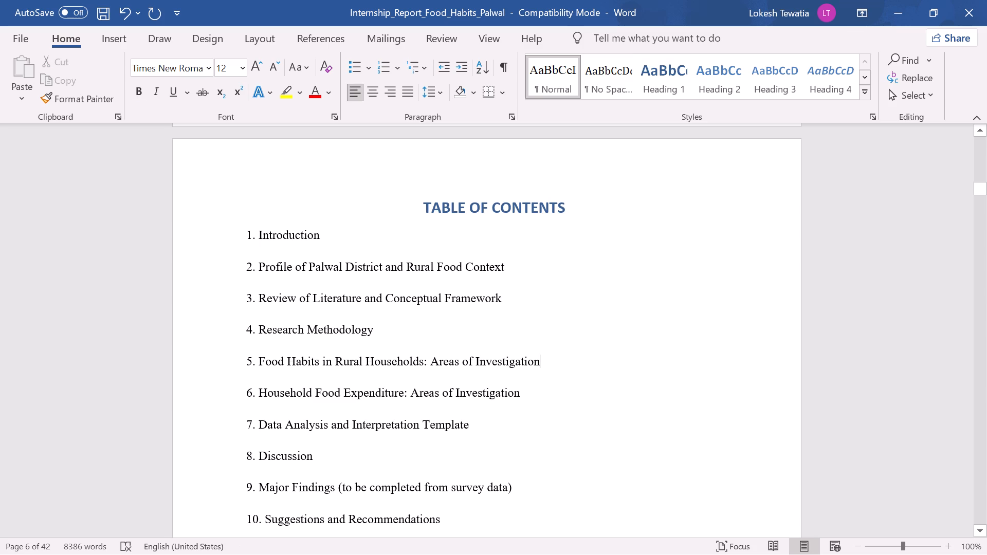
Add an empty line between the "TABLE OF CONTENTS" heading and the "1. Introduction" entry.
{"action": "scroll", "coordinate": [616, 257], "scroll_direction": "down", "scroll_amount": 3}
{"action": "scroll", "coordinate": [616, 257], "scroll_direction": "up", "scroll_amount": 2}
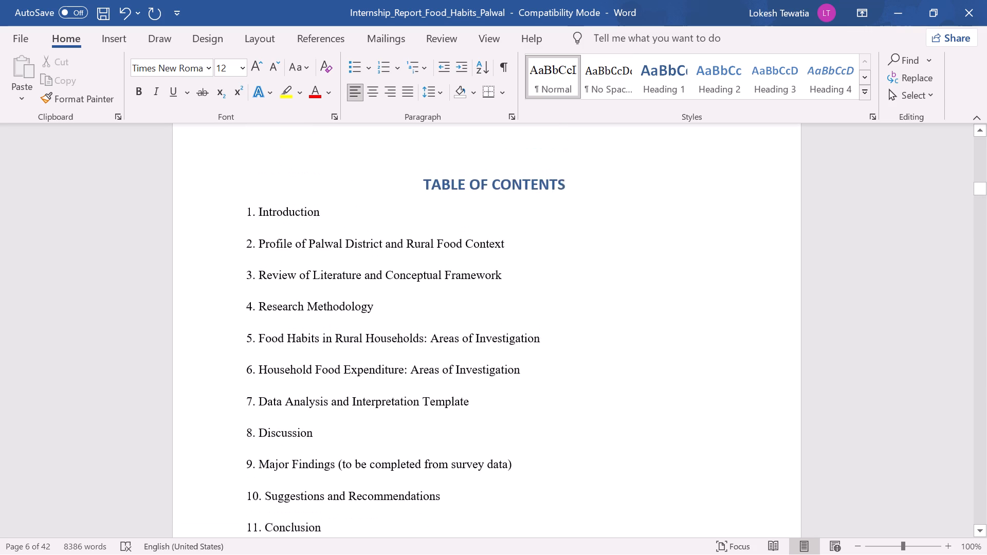
{"action": "left_click", "coordinate": [586, 193]}
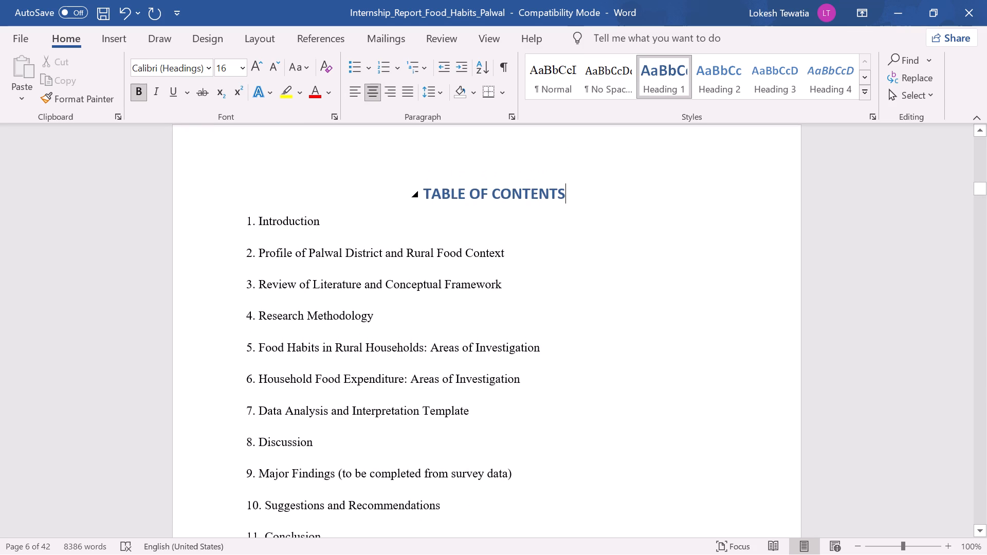
{"action": "key", "text": "Return"}
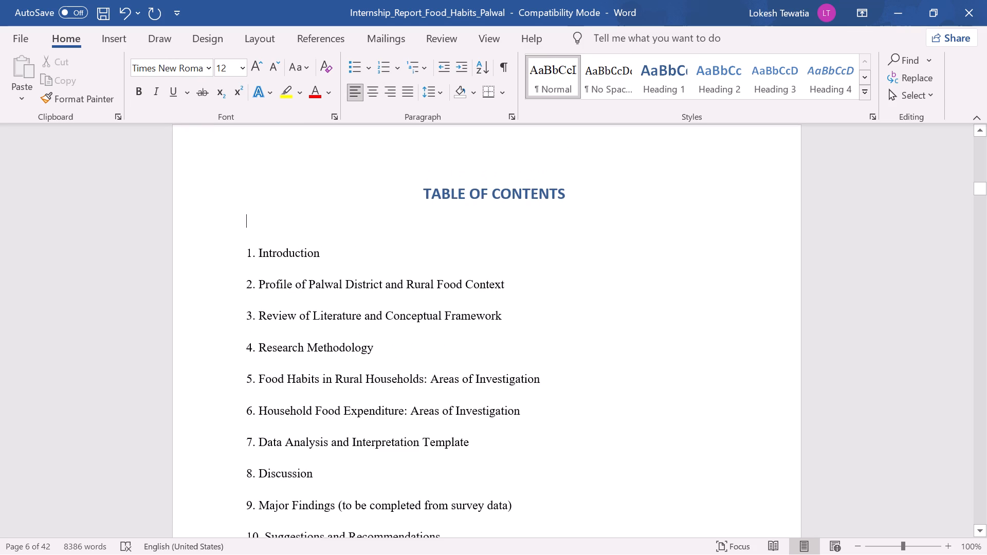
Draw a rounded rectangle about 9.28" high and 7.34" wide around the whole table of contents on page 6.
{"action": "left_click", "coordinate": [103, 40]}
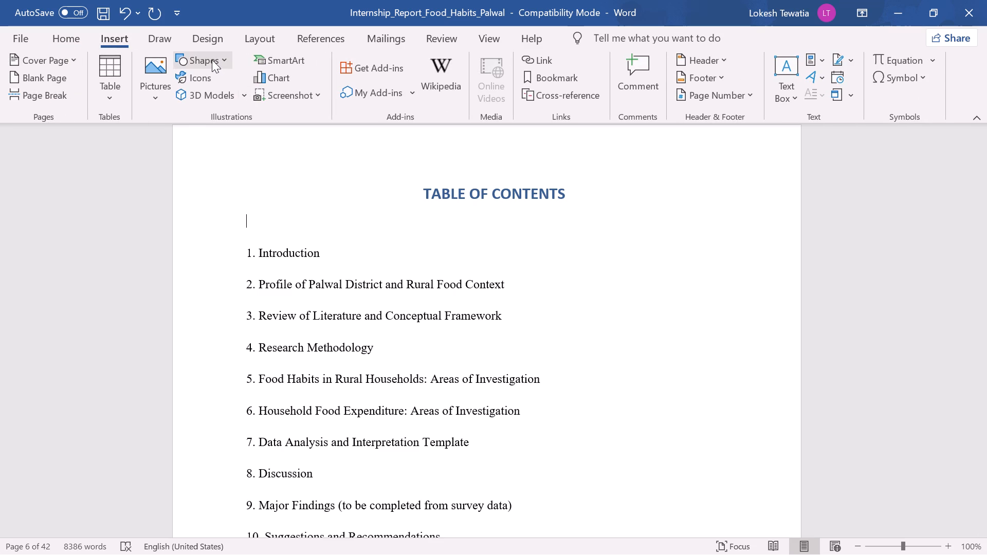
{"action": "left_click", "coordinate": [212, 60]}
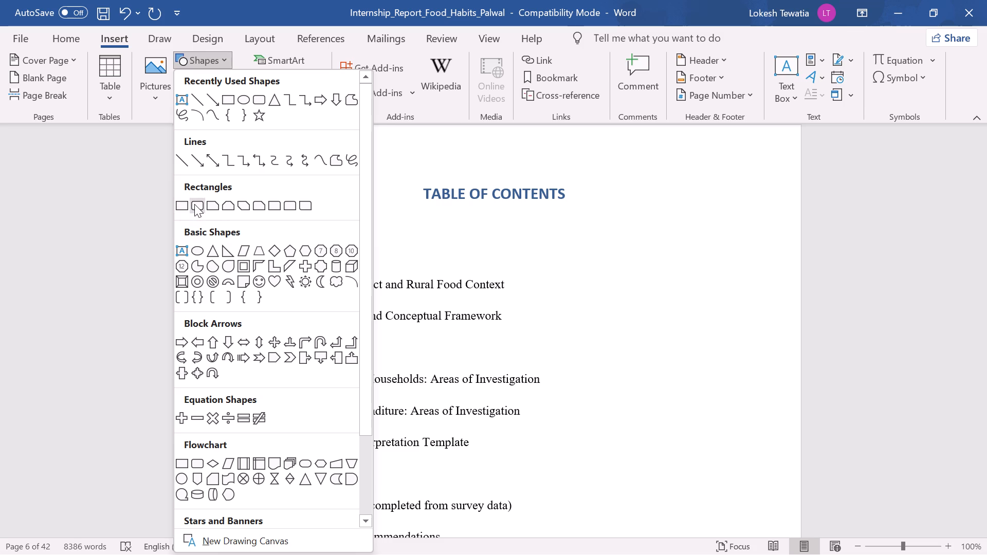
{"action": "left_click", "coordinate": [194, 204]}
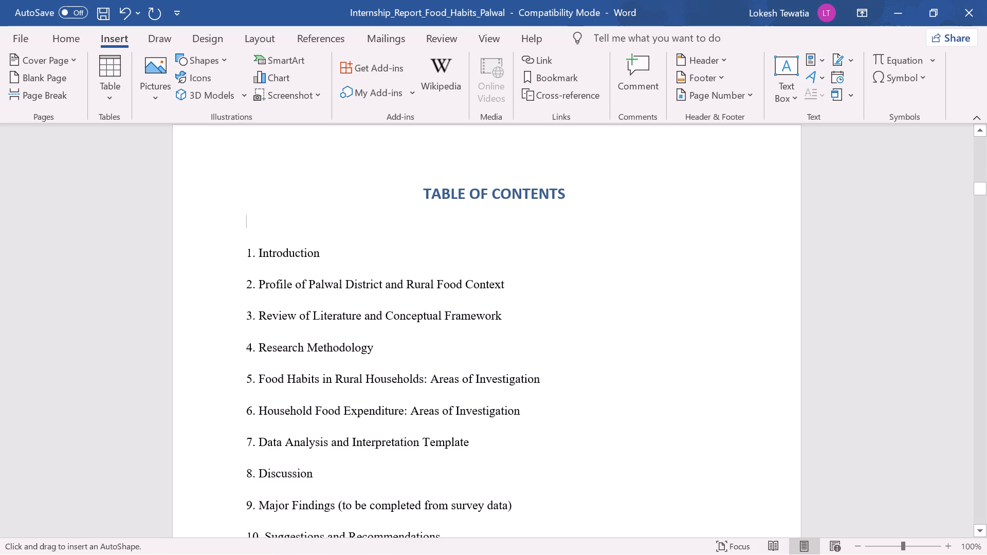
{"action": "scroll", "coordinate": [355, 240], "scroll_direction": "down", "scroll_amount": 4, "text": "ctrl"}
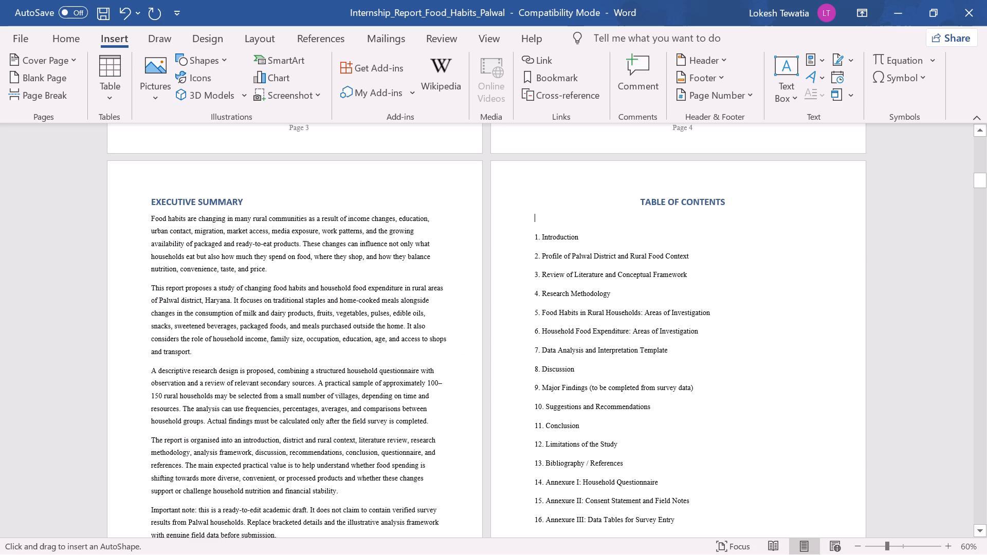
{"action": "scroll", "coordinate": [689, 207], "scroll_direction": "down", "scroll_amount": 1}
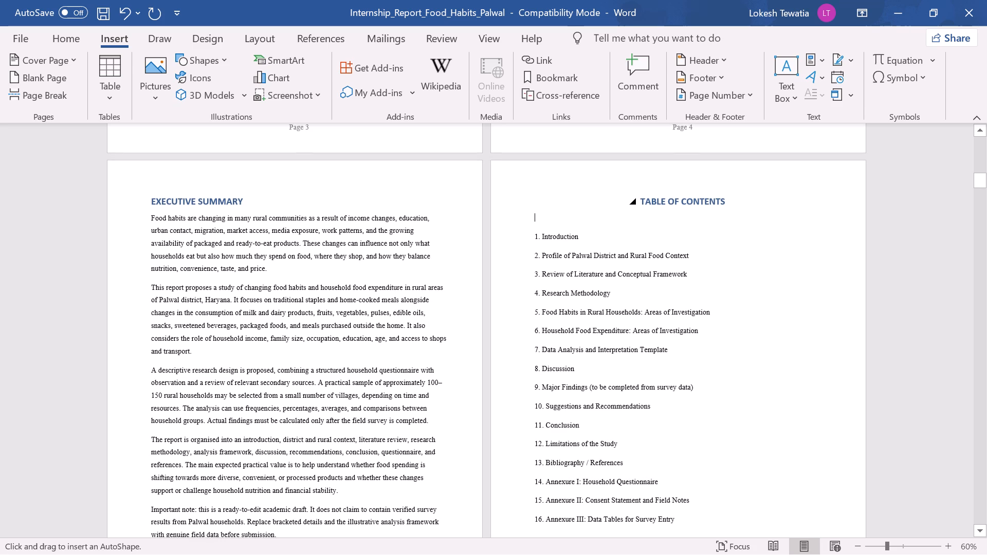
{"action": "scroll", "coordinate": [689, 207], "scroll_direction": "down", "scroll_amount": 2}
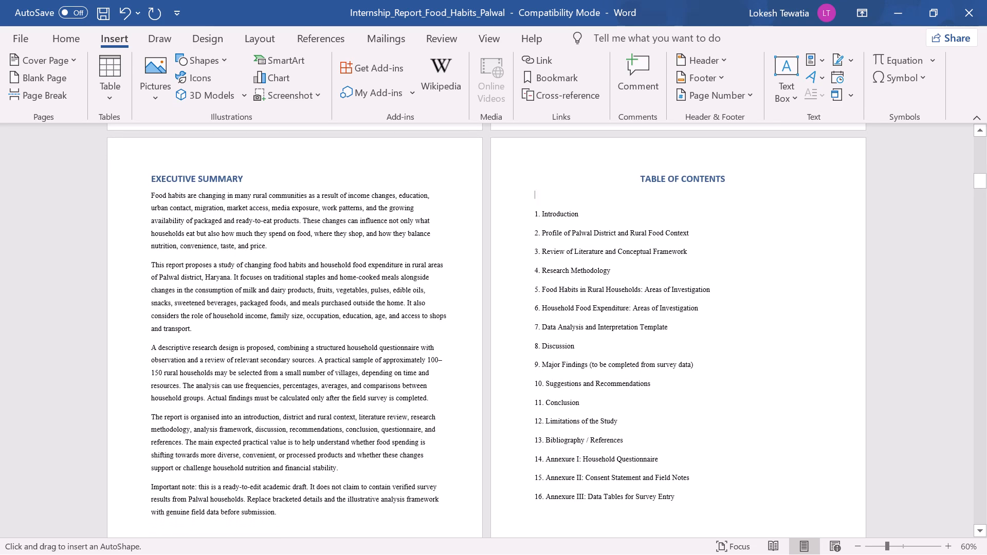
{"action": "left_click_drag", "start_coordinate": [517, 159], "coordinate": [779, 379]}
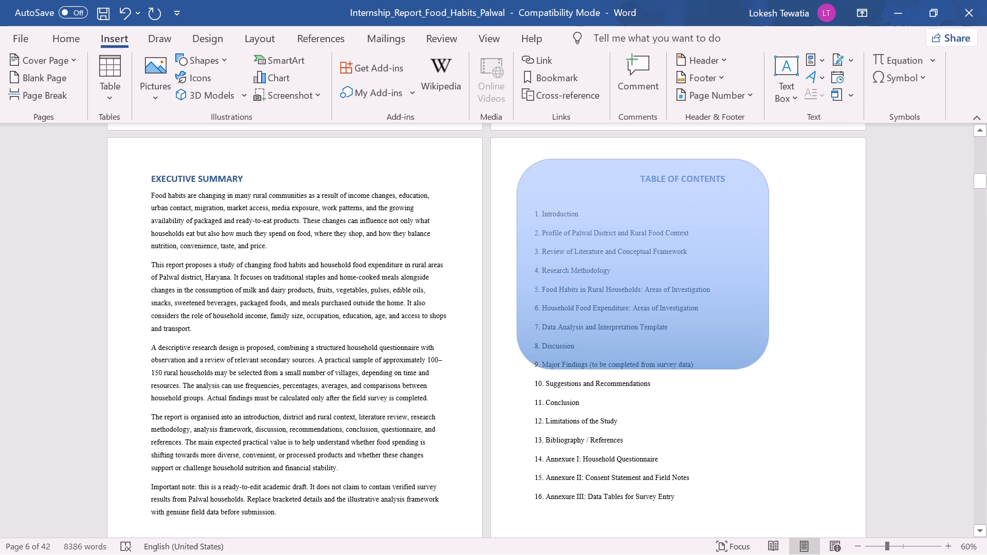
{"action": "left_click_drag", "start_coordinate": [779, 379], "coordinate": [813, 525]}
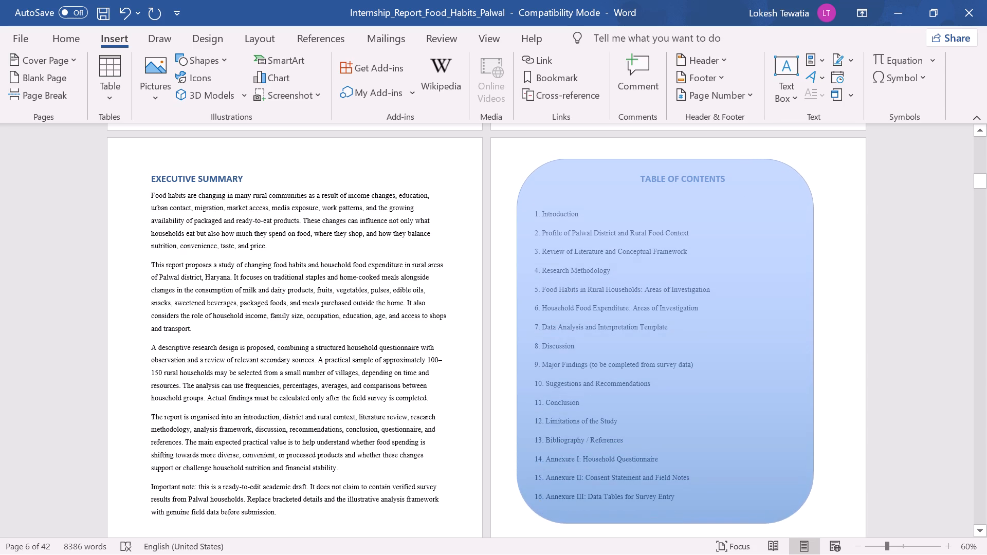
{"action": "left_click_drag", "start_coordinate": [813, 525], "coordinate": [824, 513]}
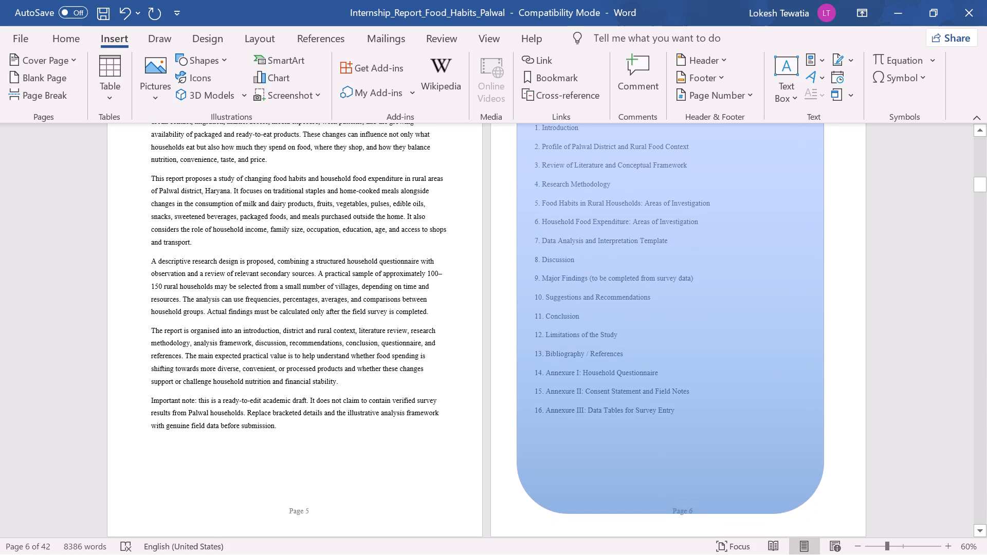
{"action": "left_click_drag", "start_coordinate": [824, 513], "coordinate": [833, 485]}
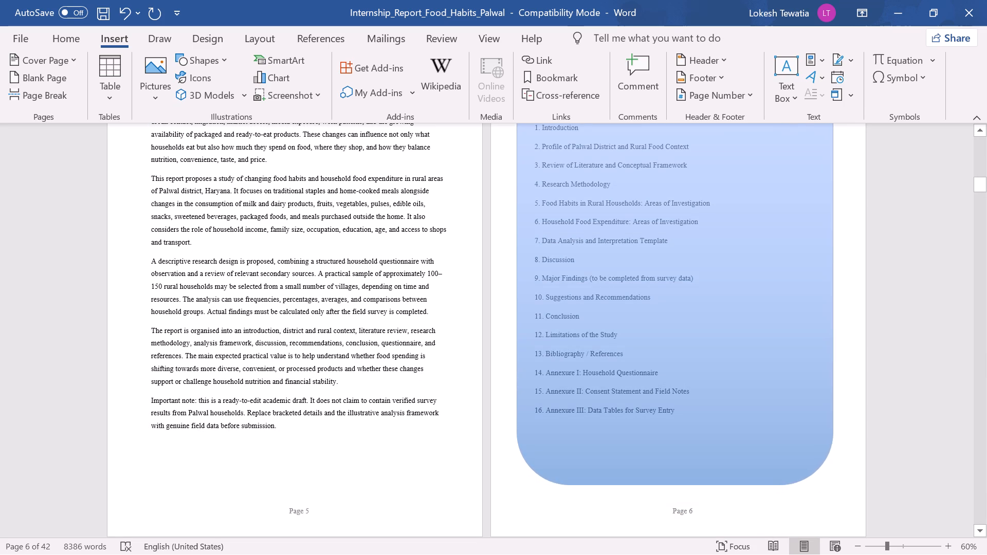
{"action": "left_click_drag", "start_coordinate": [833, 485], "coordinate": [841, 483]}
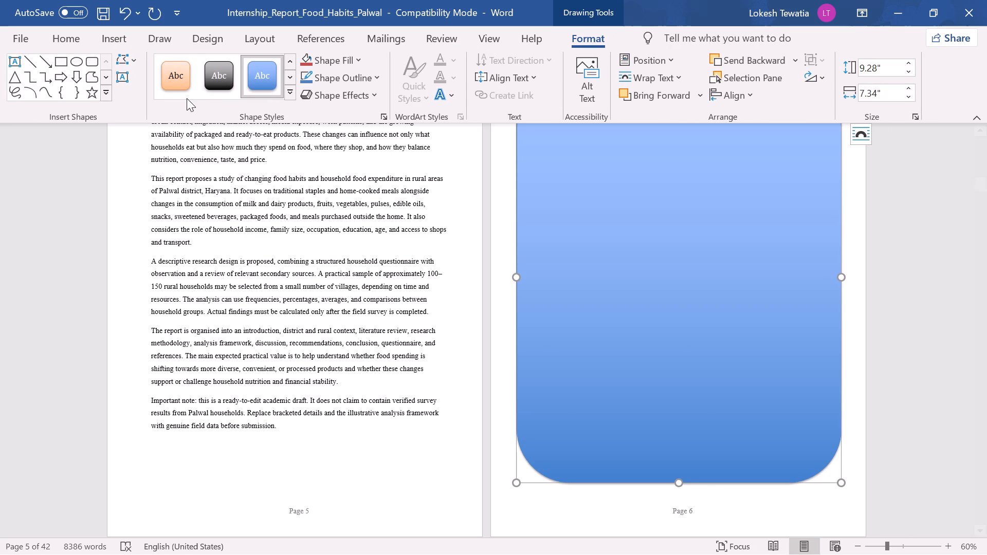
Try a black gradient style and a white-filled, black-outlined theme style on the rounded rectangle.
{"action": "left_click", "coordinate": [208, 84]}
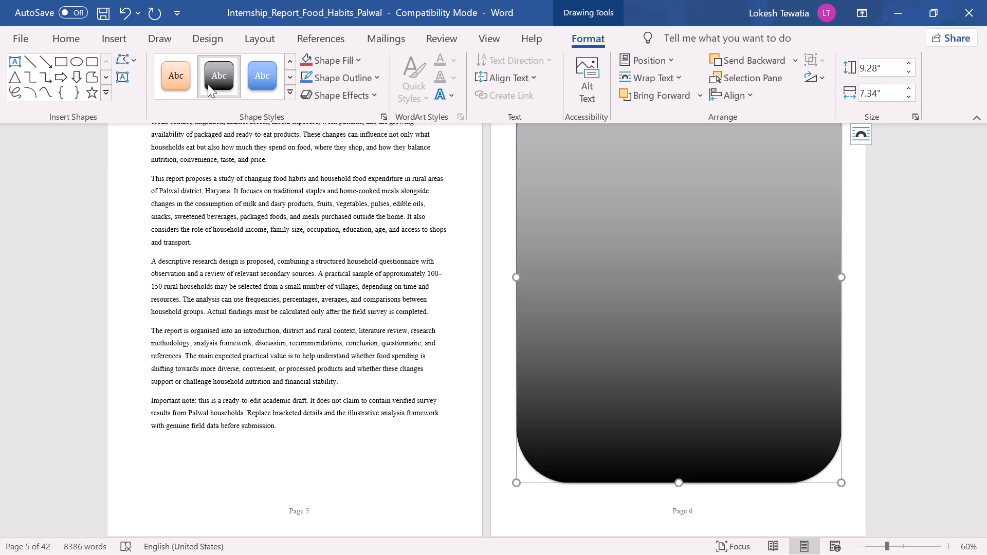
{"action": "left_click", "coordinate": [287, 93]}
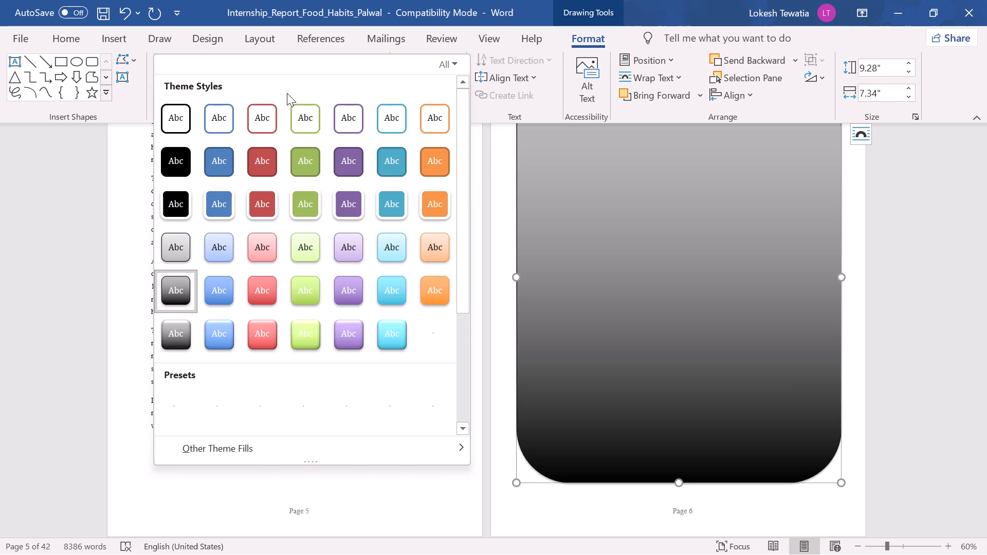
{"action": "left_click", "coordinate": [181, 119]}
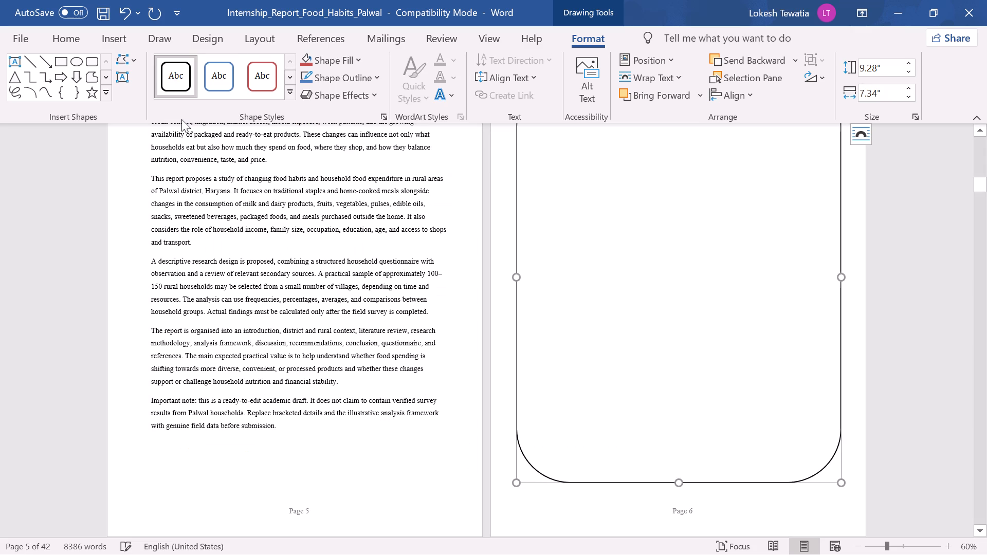
Apply the preset shape style "Transparent, Colored Outline - Black, Dark 1" to the rounded rectangle around the table of contents.
{"action": "left_click", "coordinate": [288, 92]}
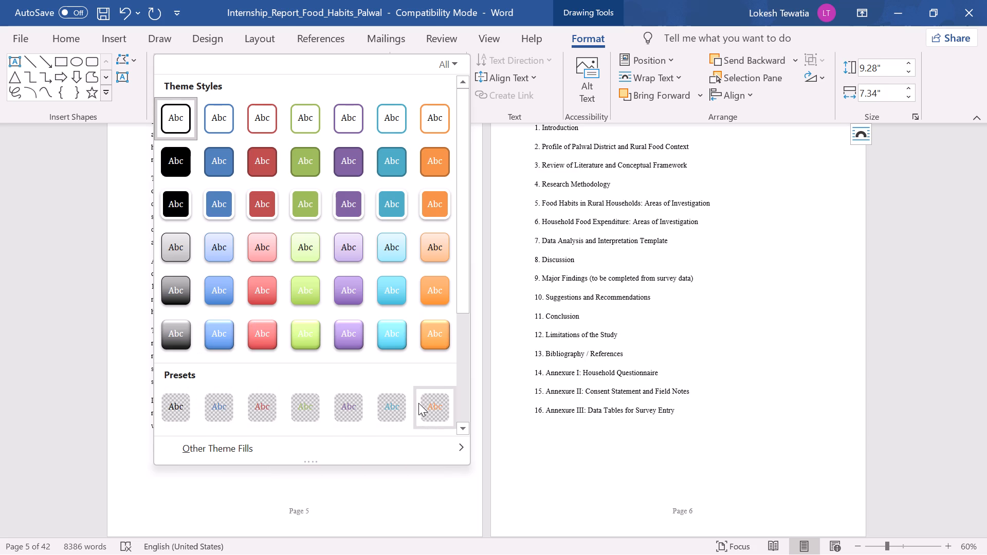
{"action": "scroll", "coordinate": [297, 415], "scroll_direction": "down", "scroll_amount": 2}
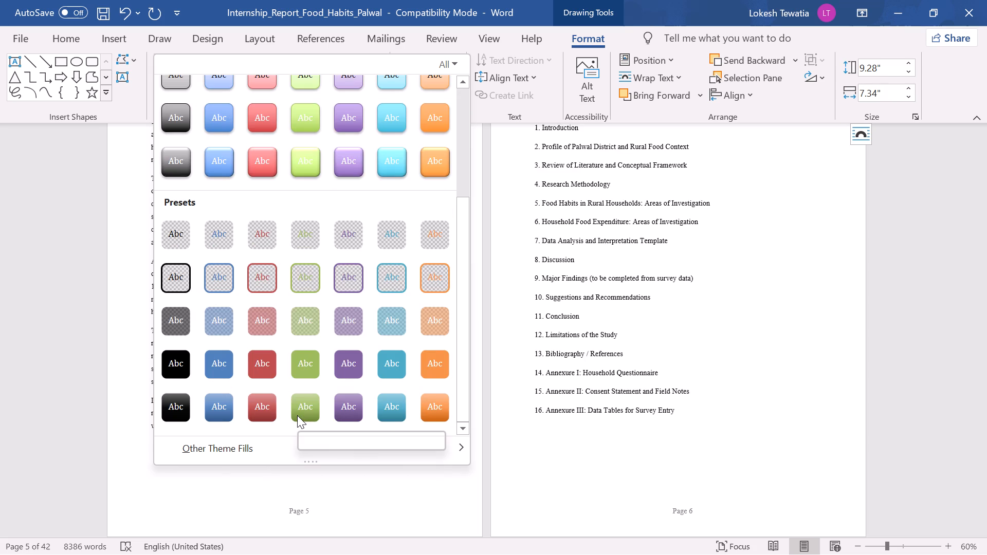
{"action": "left_click", "coordinate": [179, 280]}
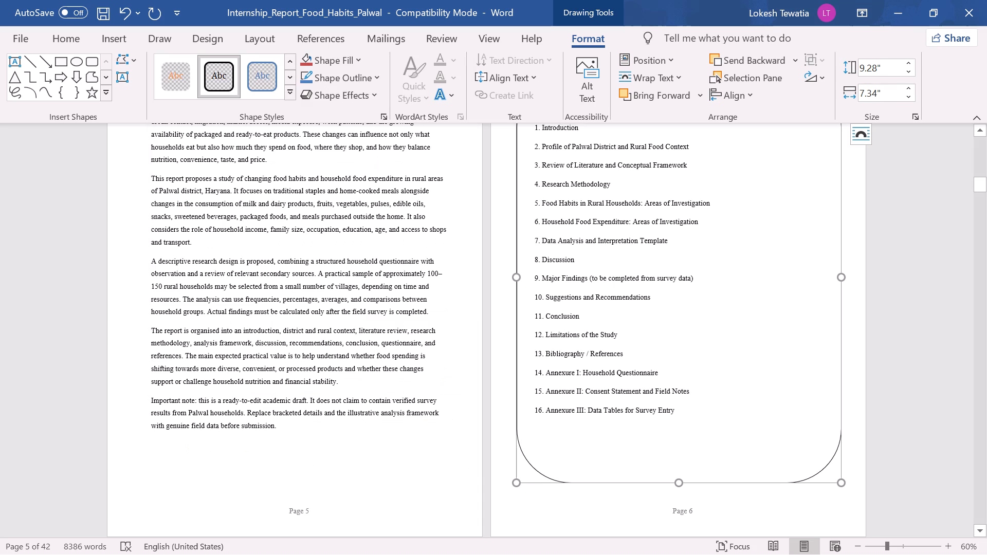
{"action": "scroll", "coordinate": [645, 321], "scroll_direction": "up", "scroll_amount": 5, "text": "ctrl"}
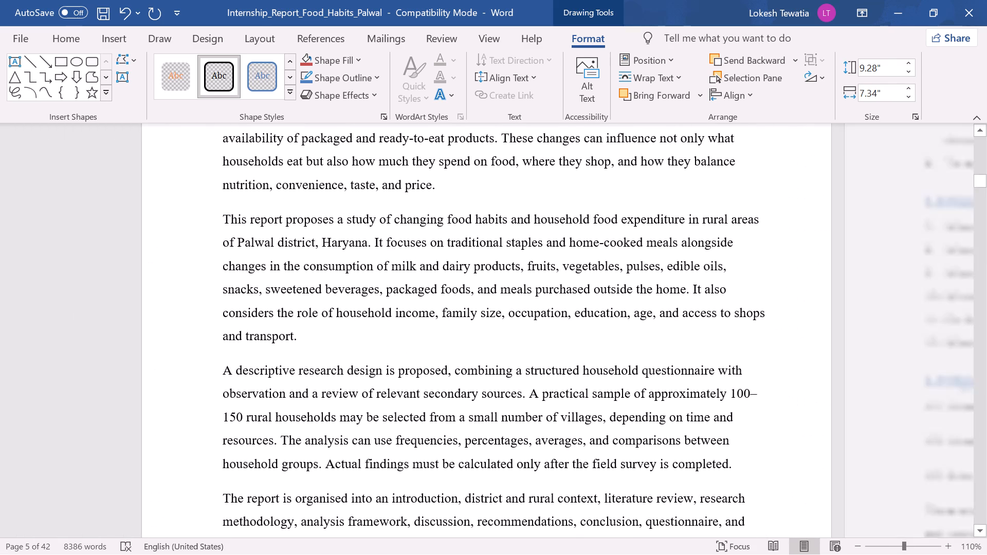
Check how the rounded rectangle frames the table of contents on page 6, from the heading down to the page footer.
{"action": "scroll", "coordinate": [567, 326], "scroll_direction": "down", "scroll_amount": 4, "text": "ctrl"}
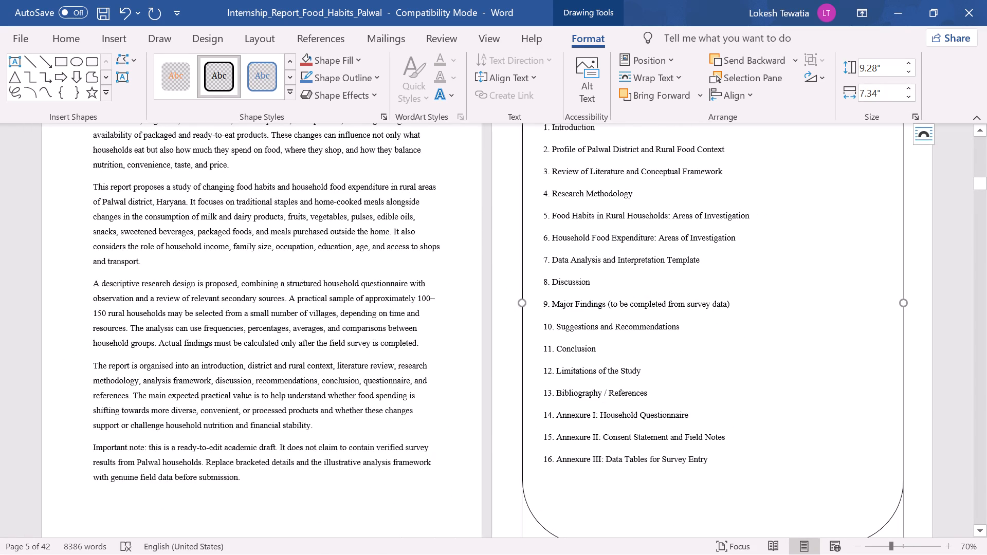
{"action": "scroll", "coordinate": [793, 288], "scroll_direction": "up", "scroll_amount": 3}
{"action": "scroll", "coordinate": [793, 288], "scroll_direction": "up", "scroll_amount": 4, "text": "ctrl"}
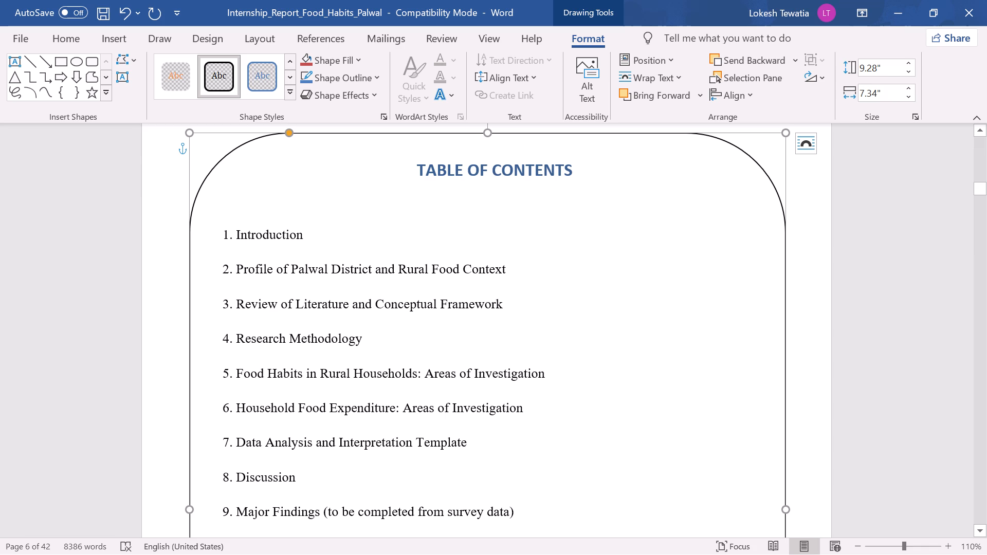
{"action": "scroll", "coordinate": [620, 317], "scroll_direction": "down", "scroll_amount": 7}
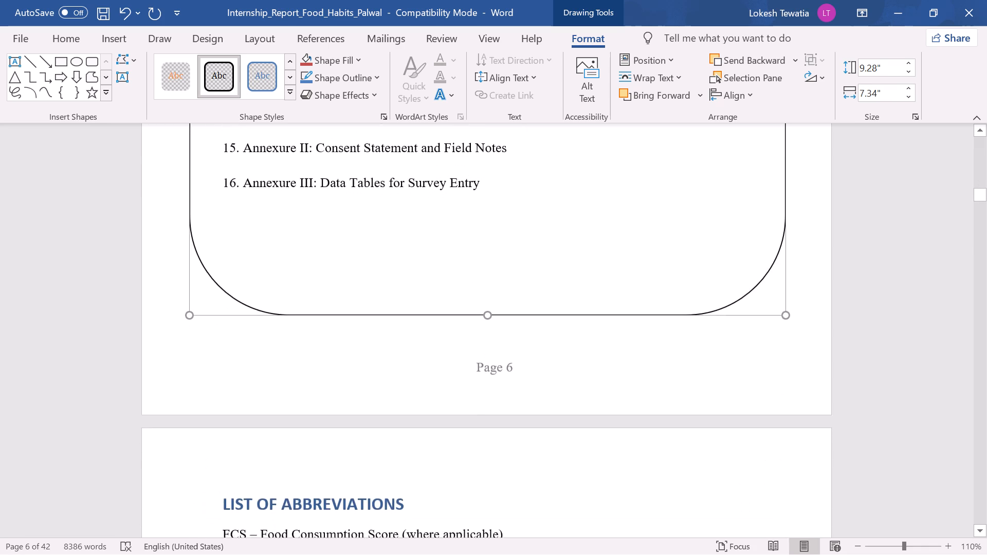
{"action": "scroll", "coordinate": [620, 317], "scroll_direction": "up", "scroll_amount": 9}
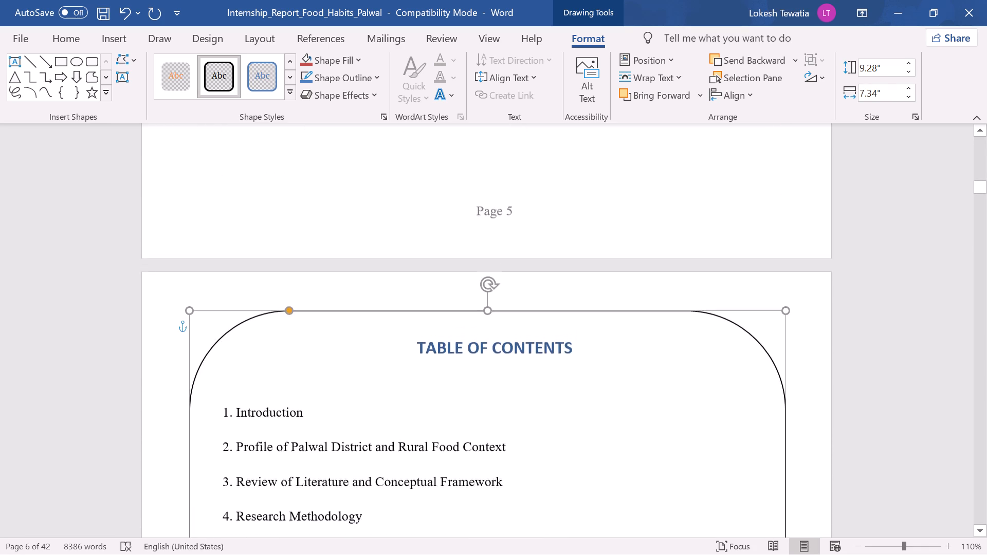
{"action": "scroll", "coordinate": [620, 317], "scroll_direction": "down", "scroll_amount": 2}
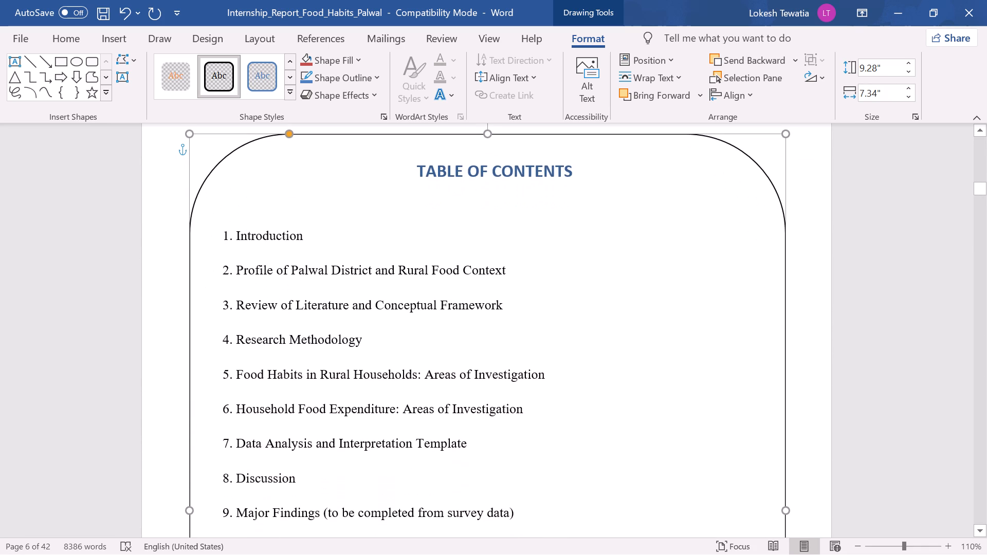
{"action": "scroll", "coordinate": [620, 317], "scroll_direction": "right", "scroll_amount": 1}
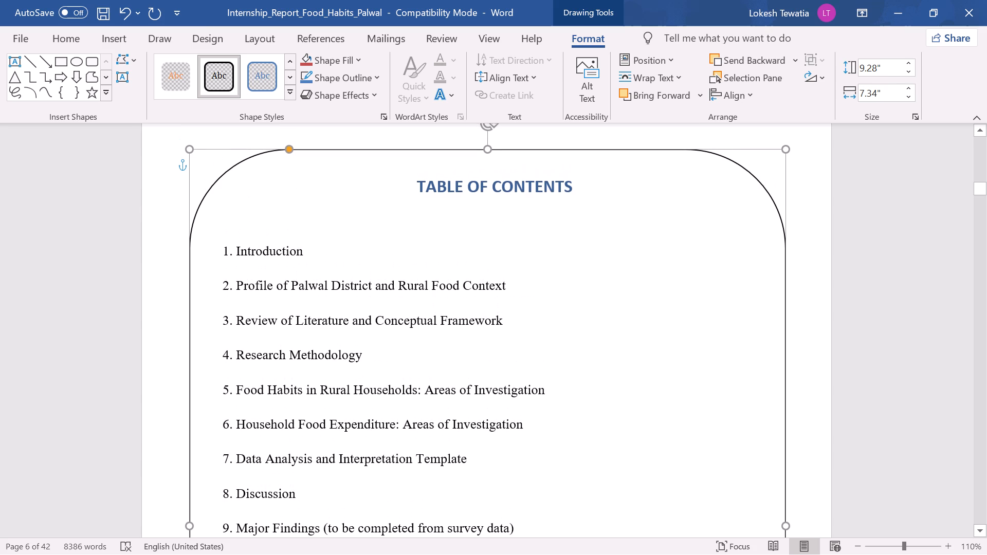
{"action": "scroll", "coordinate": [620, 317], "scroll_direction": "down", "scroll_amount": 3}
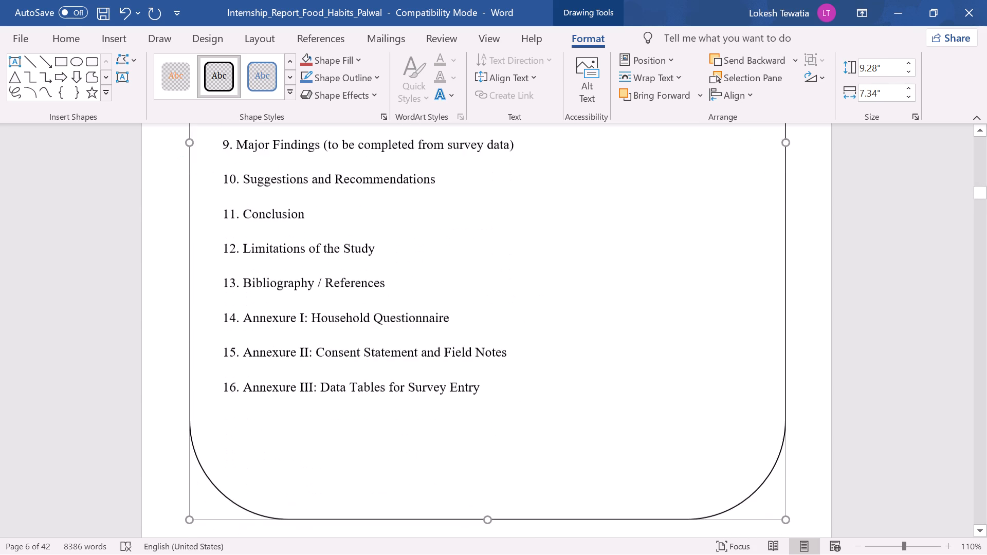
{"action": "scroll", "coordinate": [620, 317], "scroll_direction": "down", "scroll_amount": 2}
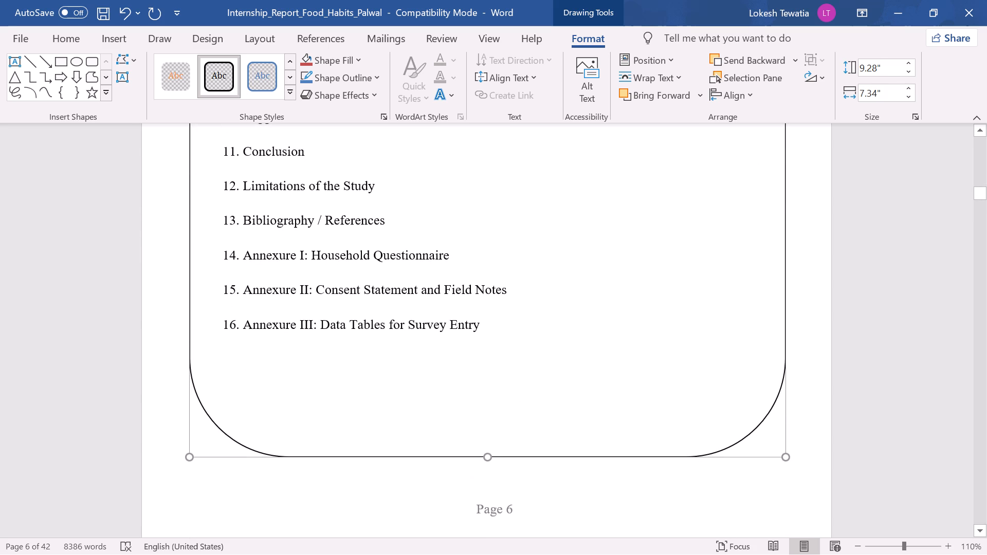
{"action": "scroll", "coordinate": [620, 317], "scroll_direction": "down", "scroll_amount": 3}
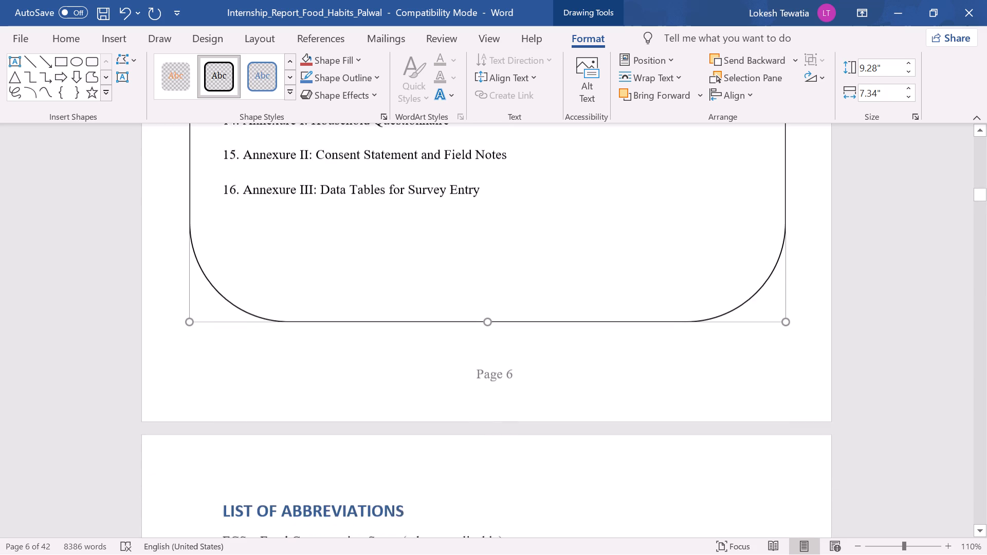
{"action": "scroll", "coordinate": [620, 317], "scroll_direction": "down", "scroll_amount": 3}
Look through the report from the List of Abbreviations to the end of Chapter 3, checking the page layout.
{"action": "scroll", "coordinate": [620, 317], "scroll_direction": "right", "scroll_amount": 1}
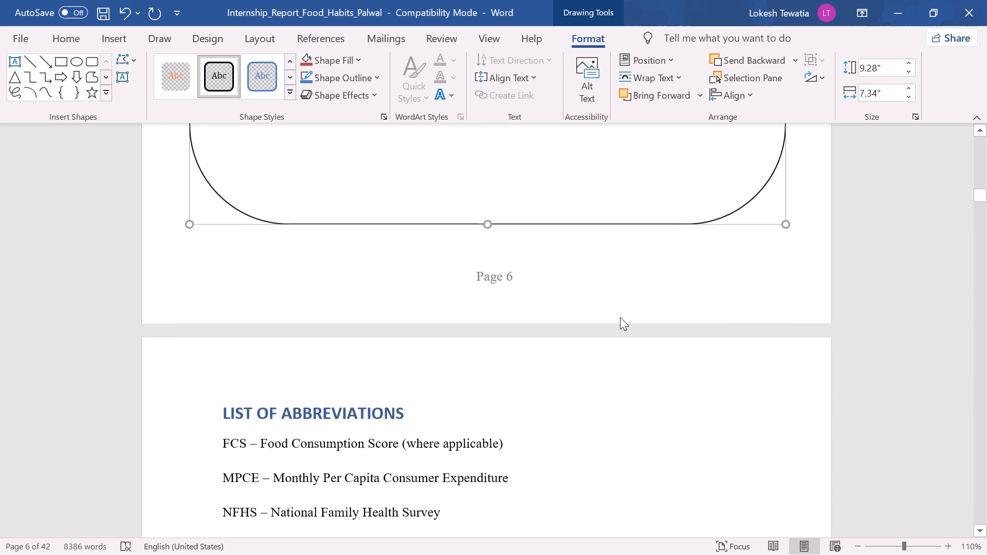
{"action": "scroll", "coordinate": [620, 317], "scroll_direction": "right", "scroll_amount": 2}
{"action": "scroll", "coordinate": [620, 317], "scroll_direction": "down", "scroll_amount": 1}
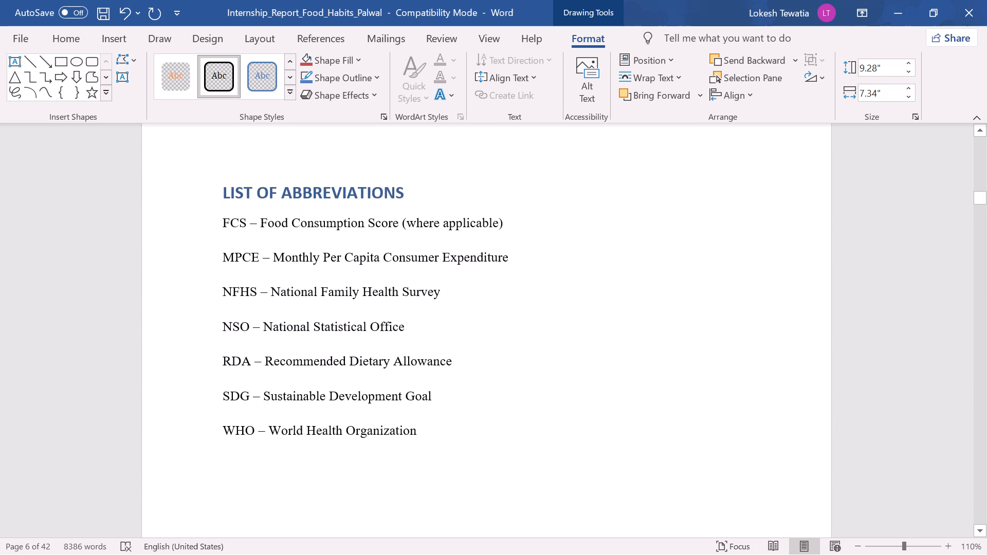
{"action": "scroll", "coordinate": [620, 317], "scroll_direction": "down", "scroll_amount": 5}
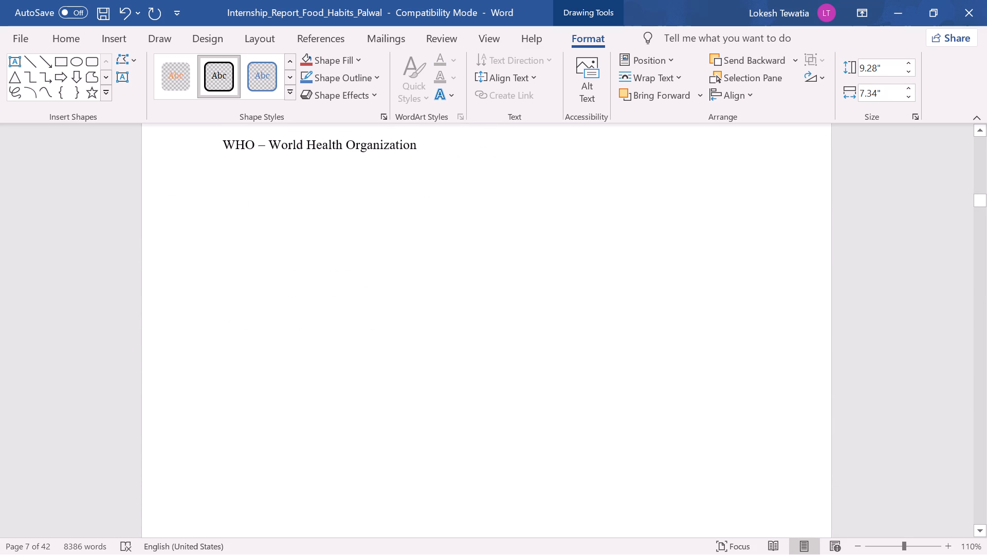
{"action": "scroll", "coordinate": [620, 317], "scroll_direction": "down", "scroll_amount": 6}
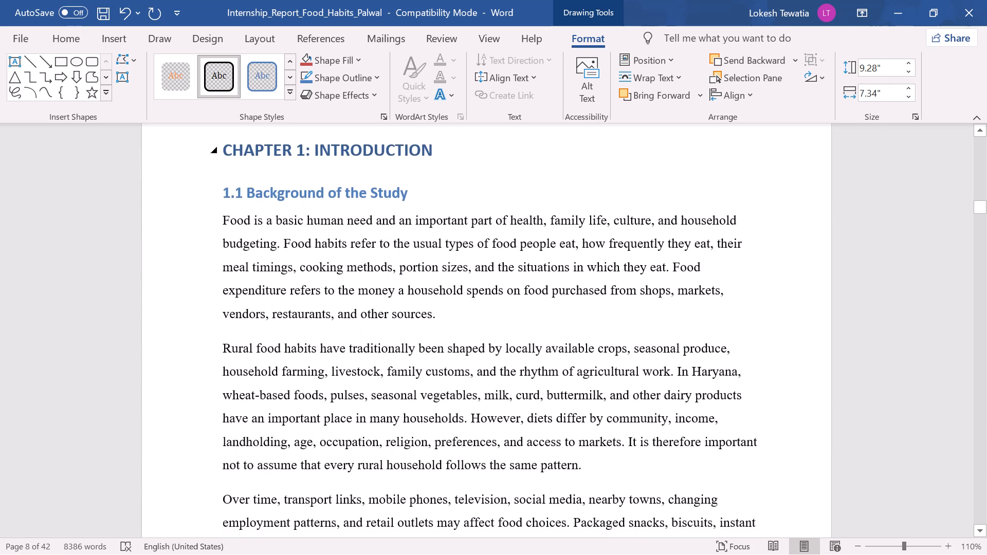
{"action": "scroll", "coordinate": [620, 317], "scroll_direction": "down", "scroll_amount": 13}
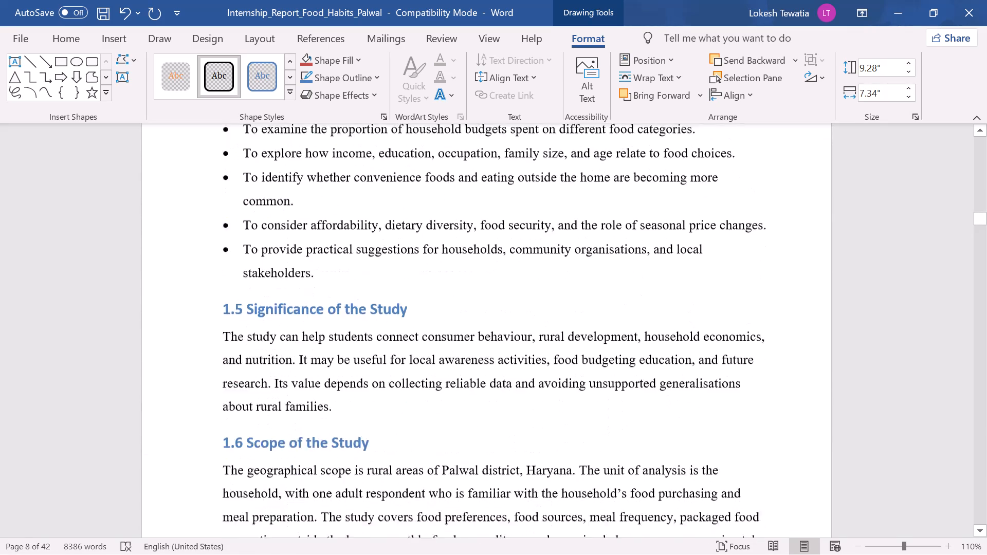
{"action": "scroll", "coordinate": [620, 317], "scroll_direction": "down", "scroll_amount": 13}
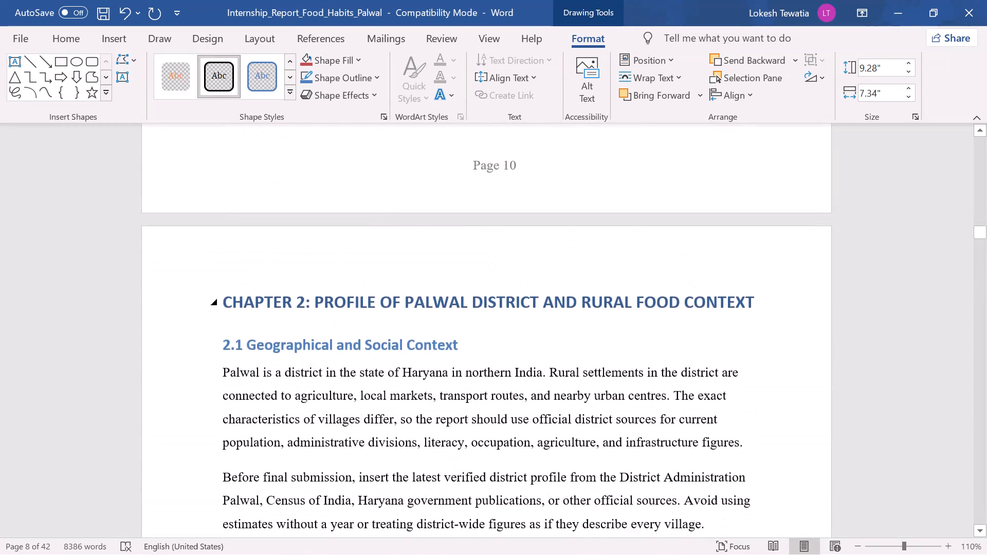
{"action": "scroll", "coordinate": [620, 317], "scroll_direction": "down", "scroll_amount": 14}
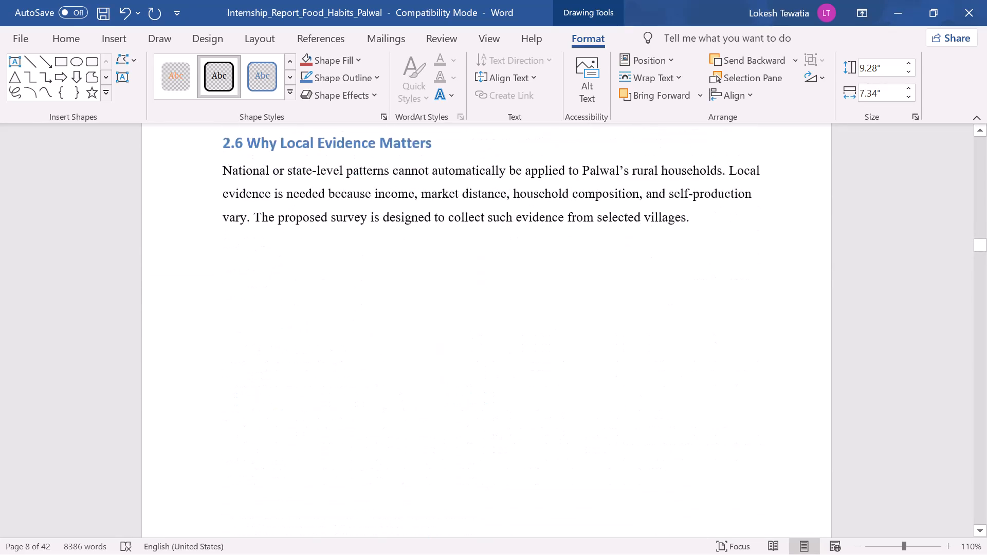
{"action": "scroll", "coordinate": [620, 317], "scroll_direction": "down", "scroll_amount": 15}
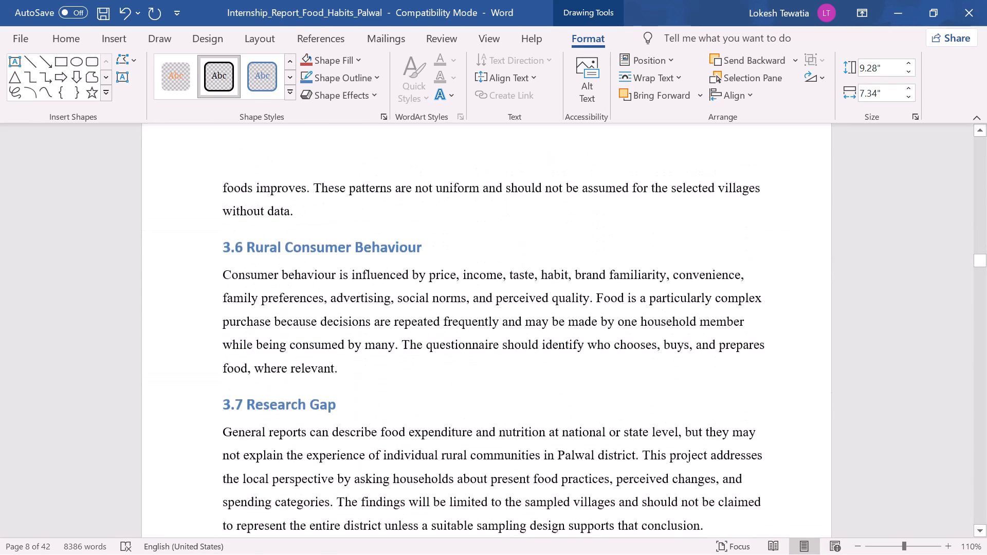
{"action": "scroll", "coordinate": [620, 317], "scroll_direction": "down", "scroll_amount": 13}
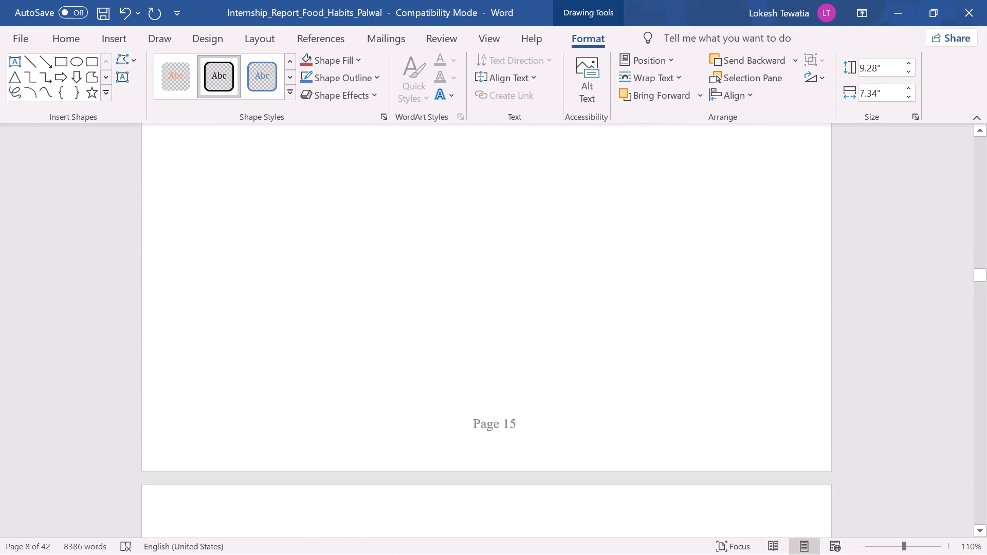
Examine the page breaks around sections 3.8 Conceptual Framework and 3.9 Summary and the start of Chapter 4.
{"action": "scroll", "coordinate": [620, 317], "scroll_direction": "up", "scroll_amount": 9}
{"action": "scroll", "coordinate": [620, 317], "scroll_direction": "down", "scroll_amount": 1}
{"action": "scroll", "coordinate": [620, 317], "scroll_direction": "up", "scroll_amount": 6}
{"action": "scroll", "coordinate": [620, 321], "scroll_direction": "down", "scroll_amount": 1}
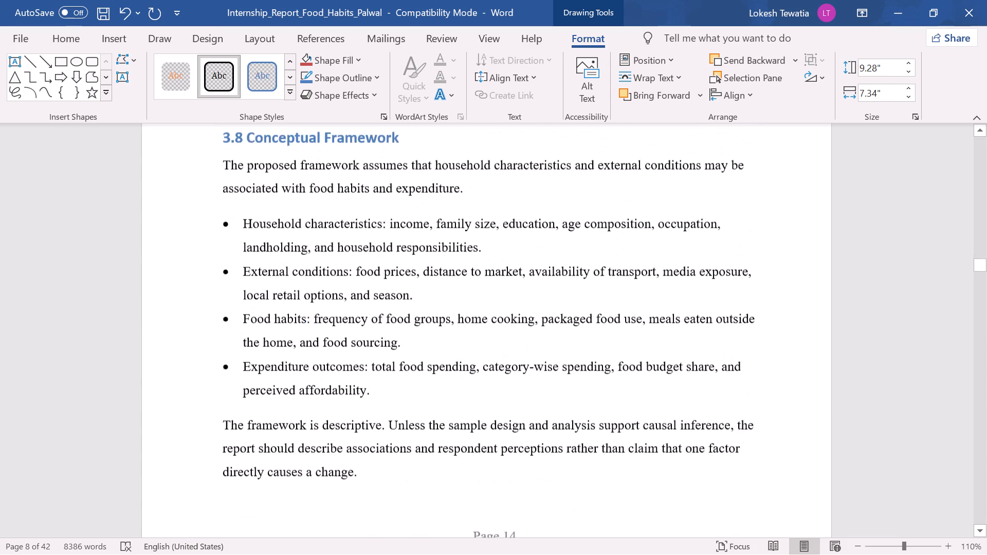
{"action": "scroll", "coordinate": [620, 321], "scroll_direction": "down", "scroll_amount": 13}
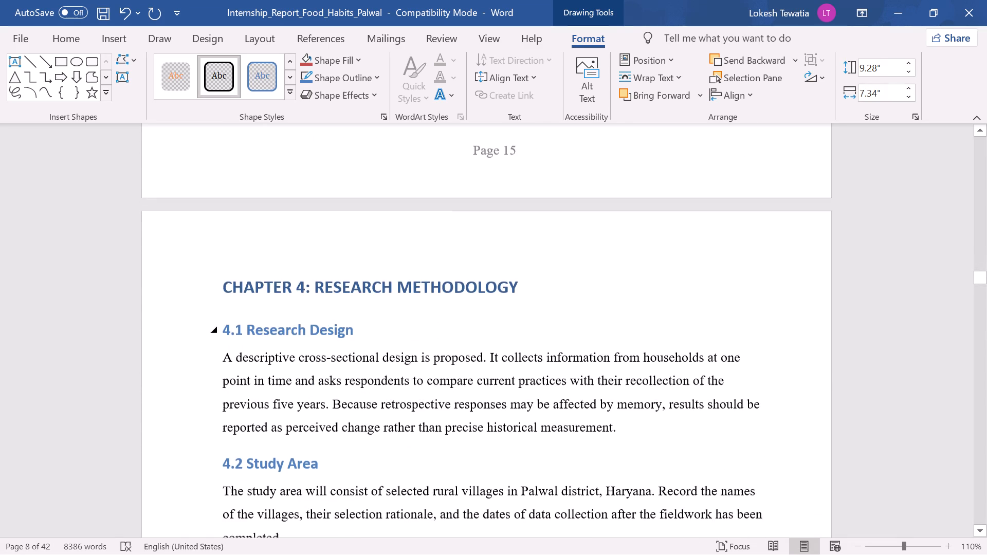
{"action": "scroll", "coordinate": [620, 321], "scroll_direction": "up", "scroll_amount": 11}
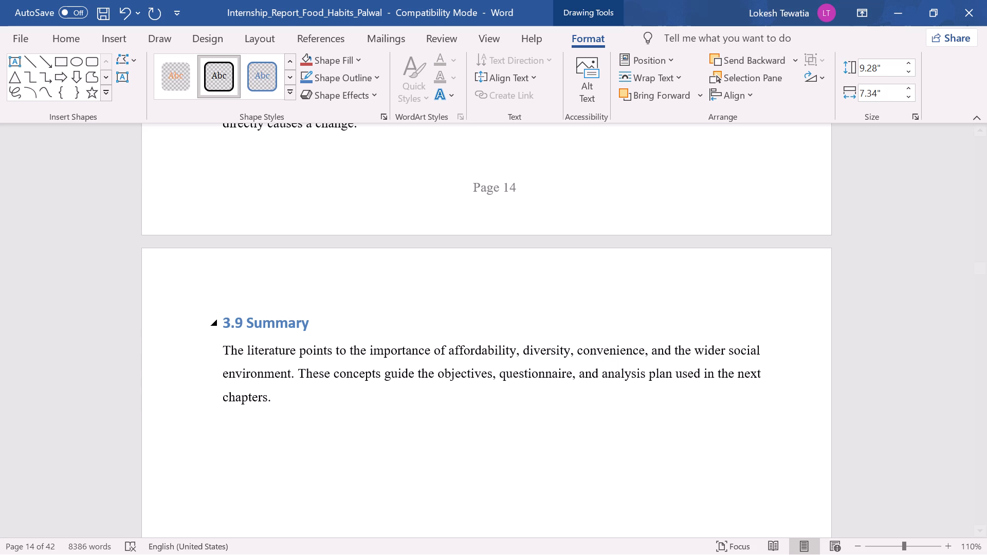
{"action": "scroll", "coordinate": [620, 321], "scroll_direction": "down", "scroll_amount": 3, "text": "ctrl"}
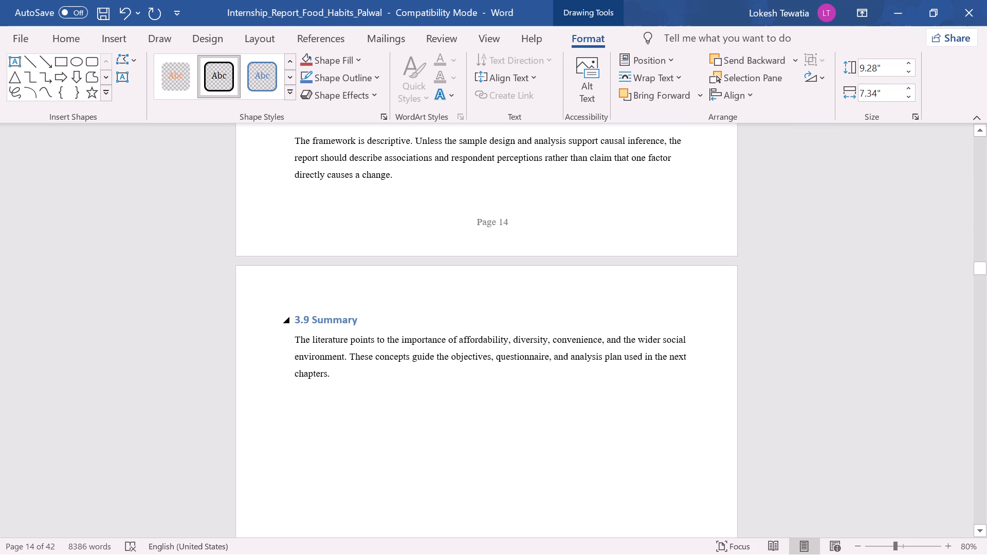
{"action": "scroll", "coordinate": [480, 364], "scroll_direction": "up", "scroll_amount": 6}
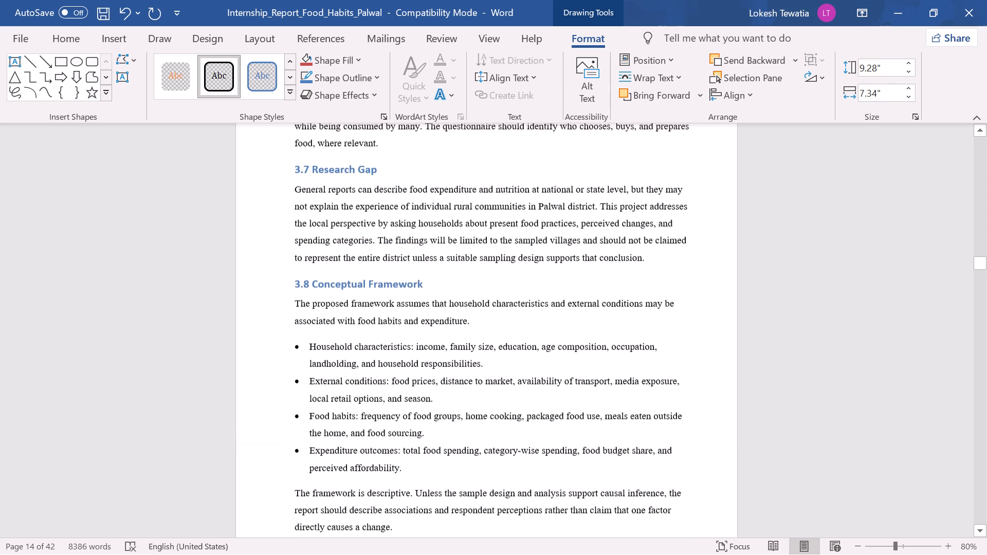
{"action": "scroll", "coordinate": [480, 364], "scroll_direction": "down", "scroll_amount": 11}
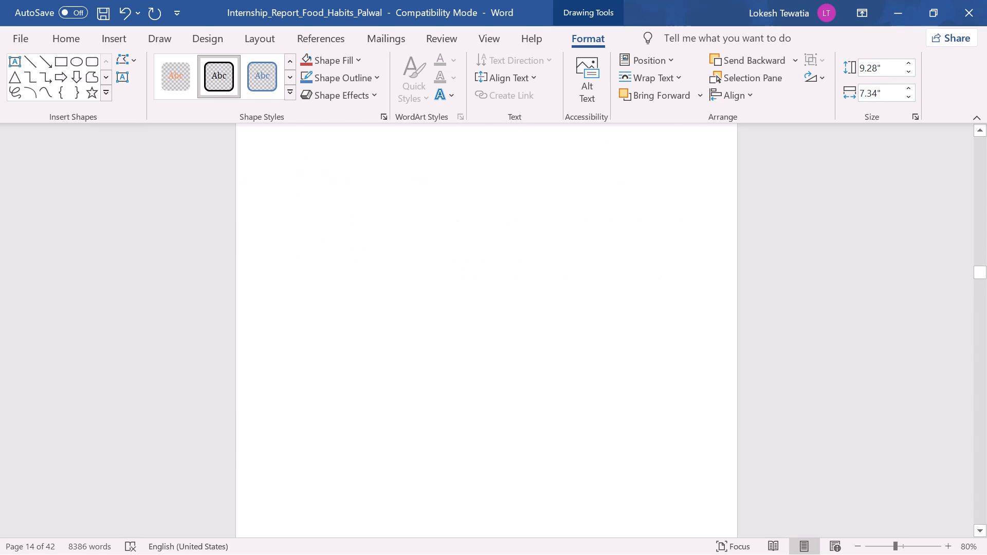
{"action": "scroll", "coordinate": [480, 364], "scroll_direction": "down", "scroll_amount": 5}
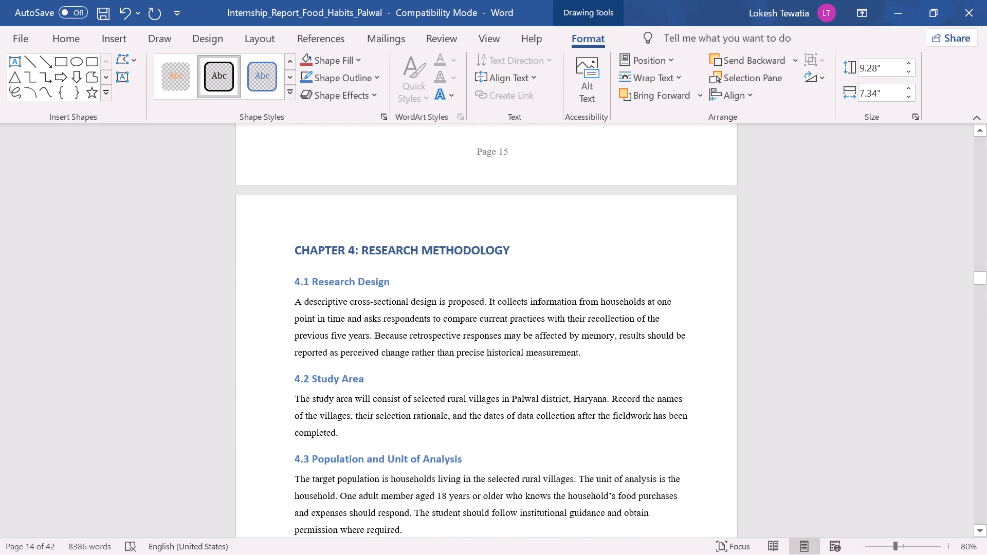
Review the layout and content of Chapter 4: Research Methodology and Chapter 5: Food Habits in Rural Households.
{"action": "scroll", "coordinate": [480, 364], "scroll_direction": "down", "scroll_amount": 4}
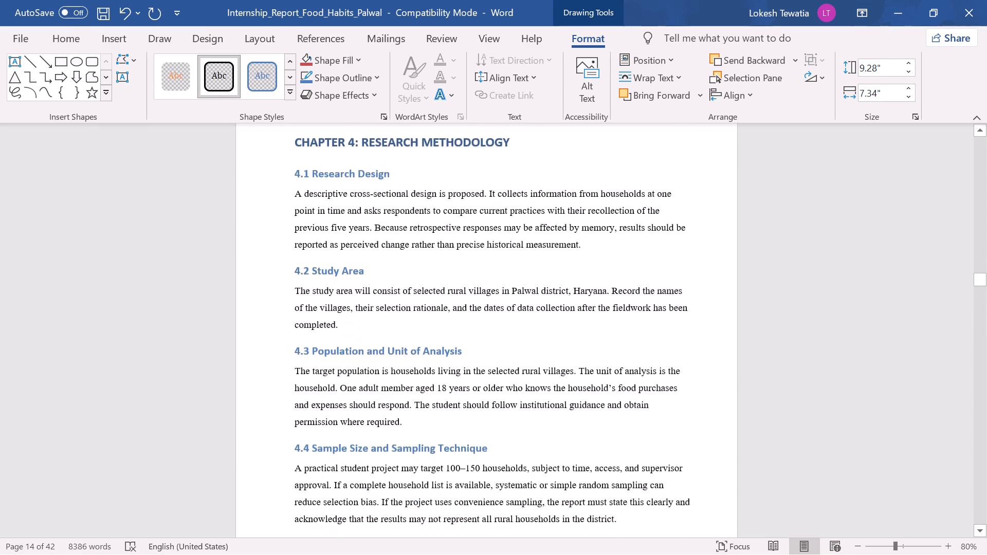
{"action": "scroll", "coordinate": [480, 364], "scroll_direction": "down", "scroll_amount": 14}
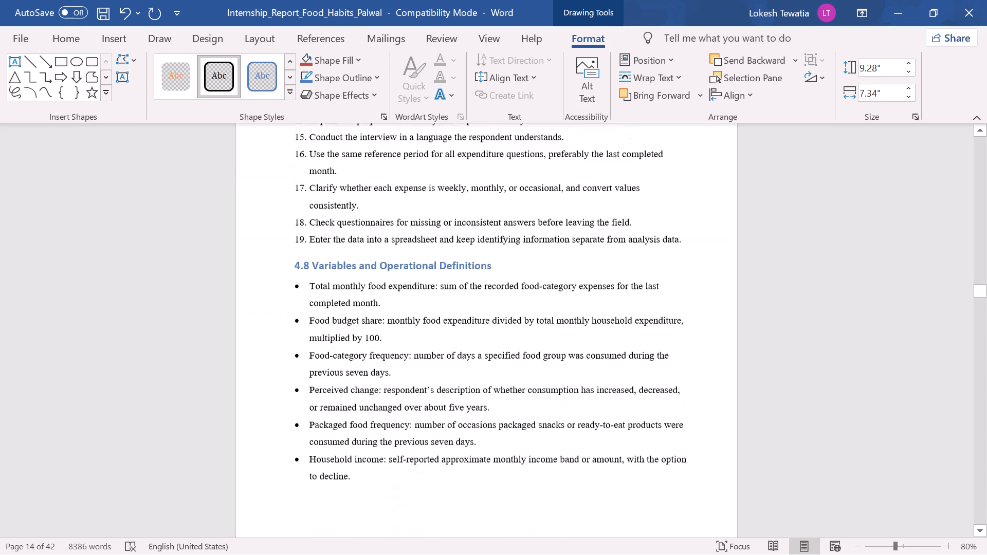
{"action": "scroll", "coordinate": [480, 364], "scroll_direction": "down", "scroll_amount": 12}
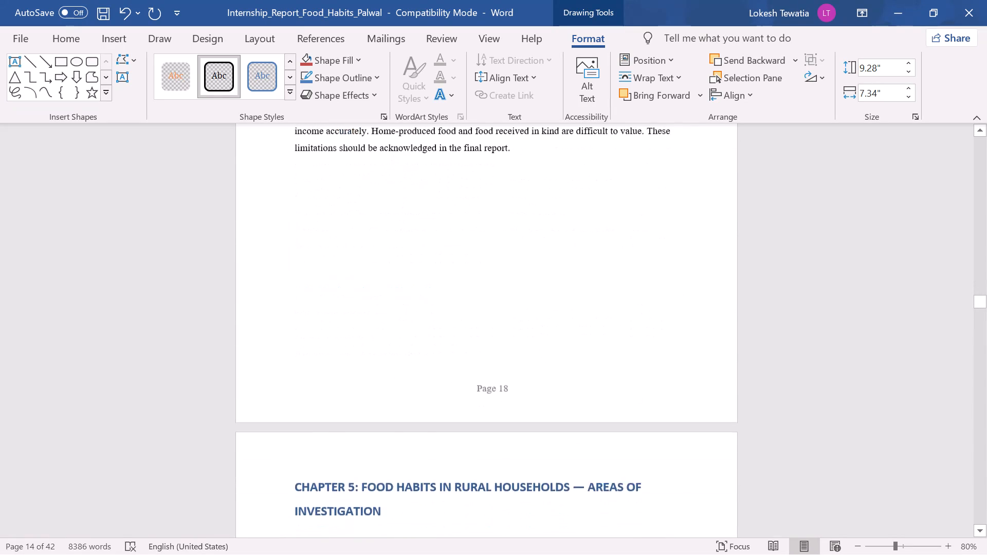
{"action": "scroll", "coordinate": [480, 364], "scroll_direction": "down", "scroll_amount": 13}
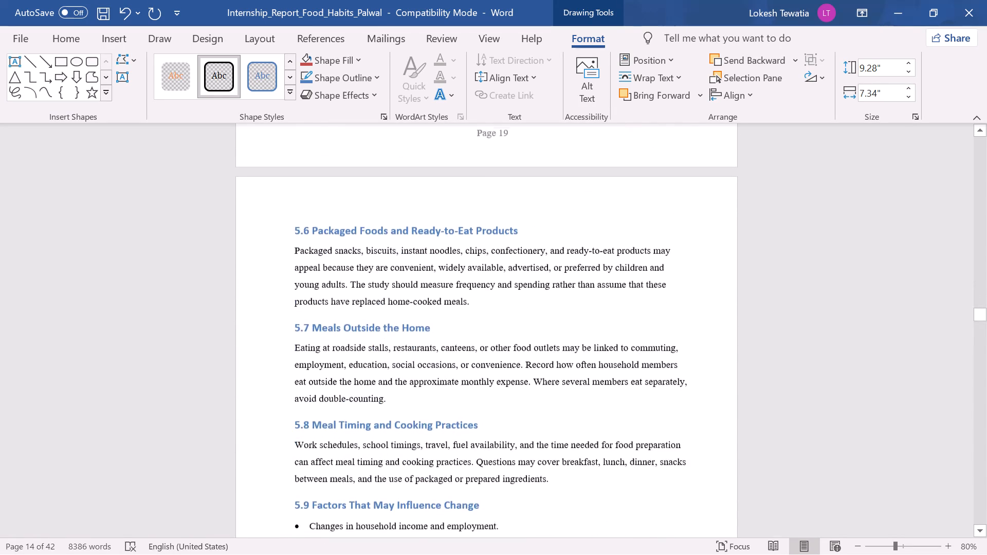
{"action": "scroll", "coordinate": [480, 364], "scroll_direction": "down", "scroll_amount": 12}
Review Chapter 6 on household food expenditure, including the food budget share formula and the practical budgeting section.
{"action": "scroll", "coordinate": [480, 364], "scroll_direction": "up", "scroll_amount": 1}
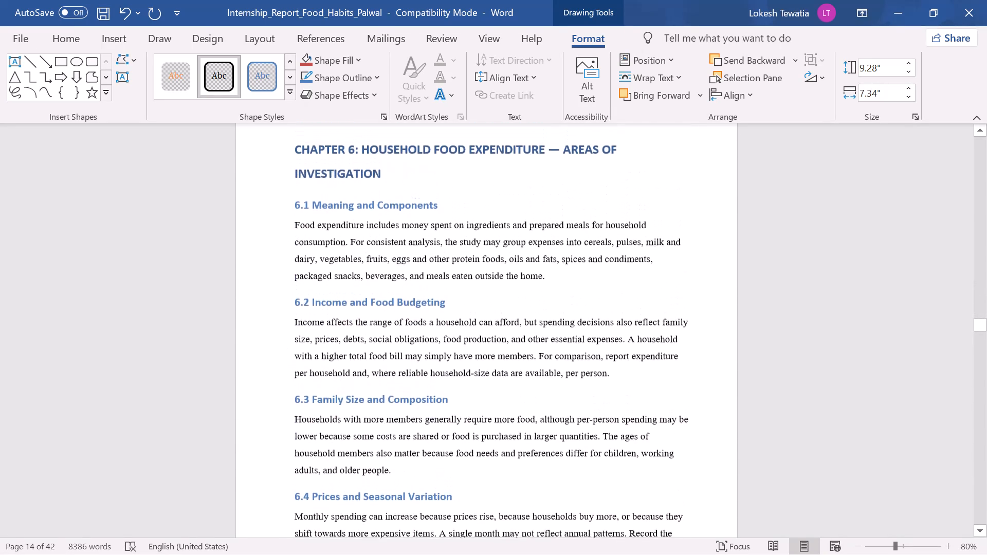
{"action": "scroll", "coordinate": [480, 372], "scroll_direction": "down", "scroll_amount": 11}
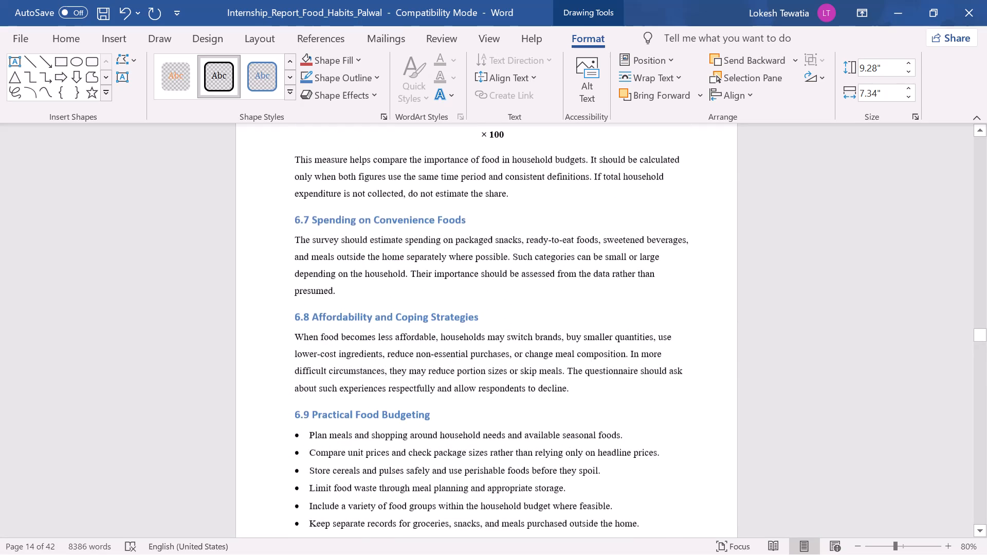
{"action": "scroll", "coordinate": [480, 372], "scroll_direction": "up", "scroll_amount": 1}
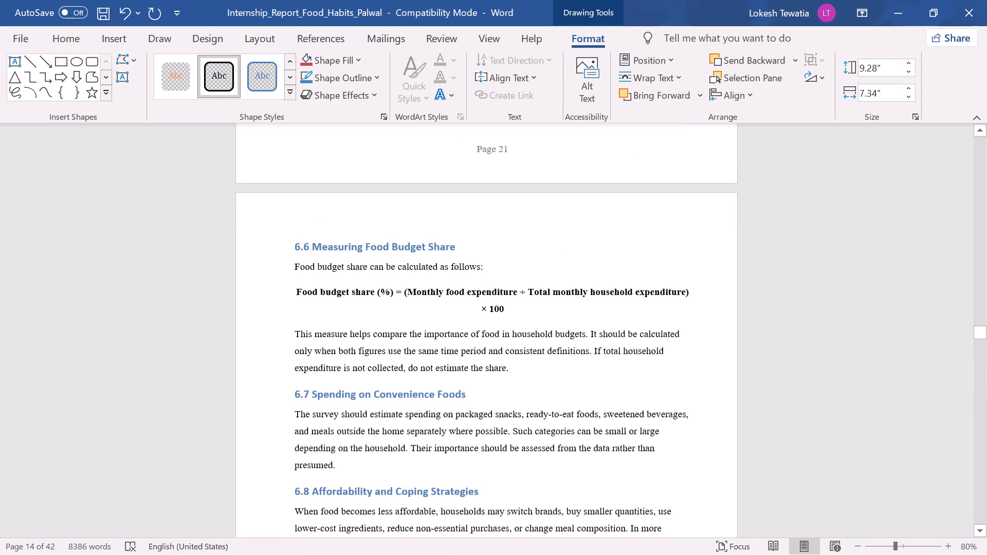
{"action": "scroll", "coordinate": [480, 372], "scroll_direction": "down", "scroll_amount": 1}
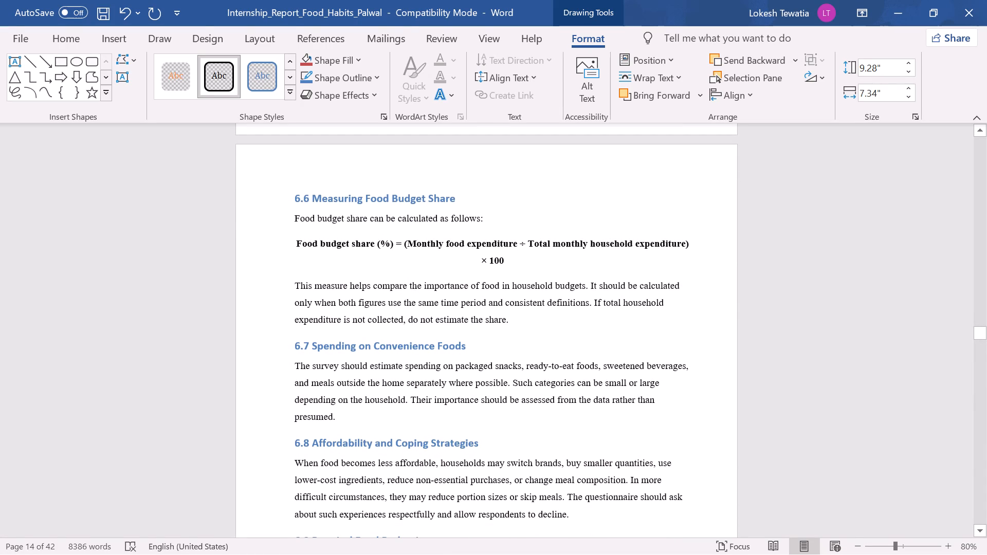
{"action": "scroll", "coordinate": [480, 372], "scroll_direction": "down", "scroll_amount": 3}
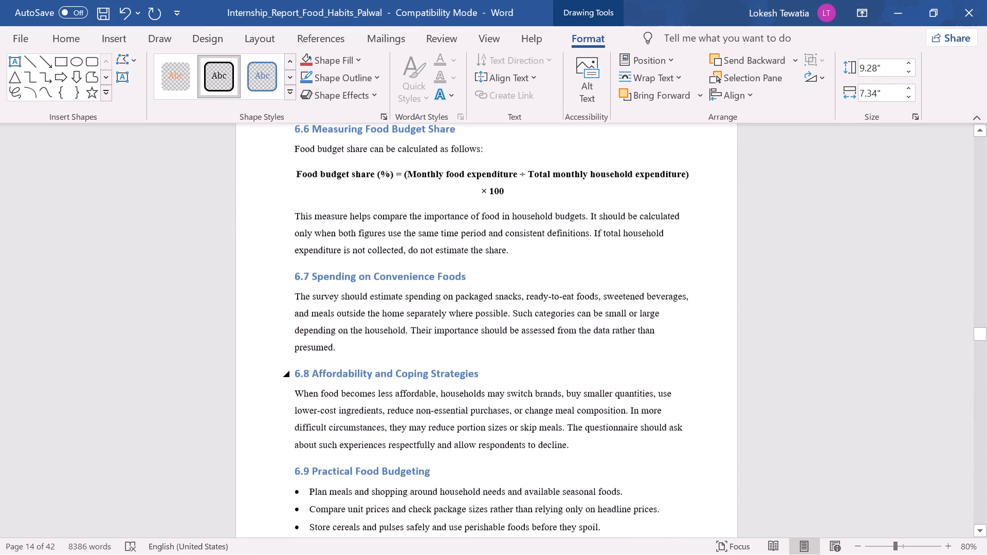
{"action": "scroll", "coordinate": [480, 372], "scroll_direction": "down", "scroll_amount": 1}
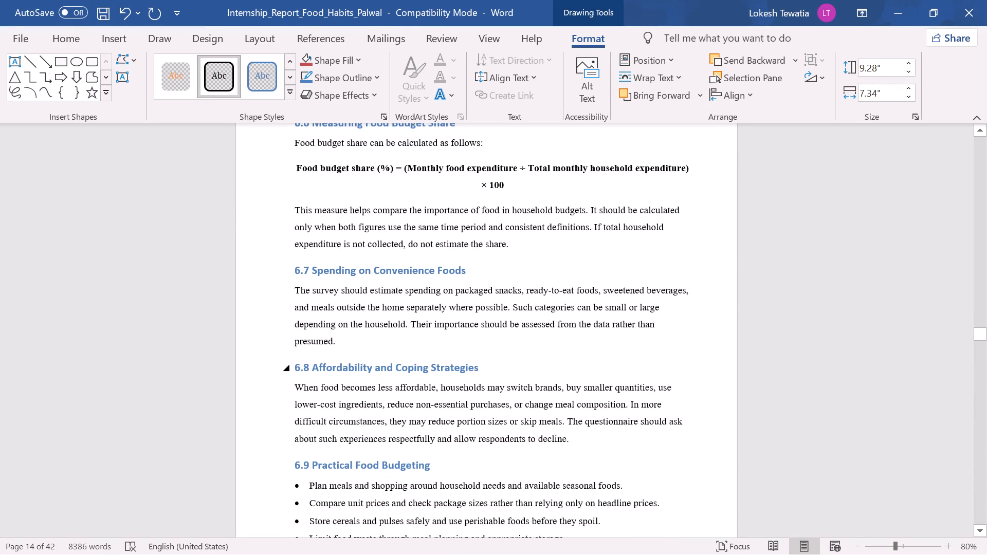
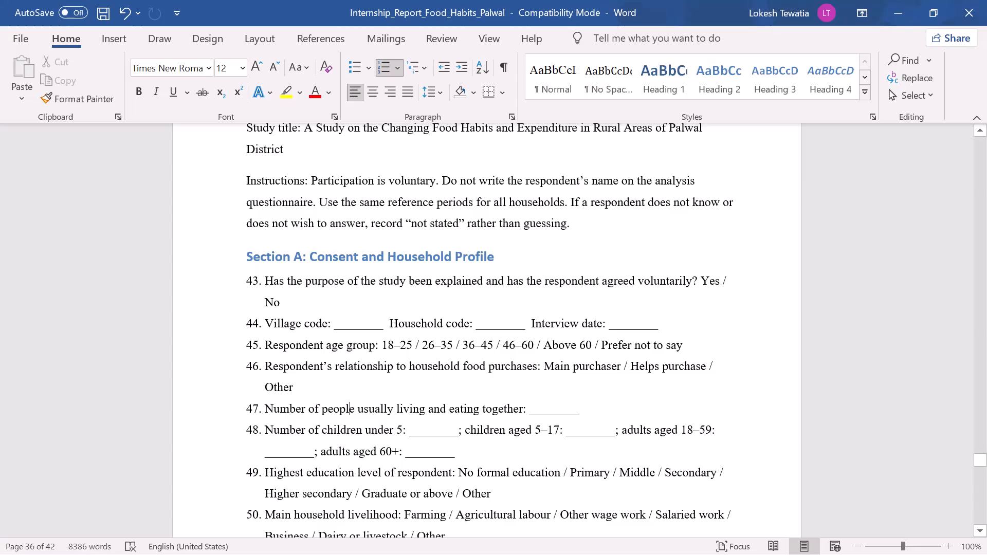
Restart the question numbering at 1 under Section A: Consent and Household Profile in Annexure I.
{"action": "left_click", "coordinate": [259, 278]}
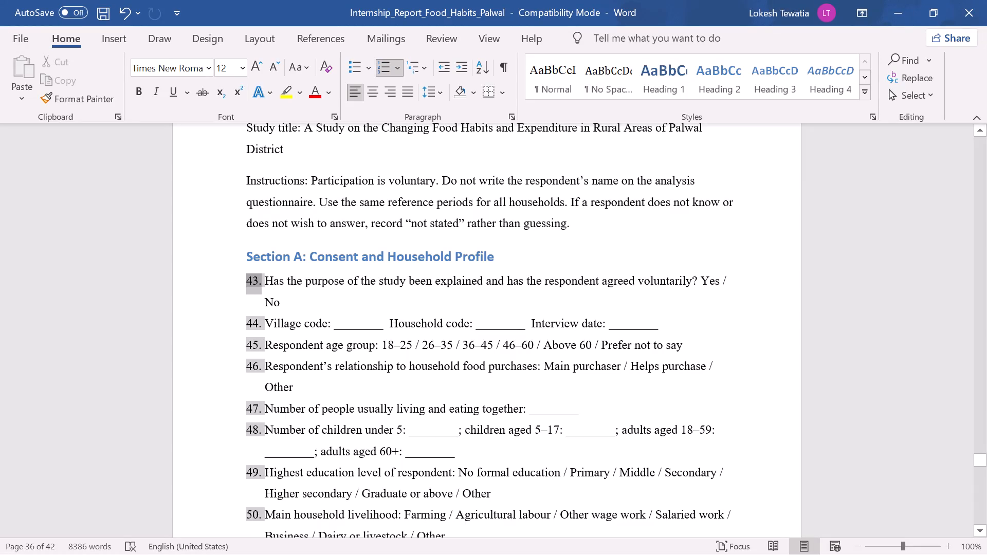
{"action": "left_click", "coordinate": [258, 279]}
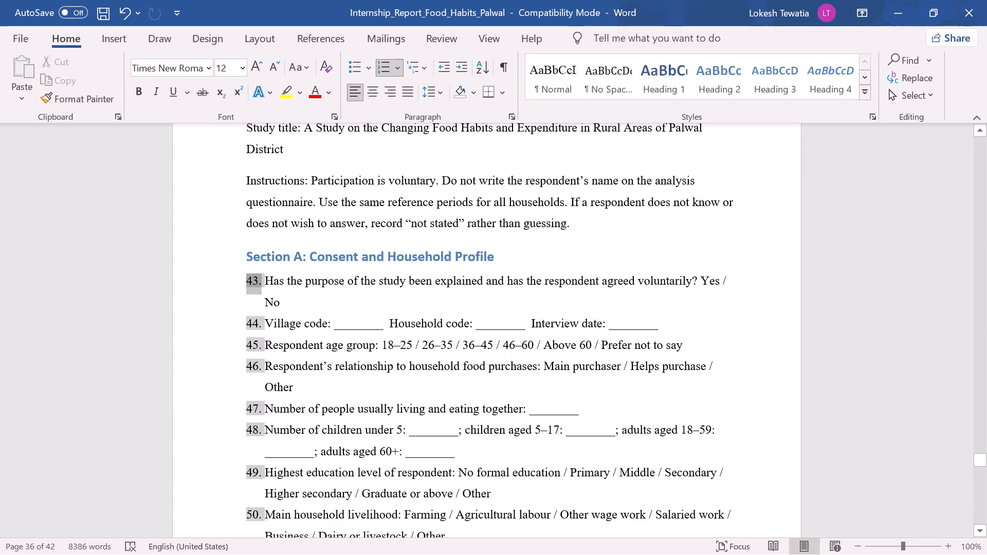
{"action": "left_click", "coordinate": [293, 287]}
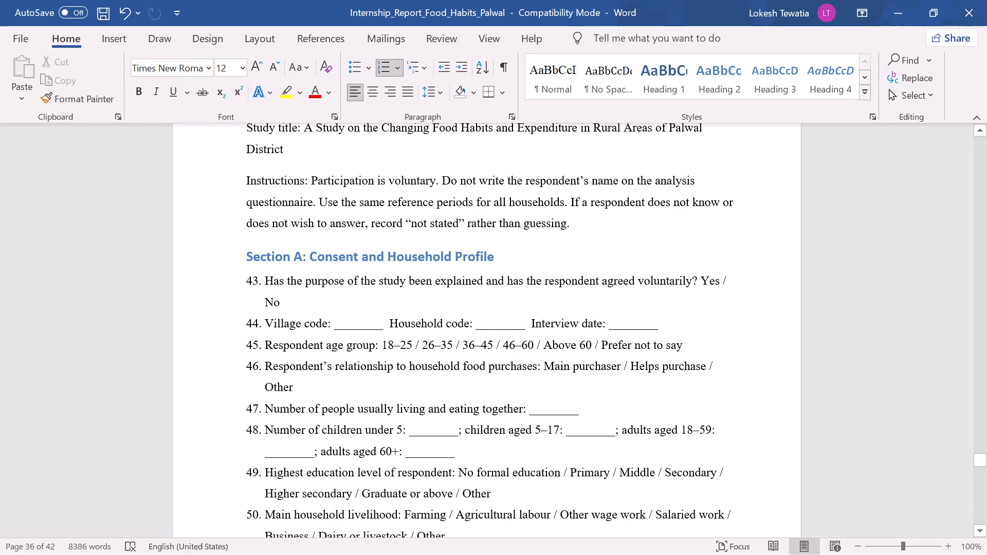
{"action": "left_click", "coordinate": [265, 280]}
{"action": "key", "text": "Left"}
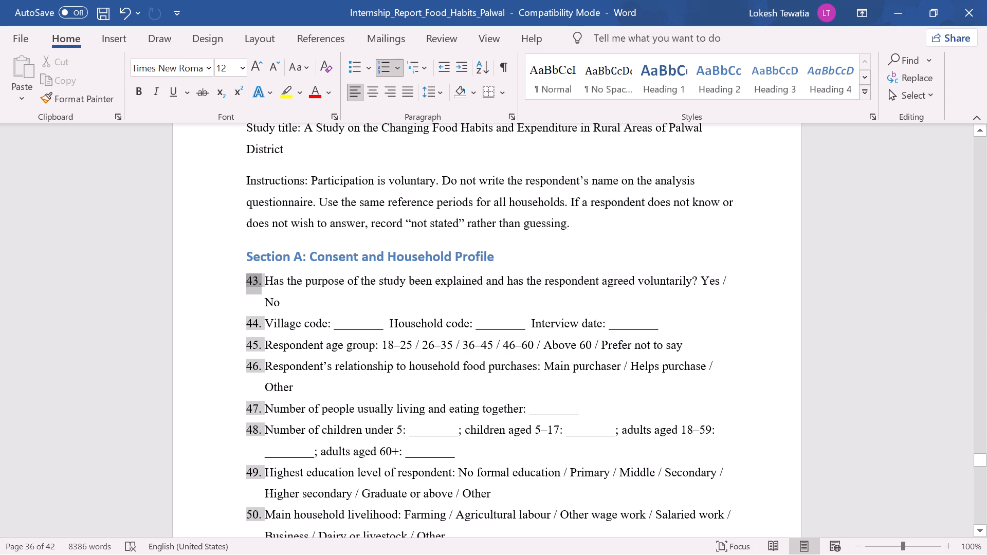
{"action": "key", "text": "BackSpace"}
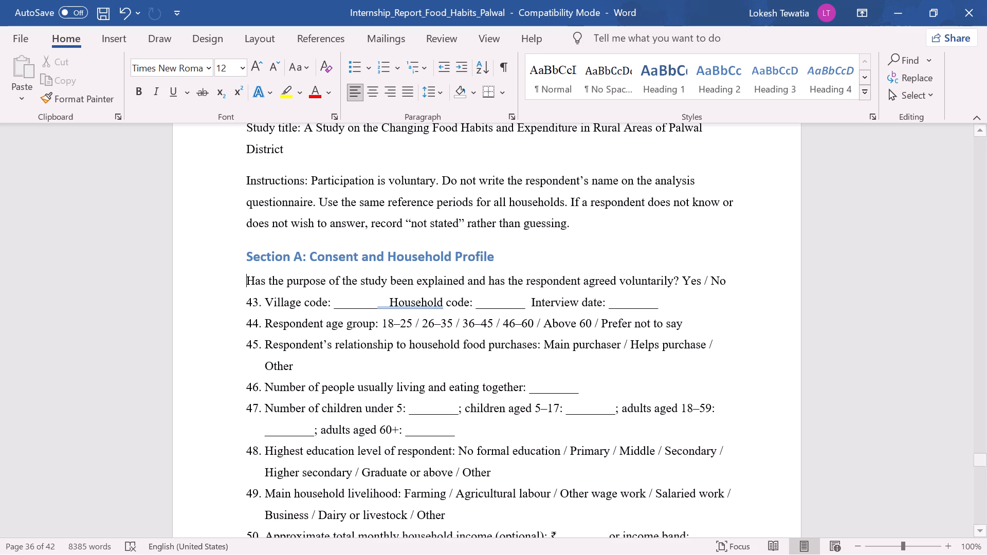
{"action": "key", "text": "1"}
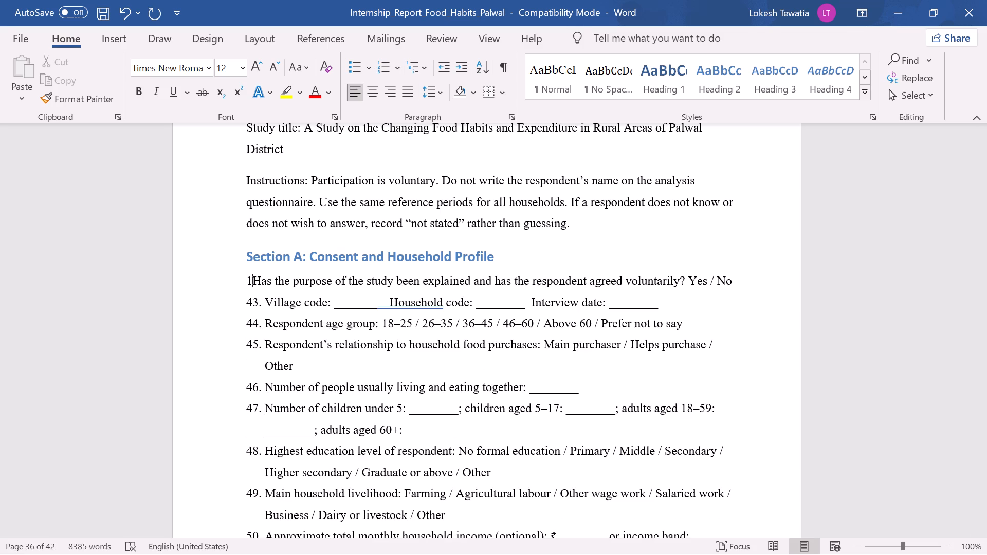
{"action": "type", "text": "."}
{"action": "key", "text": "space"}
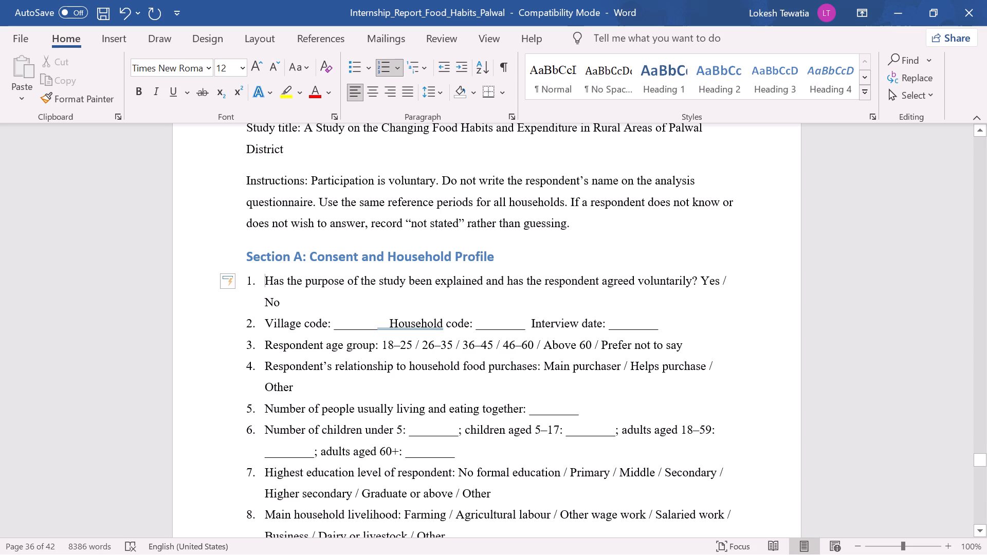
Review the question numbering and page layout of the Annexure I household questionnaire and the pages through the field notes template.
{"action": "scroll", "coordinate": [314, 383], "scroll_direction": "down", "scroll_amount": 6}
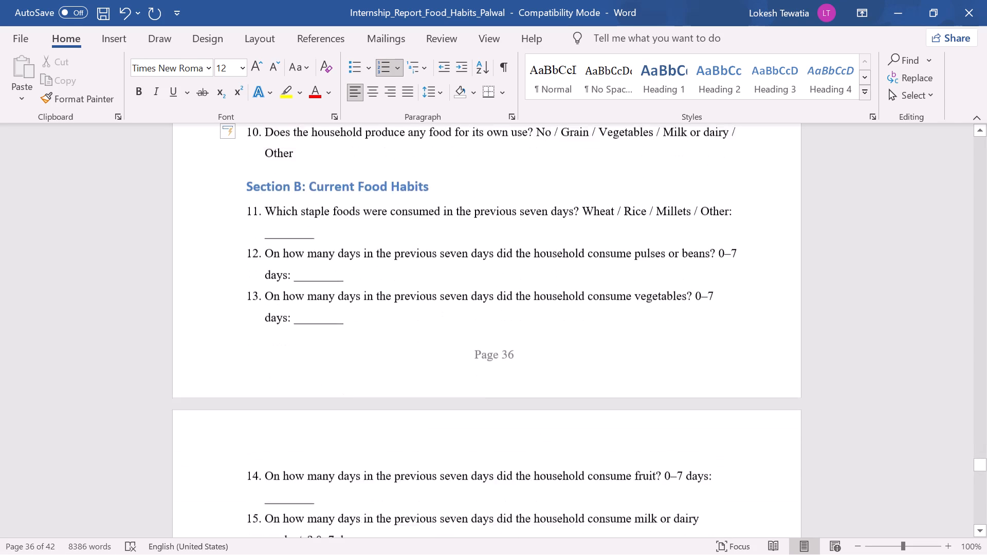
{"action": "scroll", "coordinate": [314, 383], "scroll_direction": "down", "scroll_amount": 8}
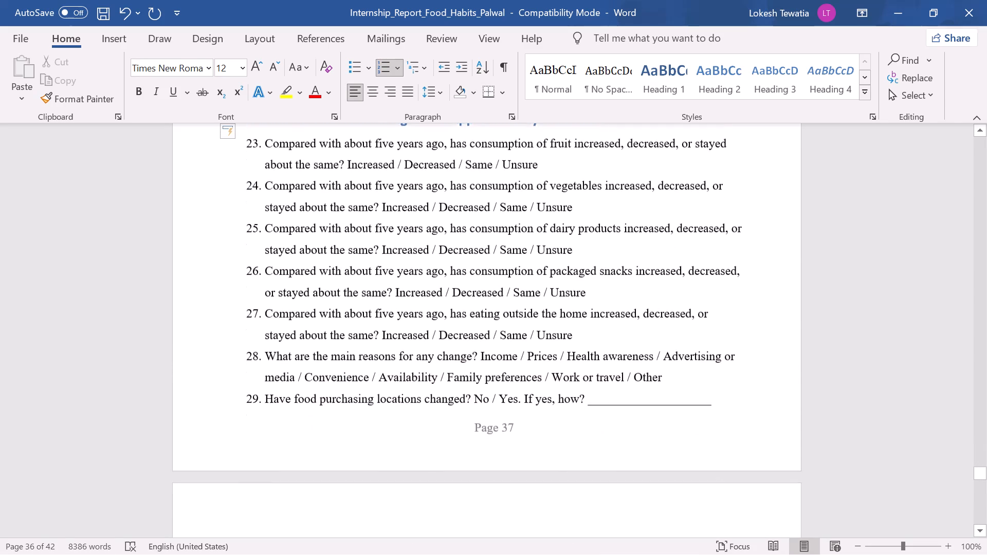
{"action": "scroll", "coordinate": [314, 383], "scroll_direction": "down", "scroll_amount": 7}
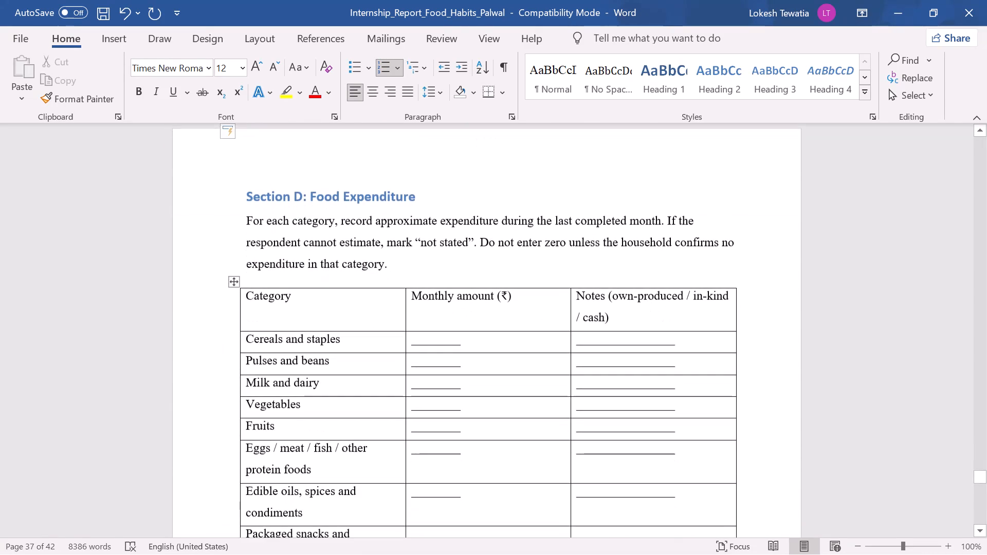
{"action": "scroll", "coordinate": [314, 383], "scroll_direction": "up", "scroll_amount": 1}
{"action": "scroll", "coordinate": [314, 383], "scroll_direction": "down", "scroll_amount": 2}
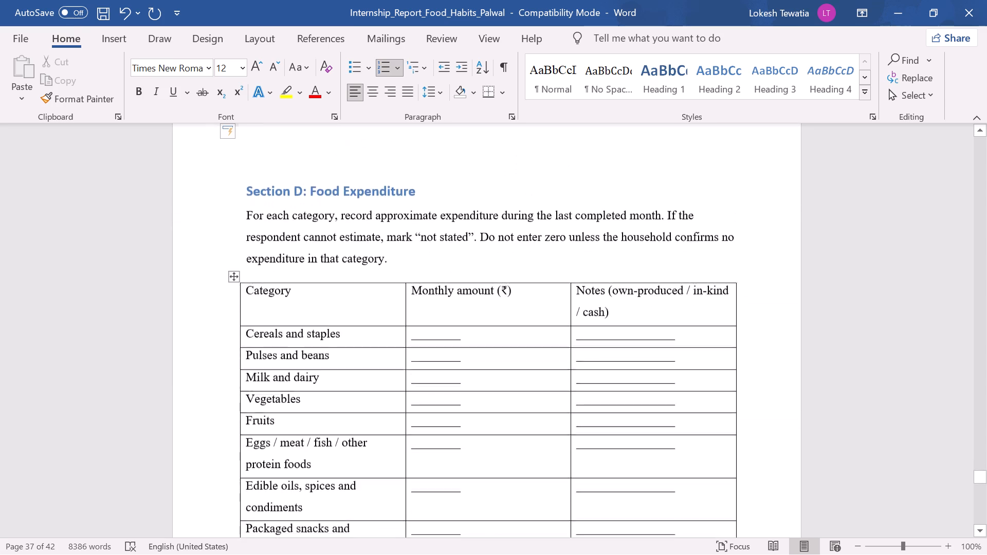
{"action": "scroll", "coordinate": [314, 383], "scroll_direction": "down", "scroll_amount": 3}
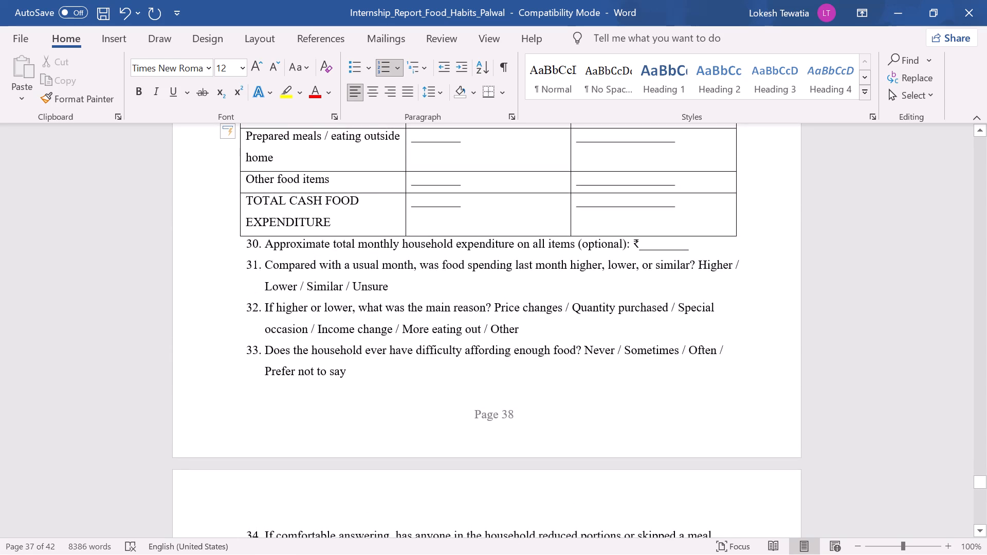
{"action": "scroll", "coordinate": [314, 383], "scroll_direction": "down", "scroll_amount": 8}
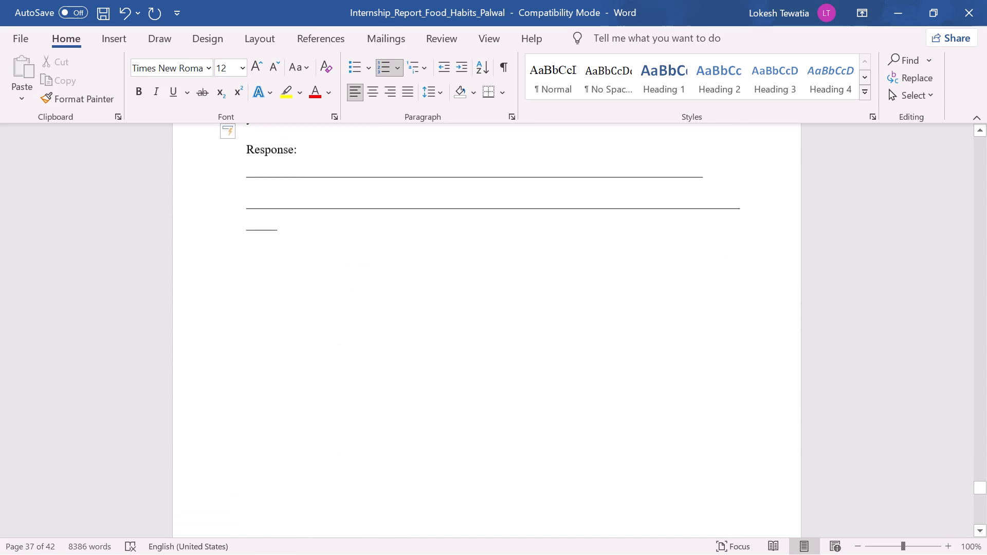
{"action": "scroll", "coordinate": [314, 382], "scroll_direction": "down", "scroll_amount": 9}
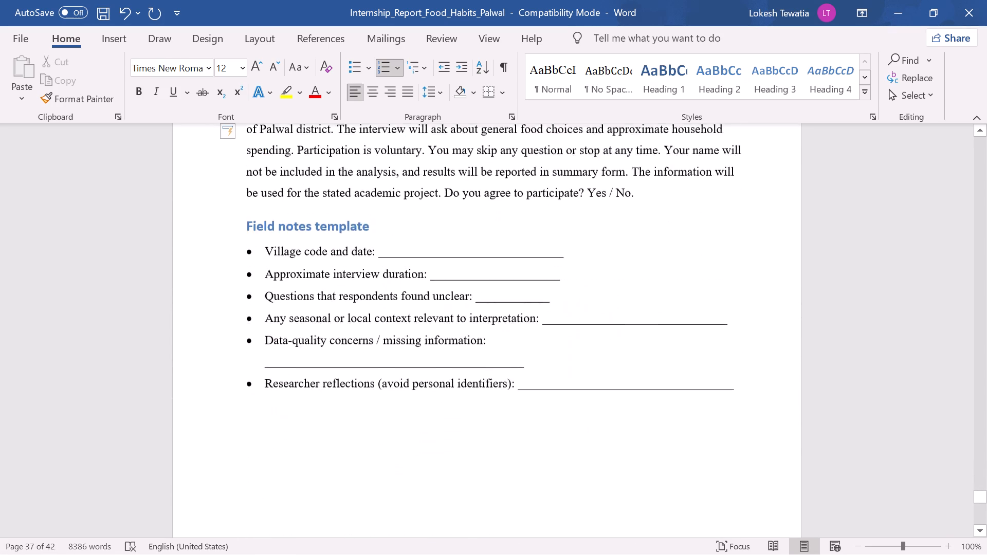
{"action": "scroll", "coordinate": [314, 382], "scroll_direction": "up", "scroll_amount": 18}
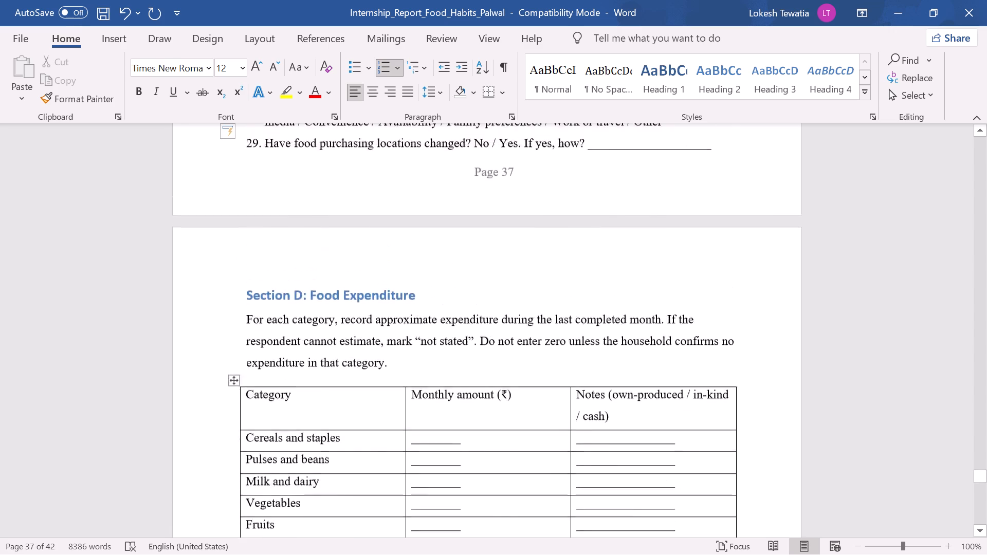
{"action": "scroll", "coordinate": [314, 382], "scroll_direction": "up", "scroll_amount": 19}
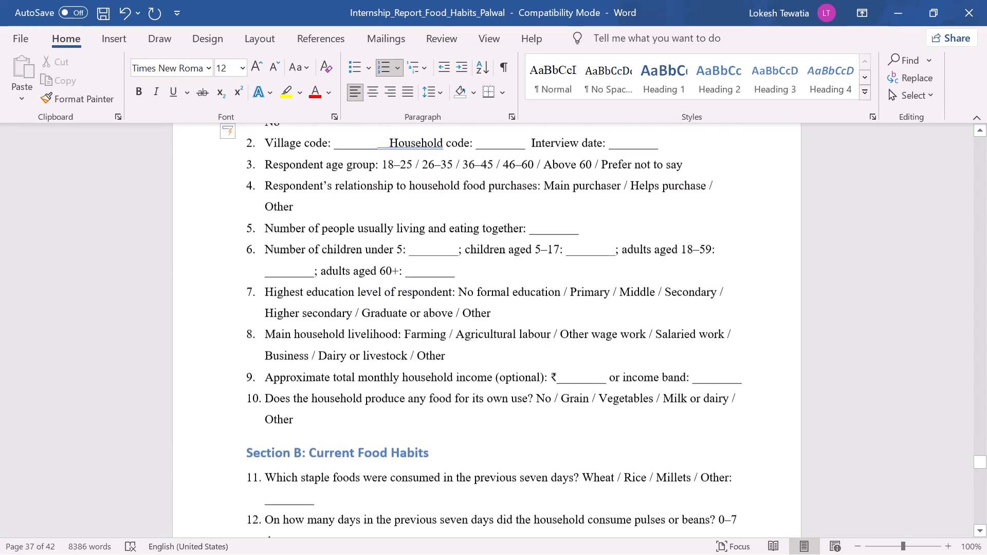
{"action": "scroll", "coordinate": [314, 382], "scroll_direction": "up", "scroll_amount": 8}
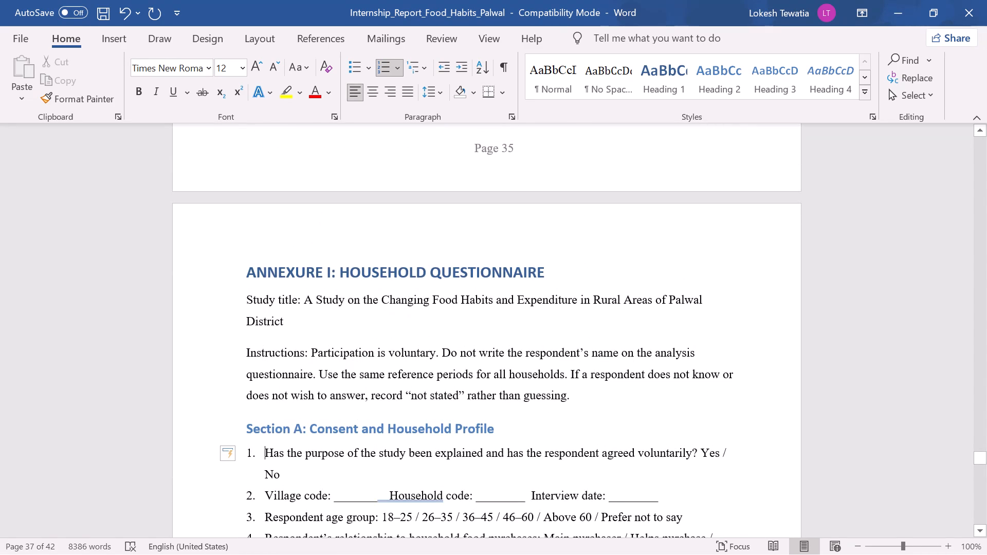
{"action": "scroll", "coordinate": [314, 382], "scroll_direction": "down", "scroll_amount": 4}
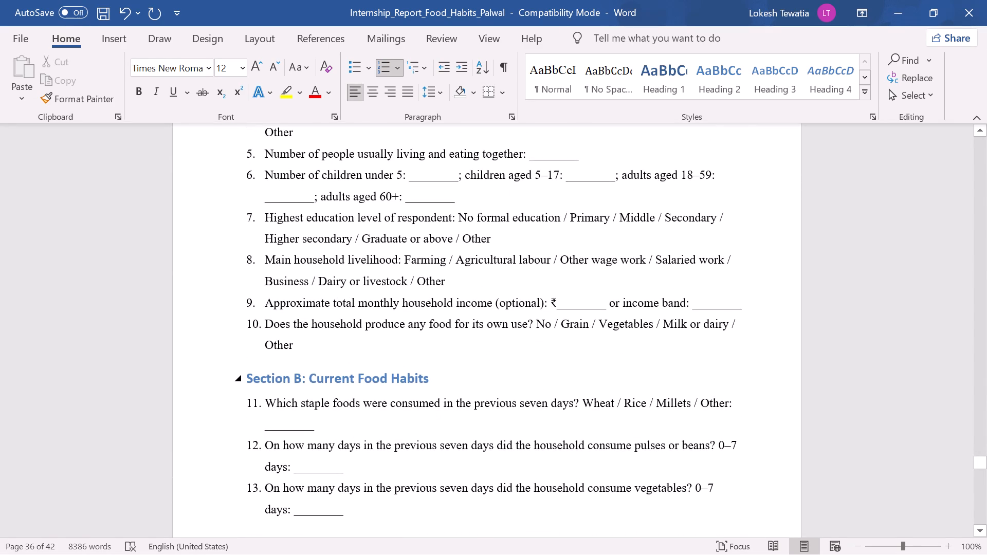
{"action": "scroll", "coordinate": [314, 382], "scroll_direction": "down", "scroll_amount": 3}
{"action": "scroll", "coordinate": [314, 382], "scroll_direction": "up", "scroll_amount": 7}
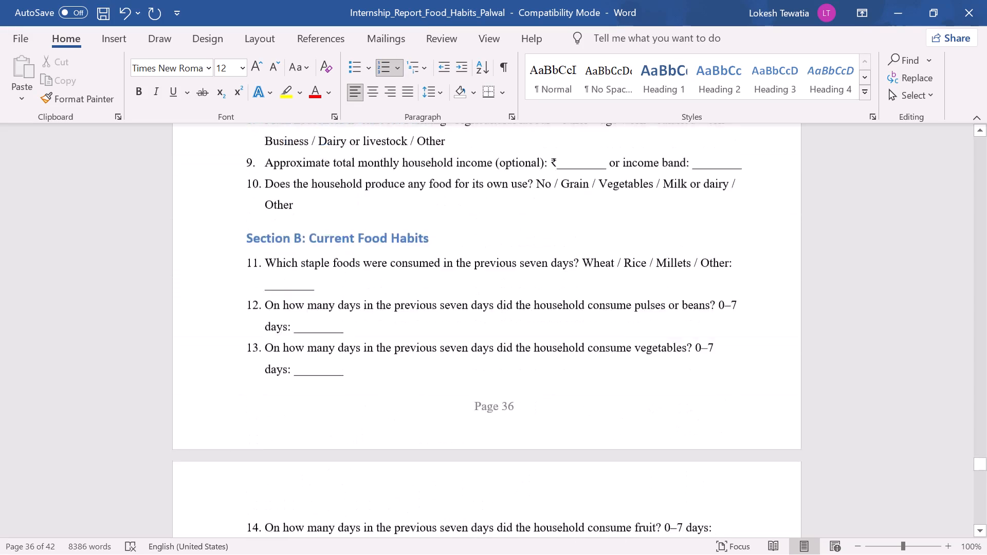
{"action": "scroll", "coordinate": [314, 382], "scroll_direction": "up", "scroll_amount": 6}
{"action": "scroll", "coordinate": [314, 382], "scroll_direction": "down", "scroll_amount": 4}
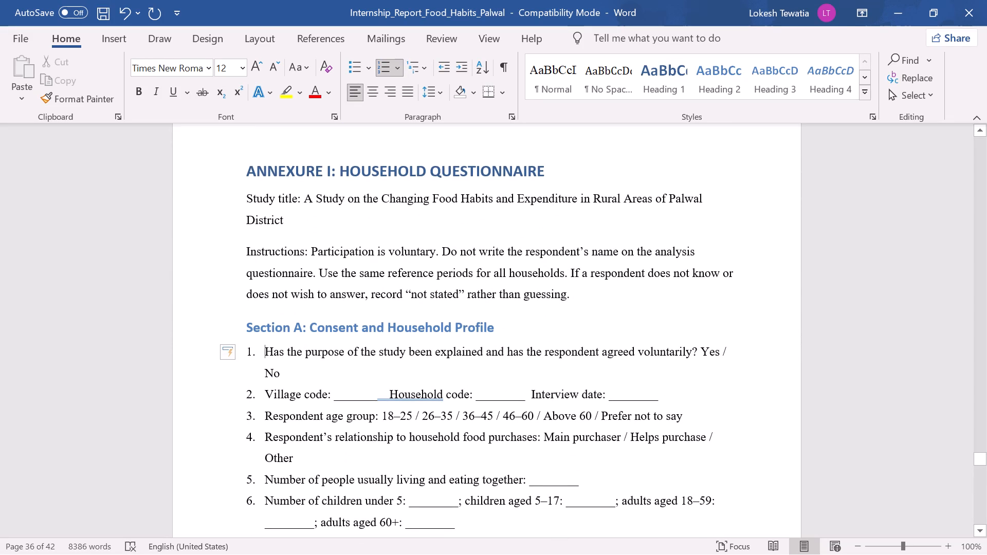
{"action": "scroll", "coordinate": [557, 279], "scroll_direction": "down", "scroll_amount": 1}
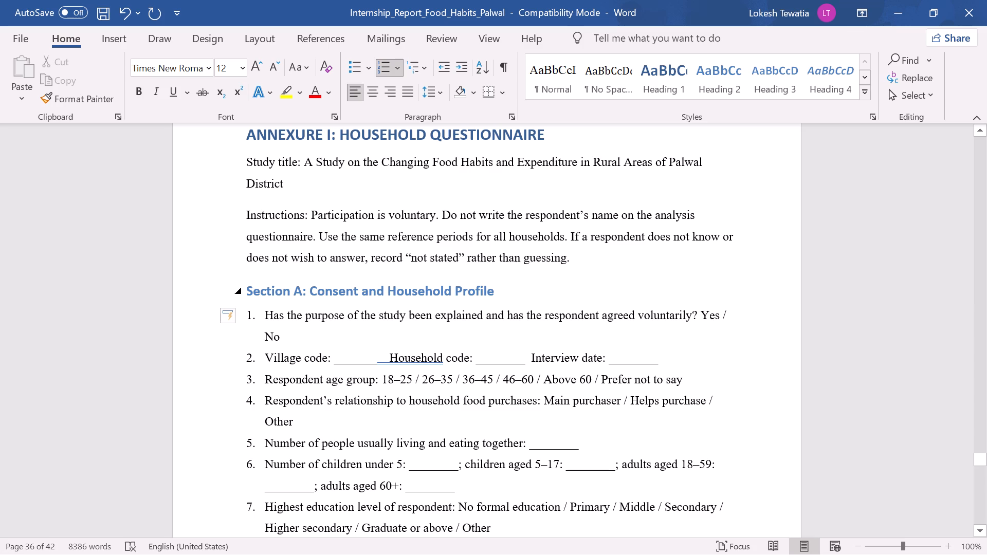
Try to print only pages 36-39 of the report using a custom print range.
{"action": "key", "text": "ctrl+p"}
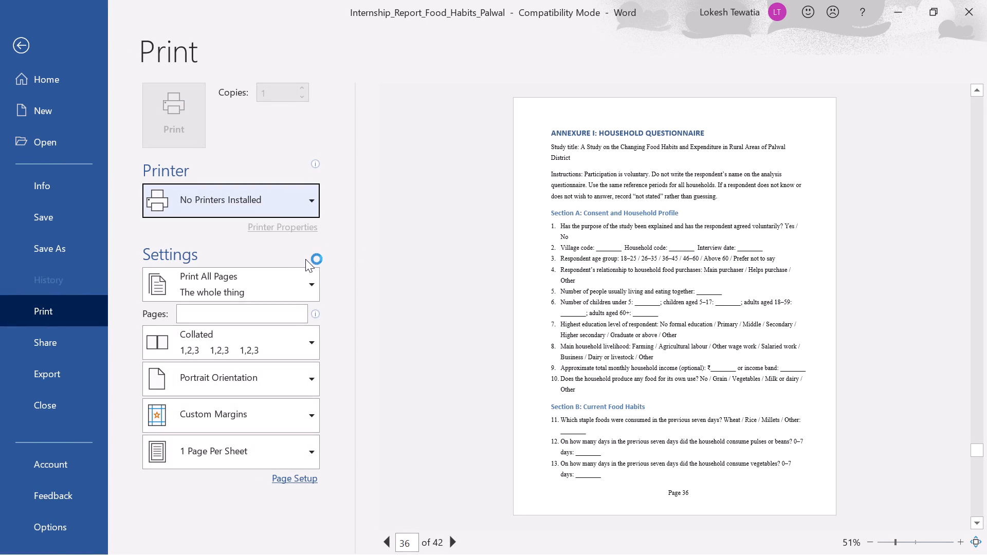
{"action": "left_click", "coordinate": [311, 282]}
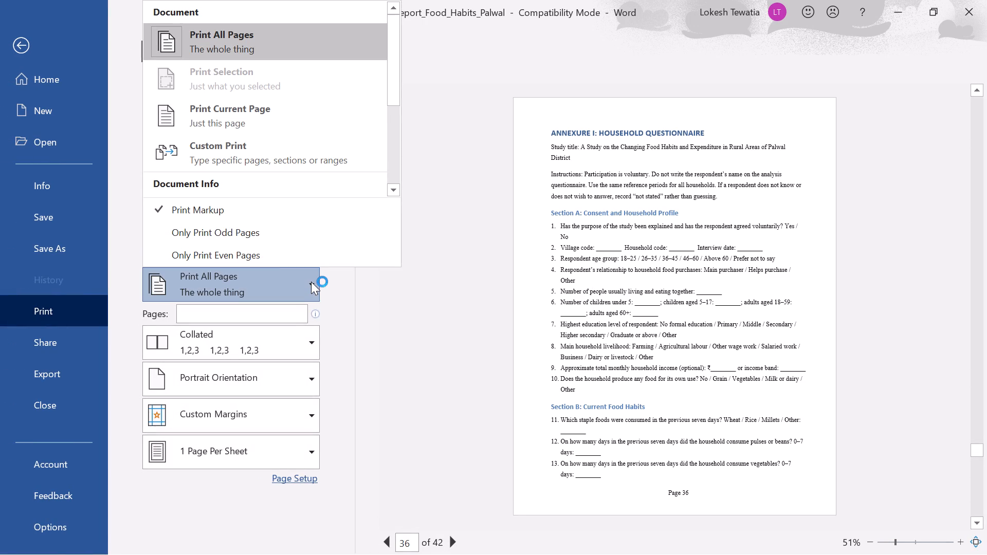
{"action": "left_click", "coordinate": [289, 153]}
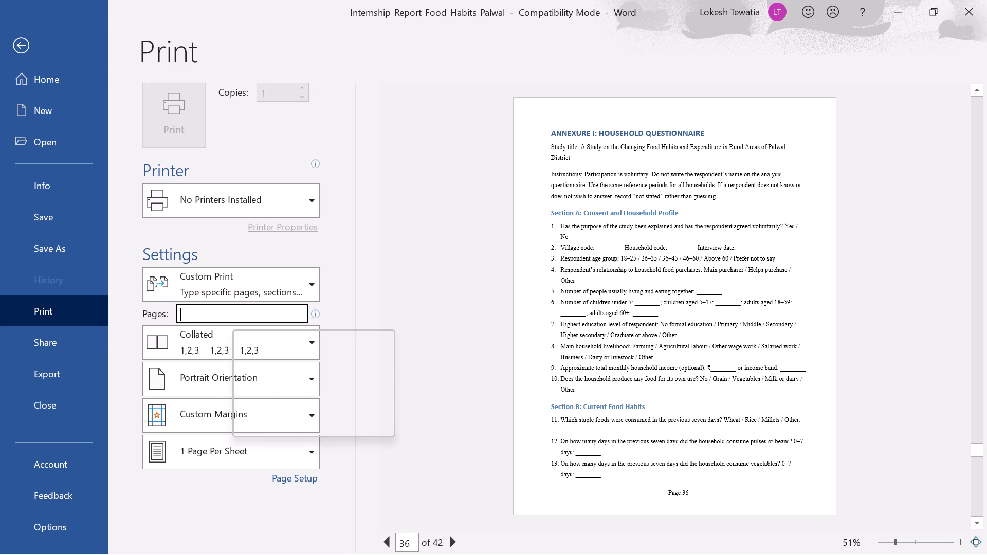
{"action": "type", "text": "36"}
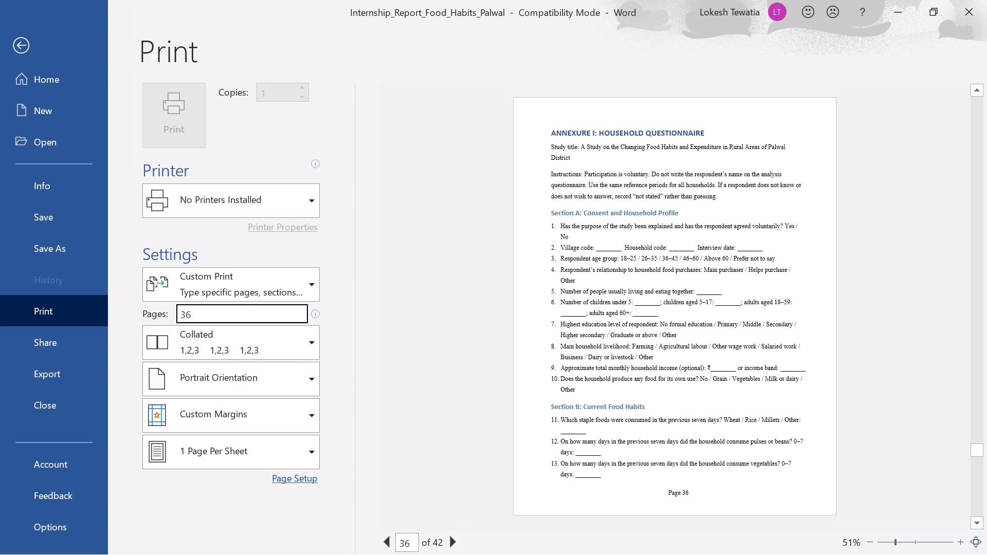
{"action": "key", "text": "minus"}
{"action": "type", "text": "39"}
{"action": "key", "text": "Return"}
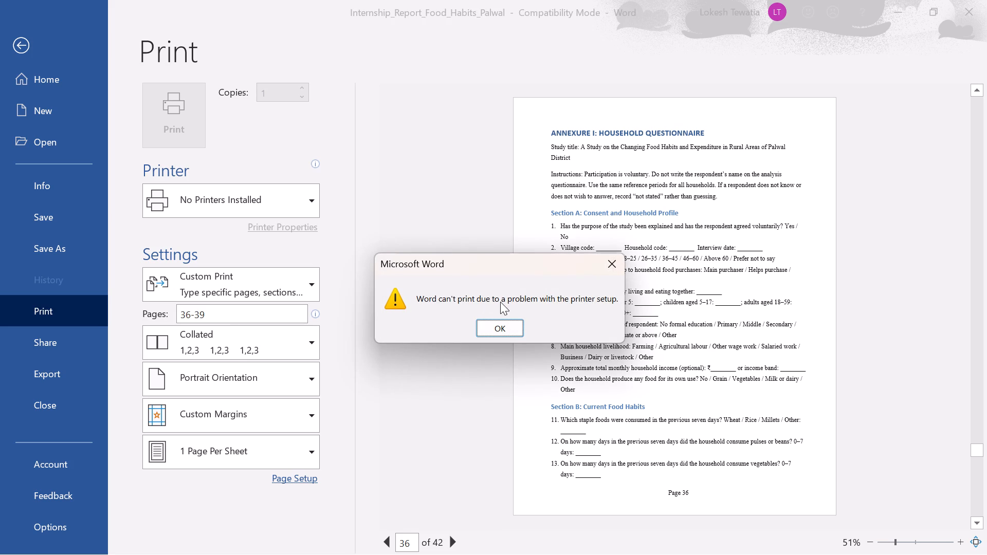
{"action": "left_click", "coordinate": [510, 325]}
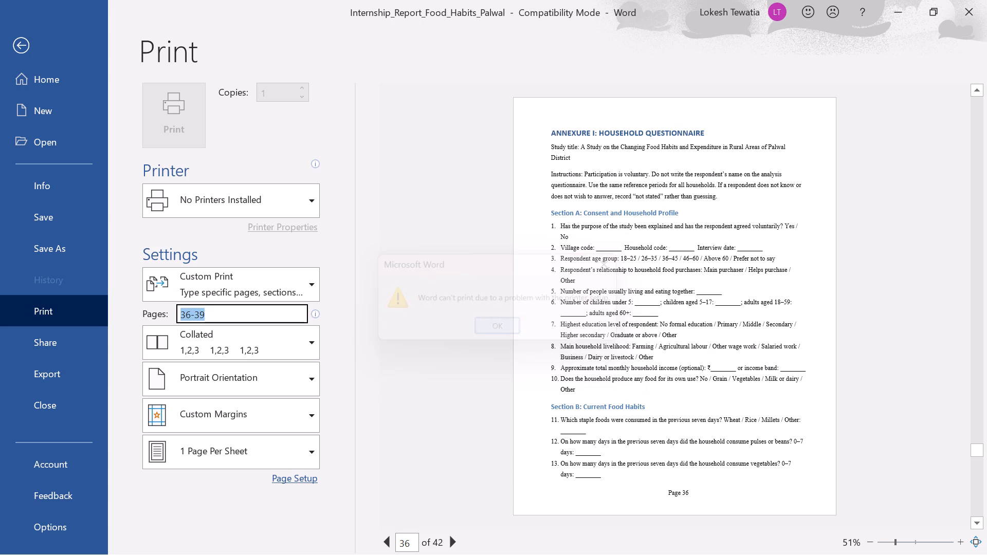
Check the available printers and the Add Printer option in Windows Printers & scanners settings, closing Settings to return to Word.
{"action": "left_click", "coordinate": [311, 199]}
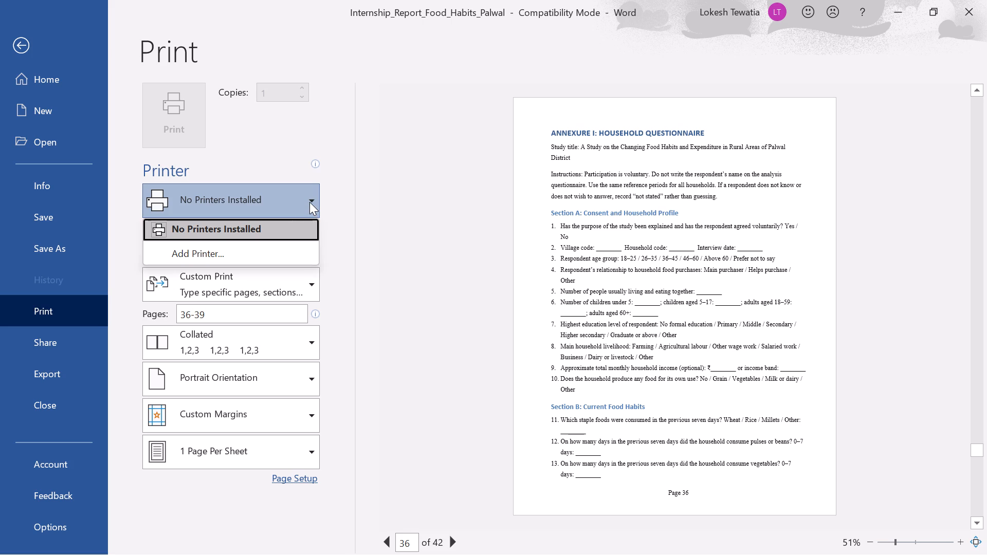
{"action": "left_click", "coordinate": [309, 202]}
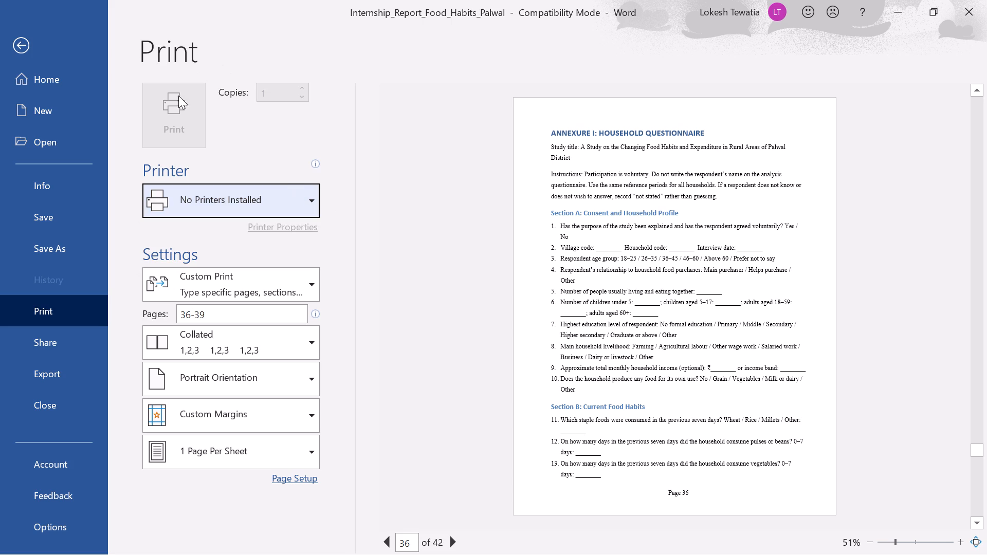
{"action": "left_click", "coordinate": [178, 109]}
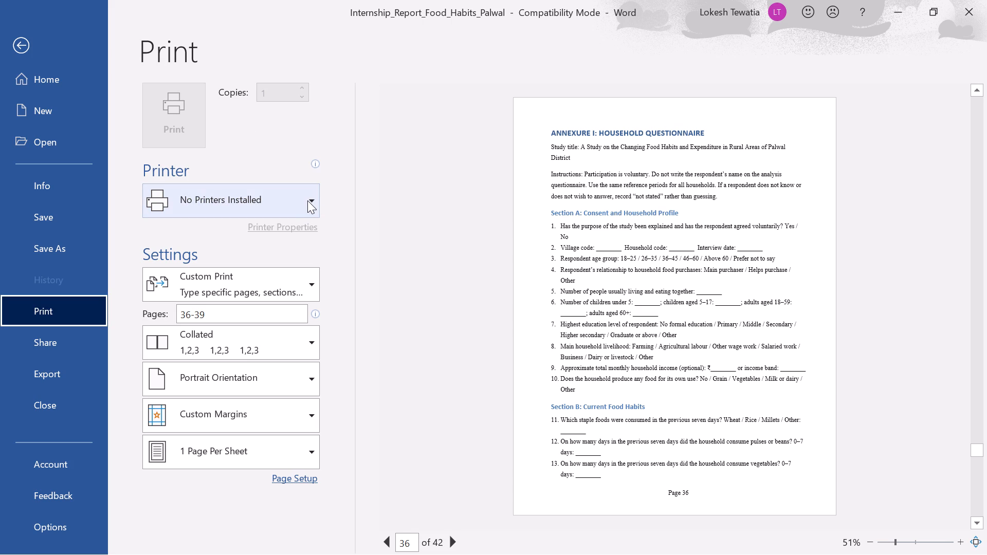
{"action": "left_click", "coordinate": [302, 201]}
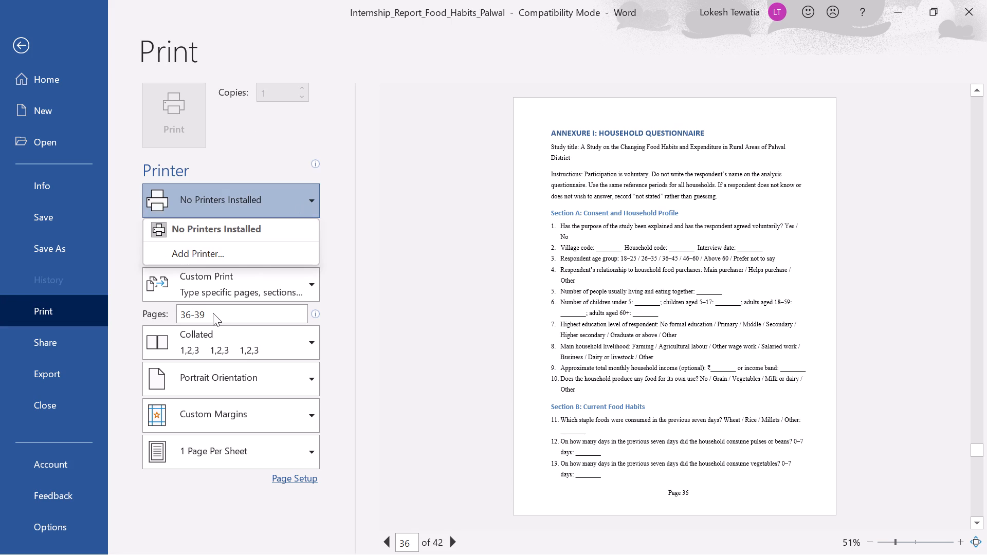
{"action": "left_click", "coordinate": [239, 253]}
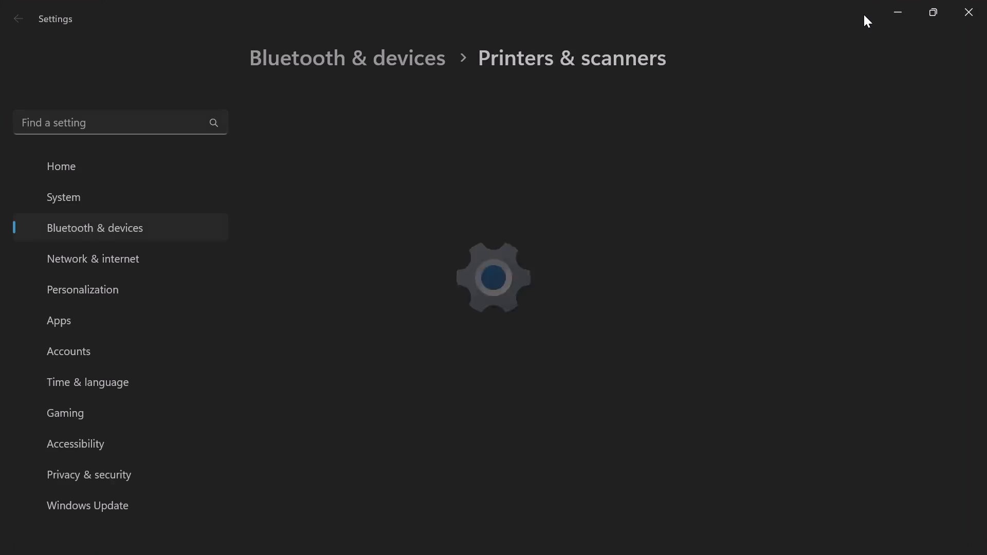
{"action": "left_click", "coordinate": [974, 13]}
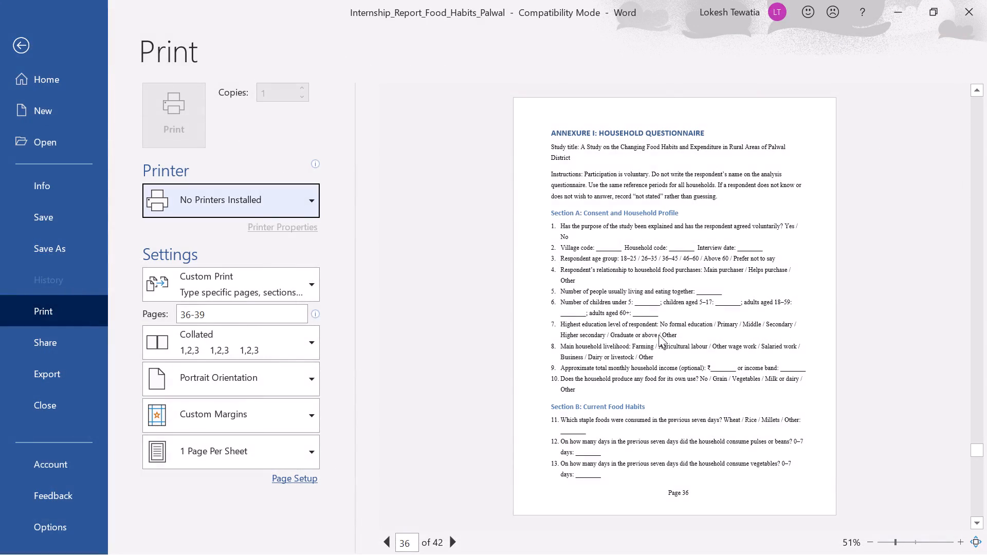
Examine questionnaire pages 36-39 in the print preview for question numbering and layout, and return to the document.
{"action": "key", "text": "Right"}
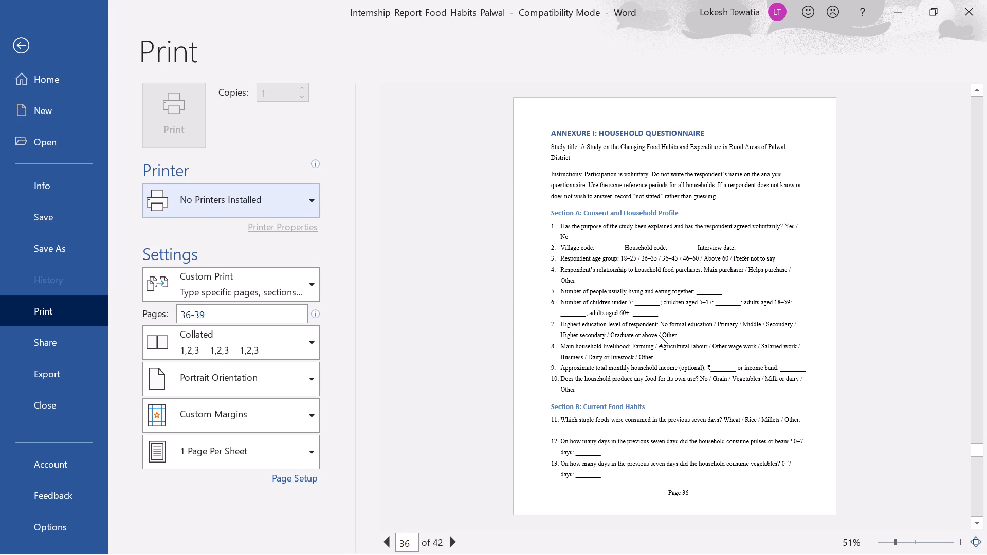
{"action": "key", "text": "Left"}
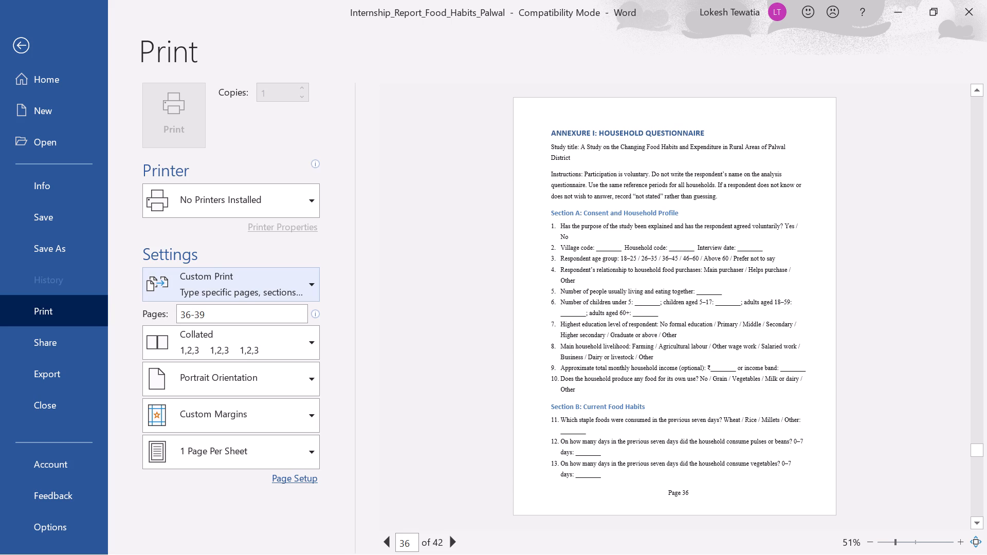
{"action": "left_click", "coordinate": [729, 335]}
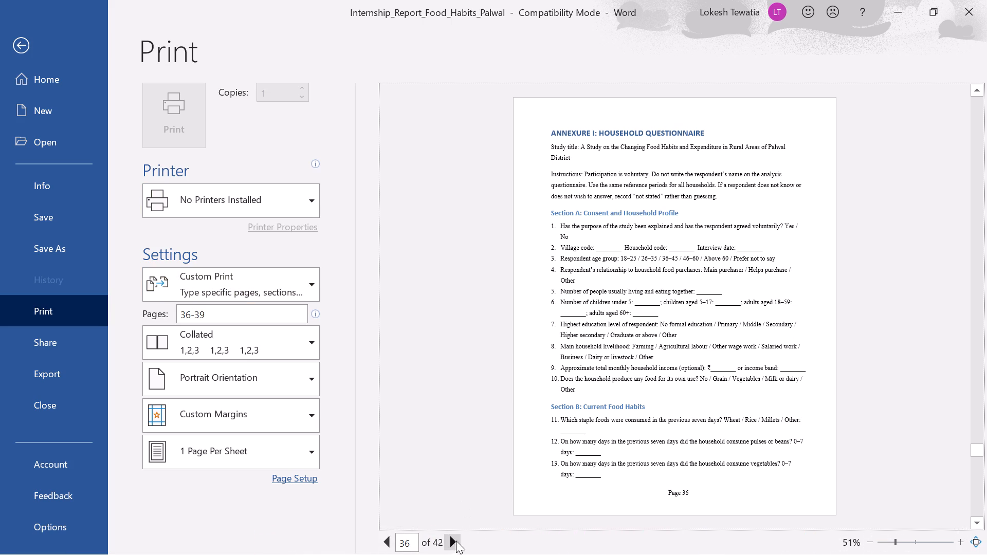
{"action": "left_click", "coordinate": [449, 540]}
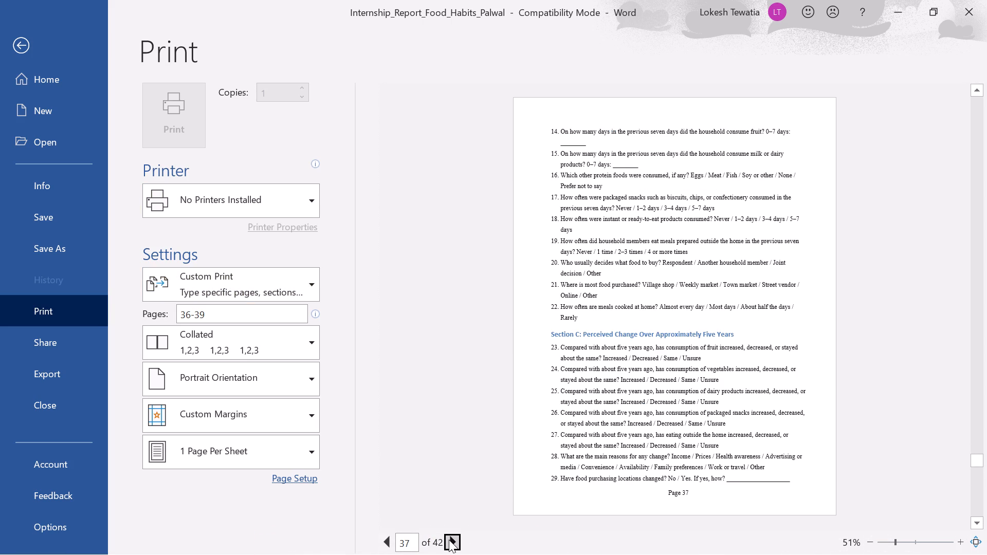
{"action": "left_click", "coordinate": [449, 540]}
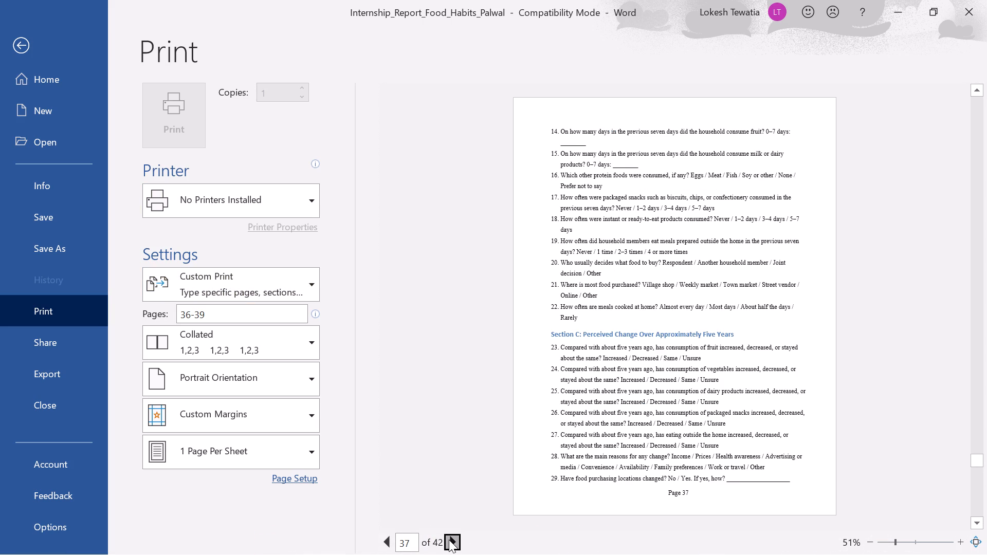
{"action": "left_click", "coordinate": [449, 540]}
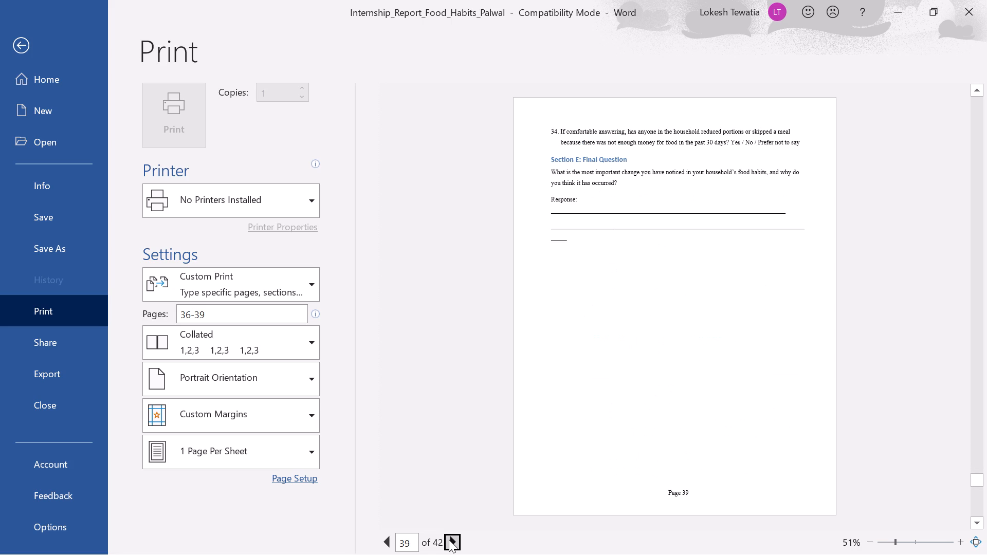
{"action": "left_click", "coordinate": [387, 545]}
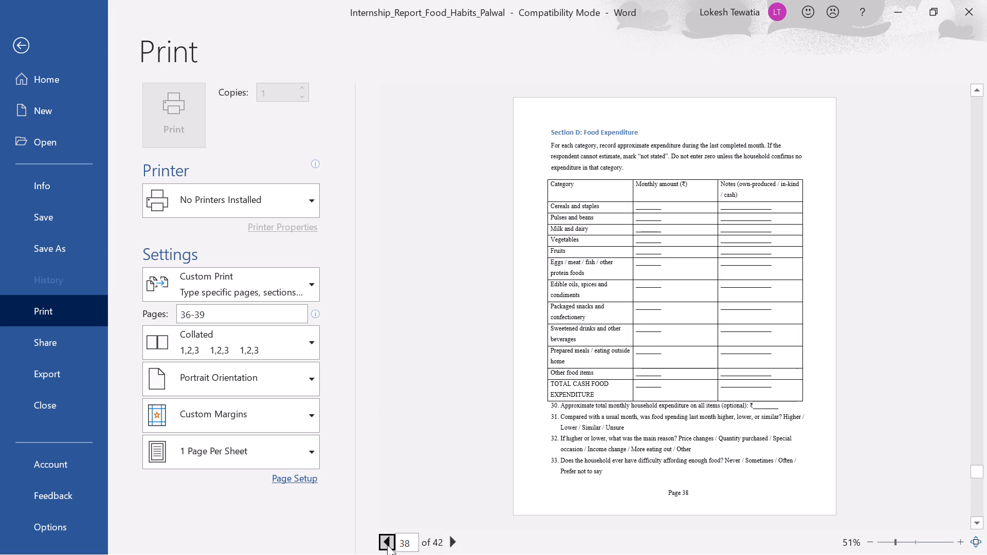
{"action": "left_click", "coordinate": [387, 545]}
{"action": "left_click", "coordinate": [387, 545]}
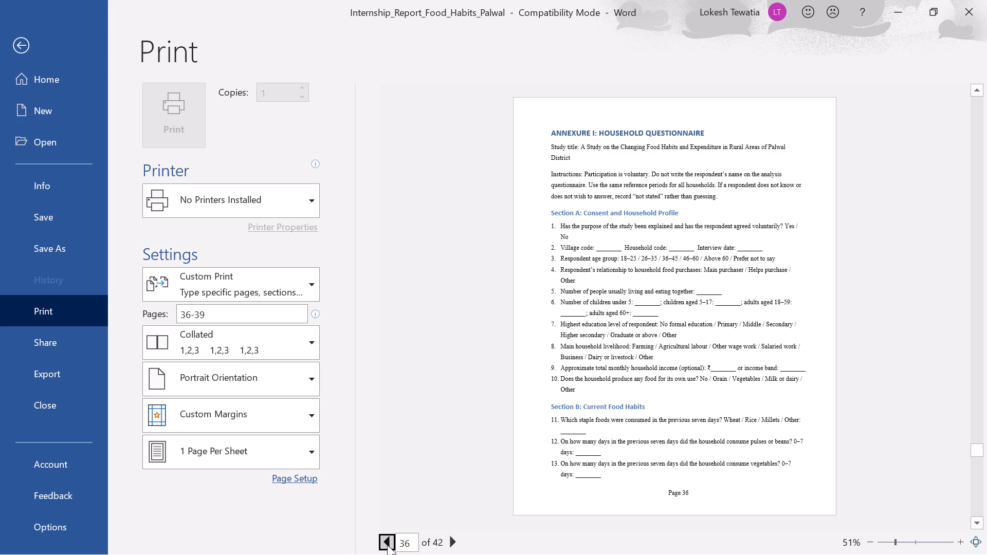
{"action": "left_click", "coordinate": [453, 540]}
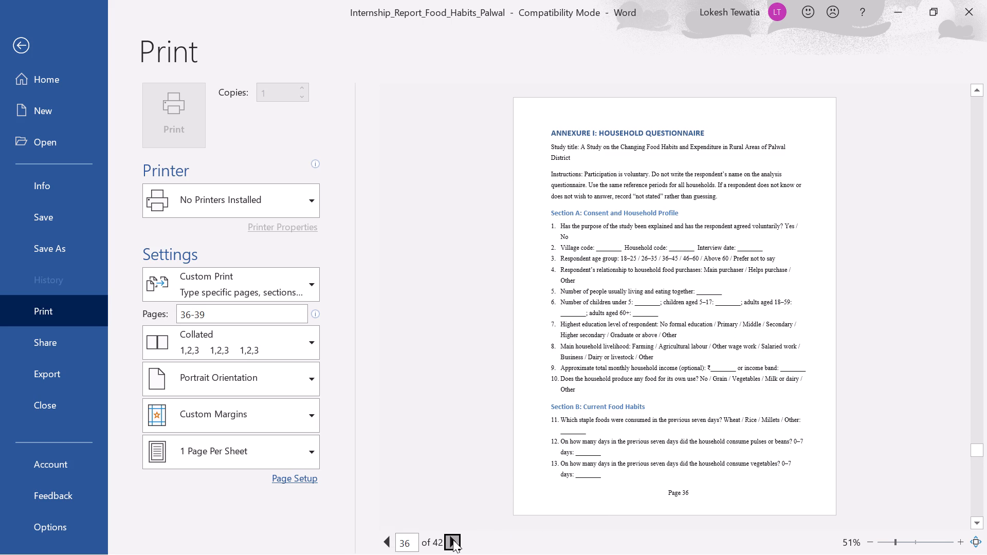
{"action": "left_click", "coordinate": [453, 540]}
{"action": "left_click", "coordinate": [453, 540]}
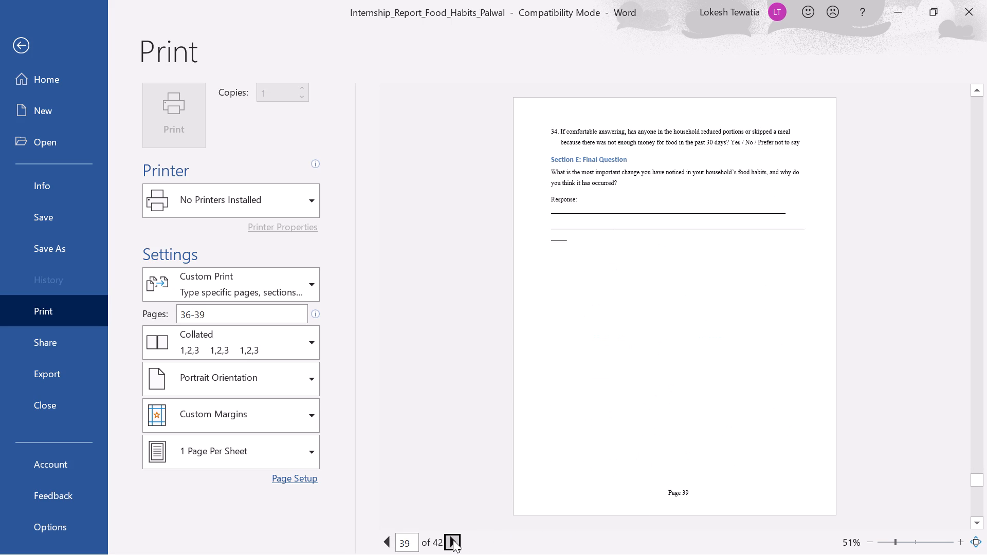
{"action": "double_click", "coordinate": [385, 546]}
{"action": "left_click", "coordinate": [385, 546]}
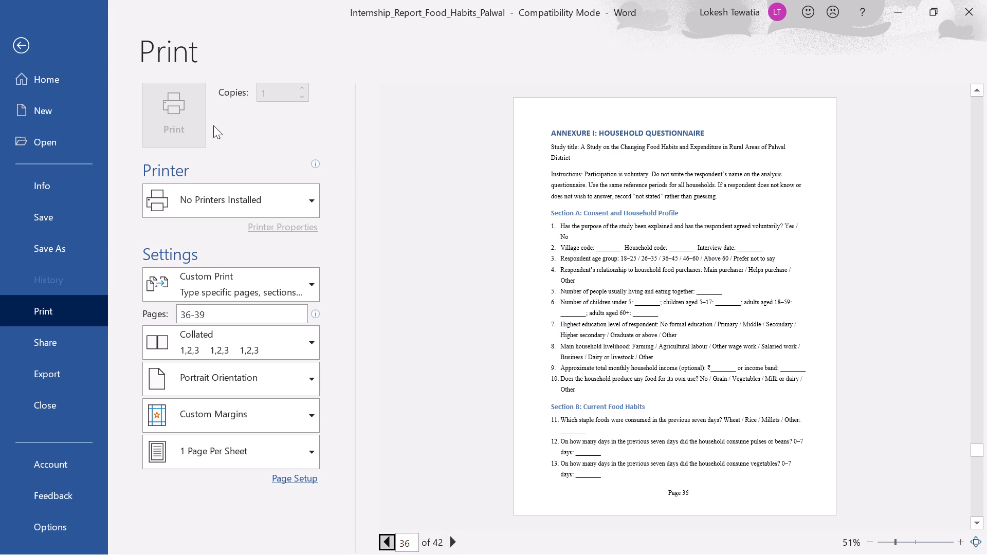
{"action": "left_click", "coordinate": [28, 45]}
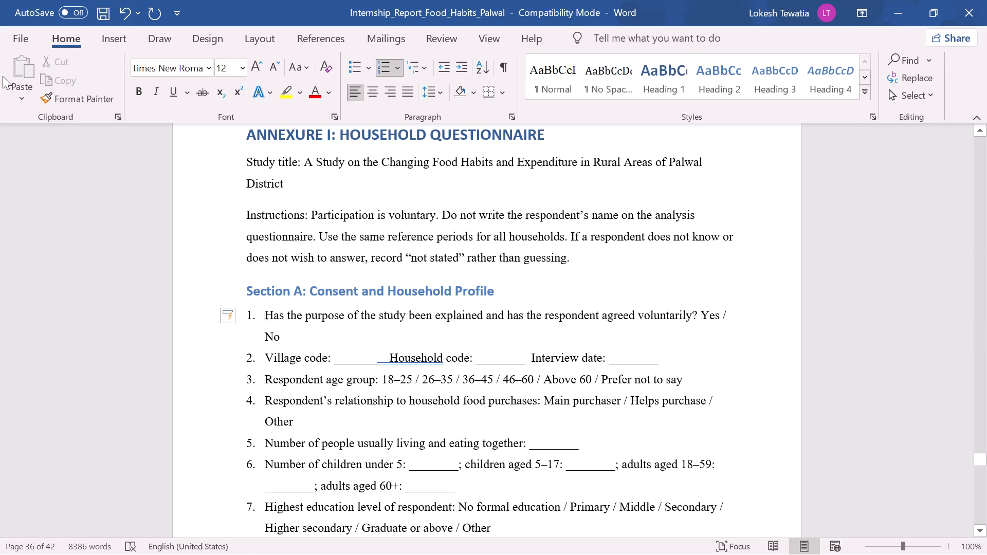
Save the Internship_Report_Food_Habits_Palwal document and close it.
{"action": "left_click", "coordinate": [100, 8]}
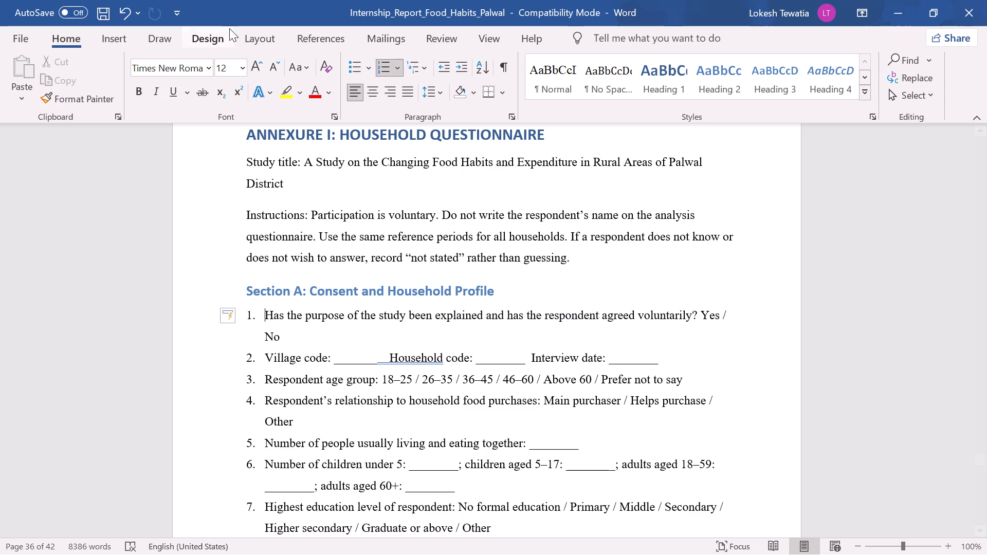
{"action": "left_click", "coordinate": [105, 8]}
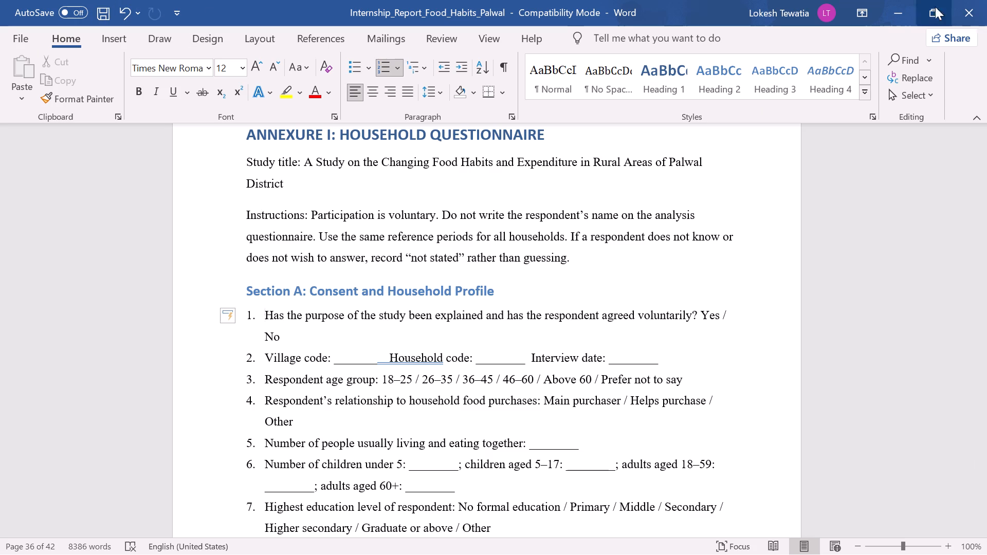
{"action": "left_click", "coordinate": [968, 3]}
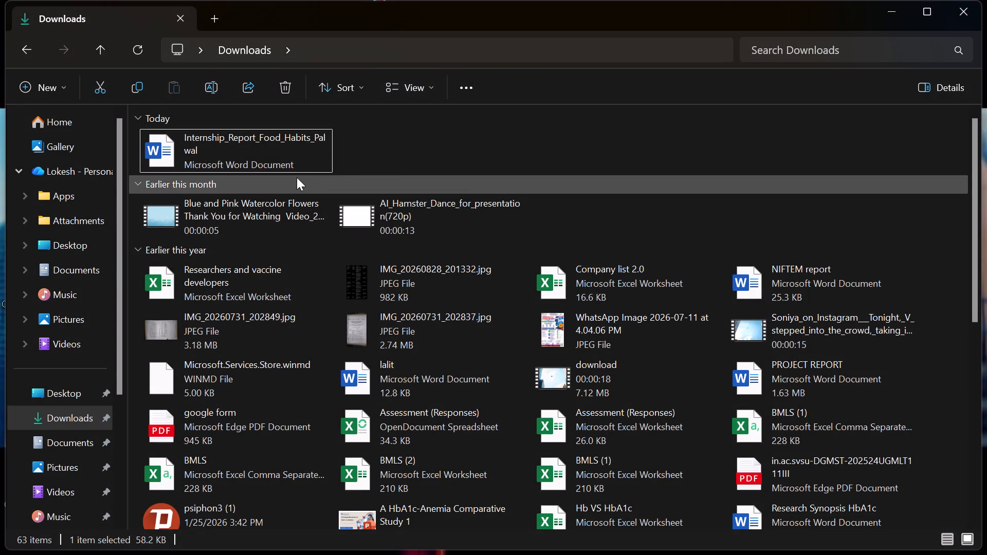
Reopen Internship_Report_Food_Habits_Palwal from the Downloads folder, check the cover page through the Declaration, and close it.
{"action": "double_click", "coordinate": [277, 145]}
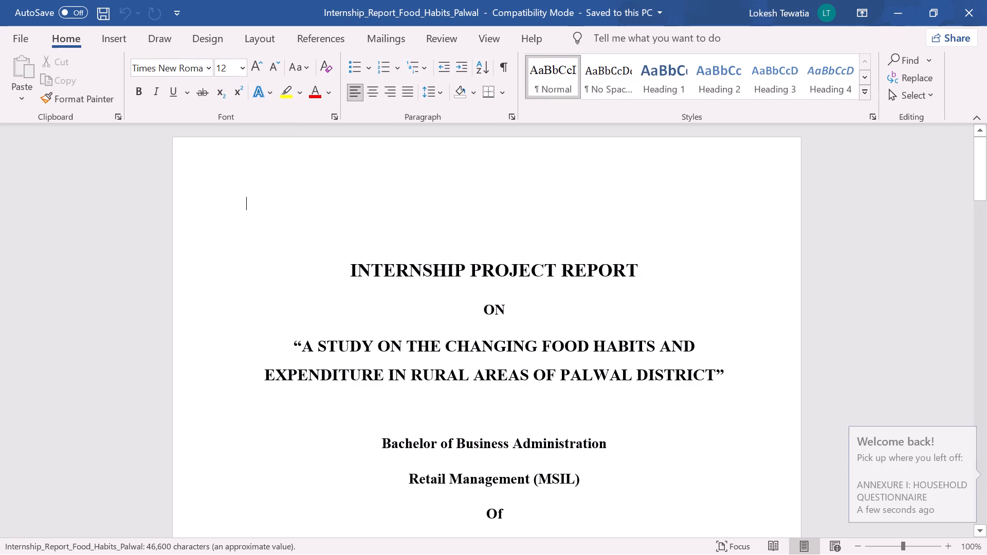
{"action": "scroll", "coordinate": [594, 346], "scroll_direction": "down", "scroll_amount": 6}
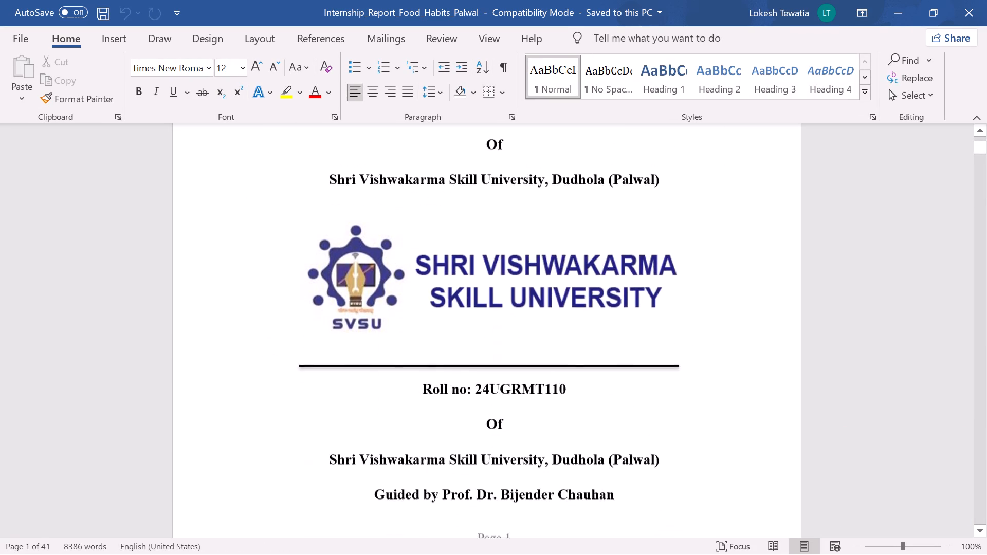
{"action": "scroll", "coordinate": [594, 346], "scroll_direction": "down", "scroll_amount": 4}
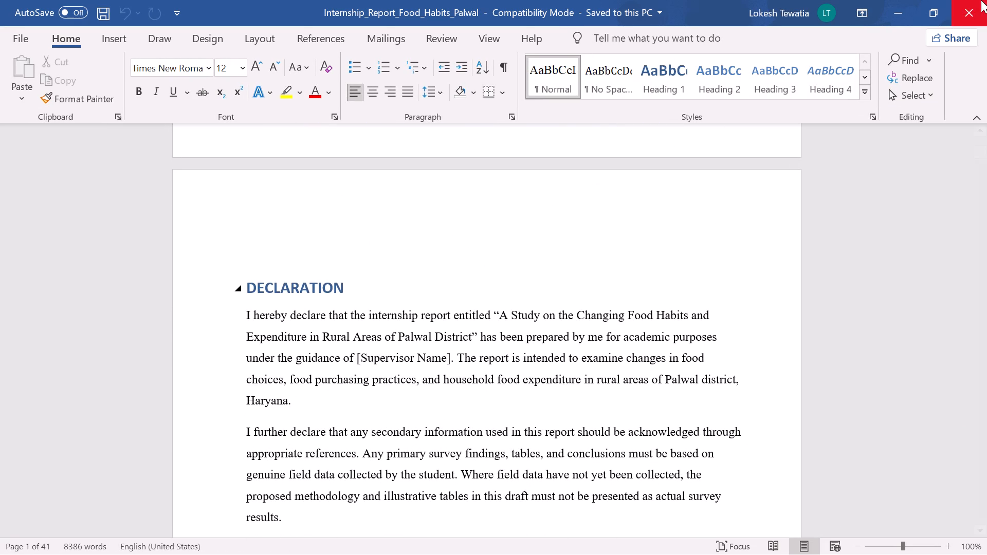
{"action": "left_click", "coordinate": [981, 0]}
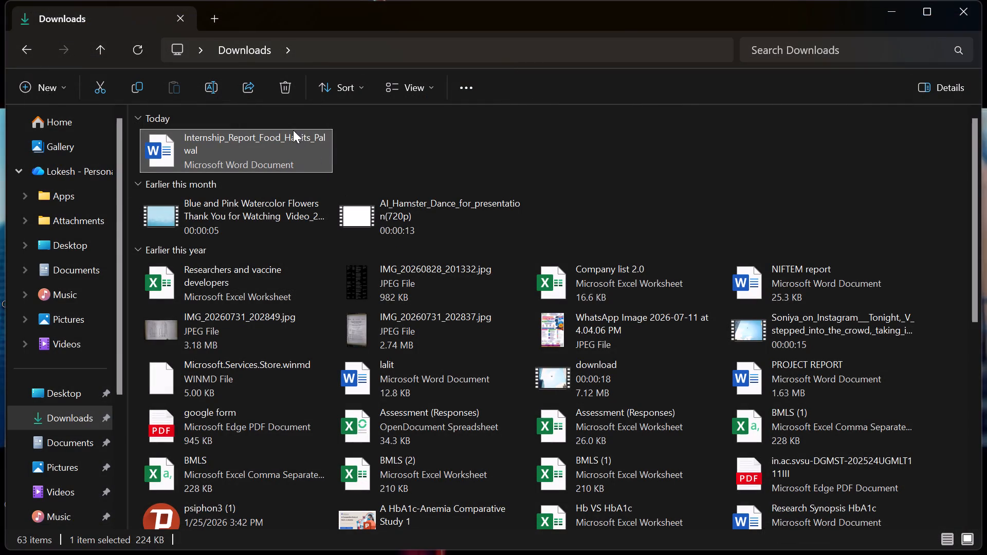
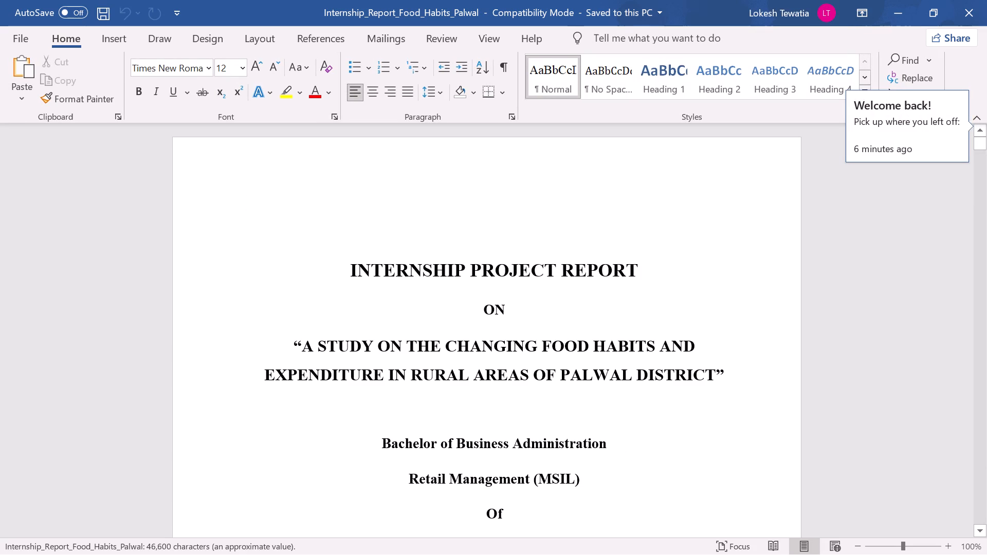
Look through the reopened internship report from the cover page to the Annexure I household questionnaire on page 36.
{"action": "scroll", "coordinate": [631, 337], "scroll_direction": "down", "scroll_amount": 20}
{"action": "scroll", "coordinate": [631, 337], "scroll_direction": "down", "scroll_amount": 7}
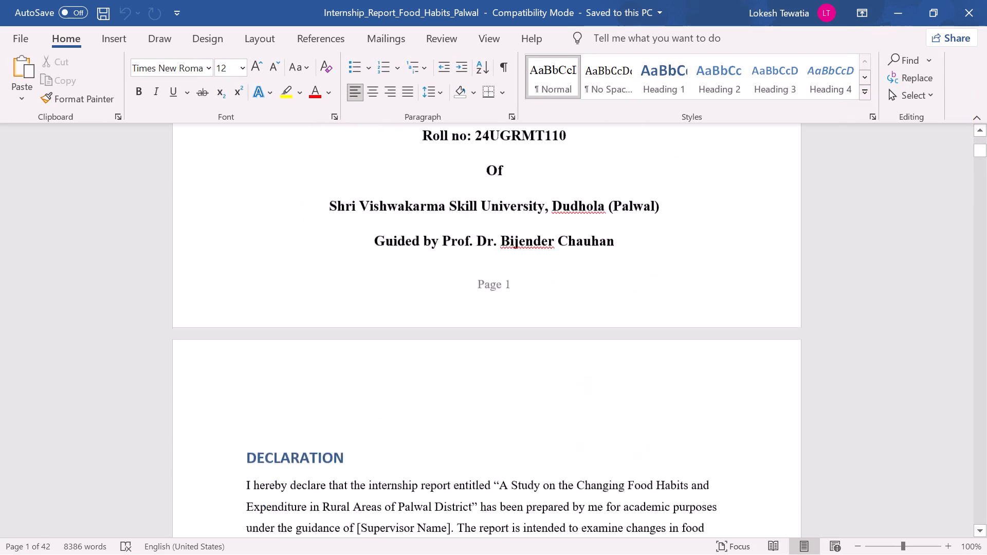
{"action": "scroll", "coordinate": [631, 337], "scroll_direction": "down", "scroll_amount": 20}
{"action": "scroll", "coordinate": [631, 337], "scroll_direction": "down", "scroll_amount": 16}
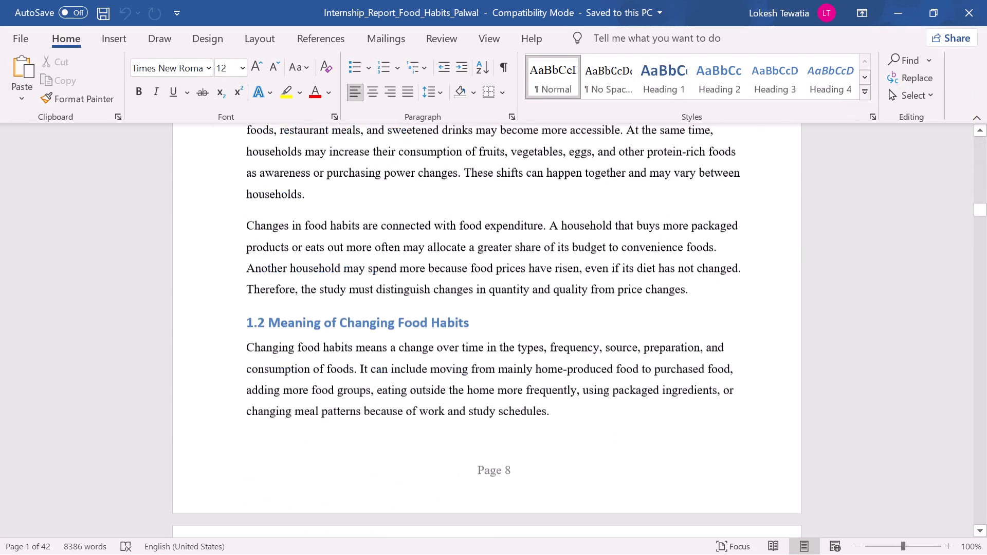
{"action": "scroll", "coordinate": [631, 337], "scroll_direction": "down", "scroll_amount": 20}
{"action": "scroll", "coordinate": [631, 337], "scroll_direction": "down", "scroll_amount": 15}
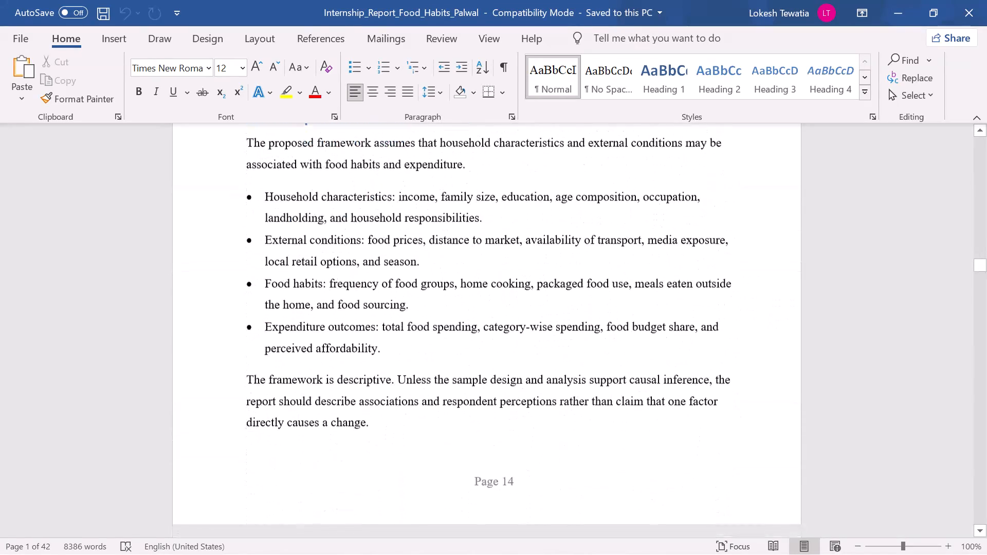
{"action": "scroll", "coordinate": [631, 337], "scroll_direction": "down", "scroll_amount": 20}
{"action": "scroll", "coordinate": [631, 337], "scroll_direction": "down", "scroll_amount": 15}
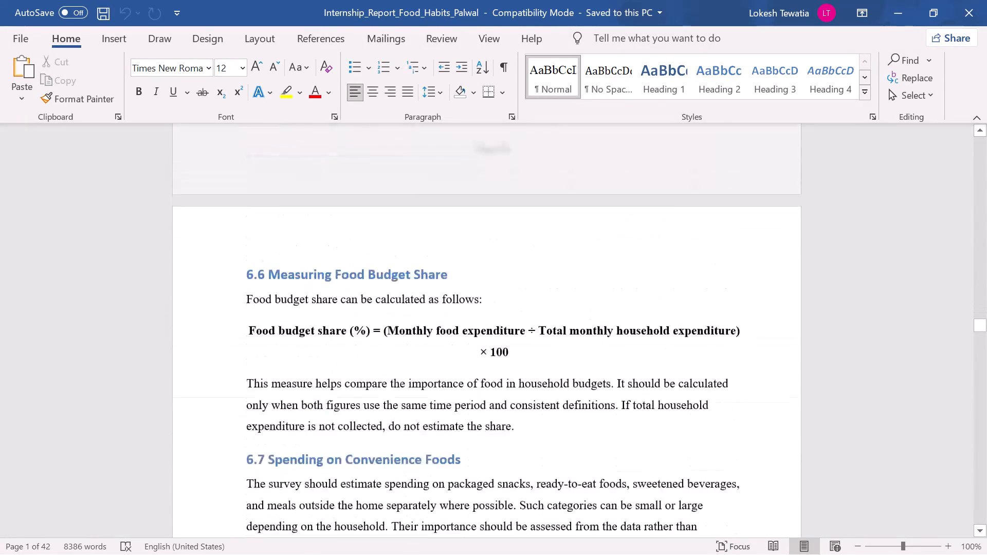
{"action": "scroll", "coordinate": [631, 337], "scroll_direction": "down", "scroll_amount": 20}
{"action": "scroll", "coordinate": [631, 337], "scroll_direction": "down", "scroll_amount": 12}
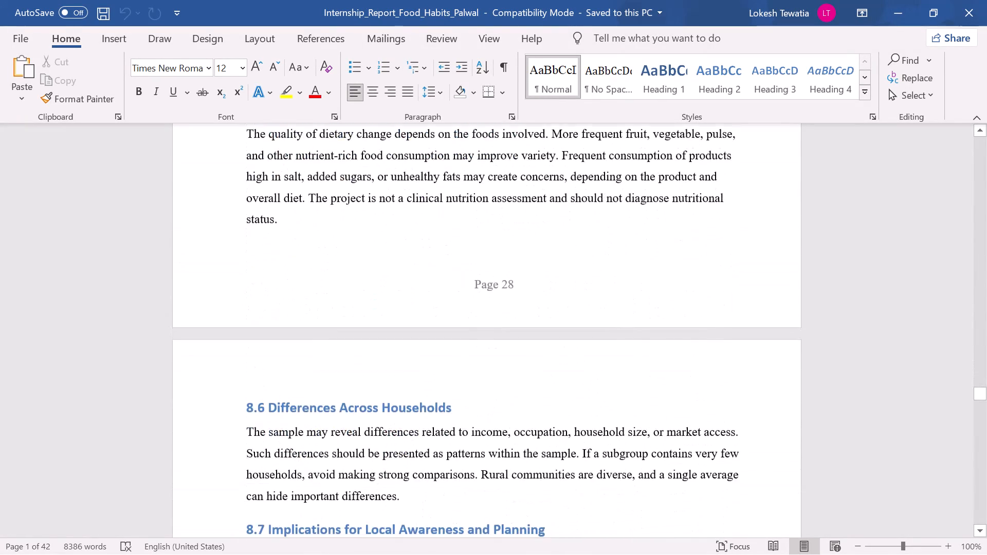
{"action": "scroll", "coordinate": [631, 337], "scroll_direction": "down", "scroll_amount": 8}
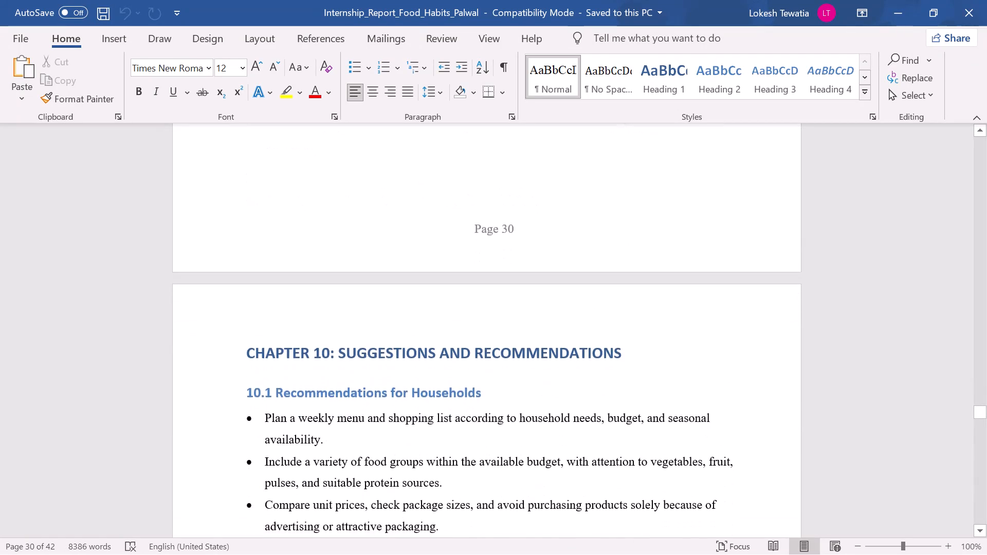
{"action": "scroll", "coordinate": [631, 338], "scroll_direction": "down", "scroll_amount": 13}
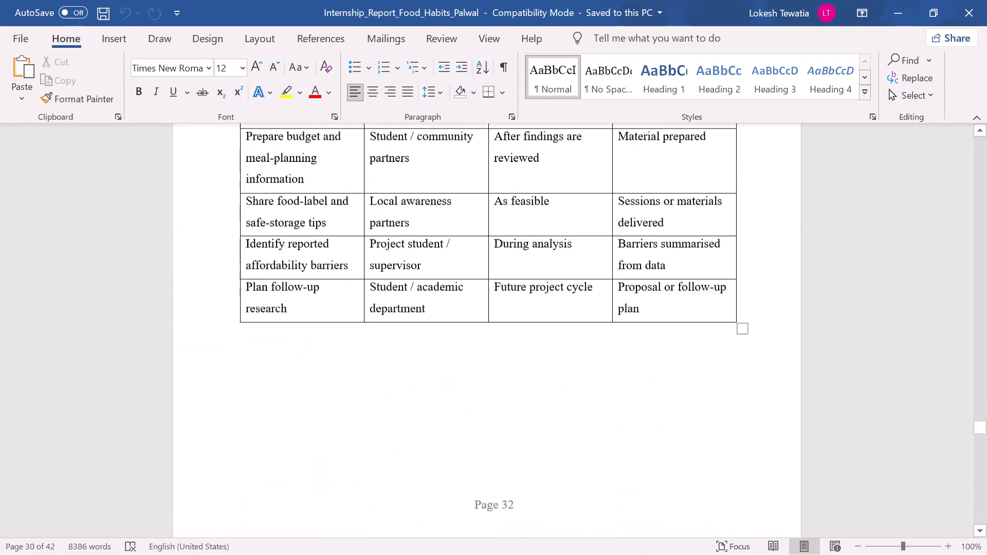
{"action": "scroll", "coordinate": [631, 338], "scroll_direction": "down", "scroll_amount": 5}
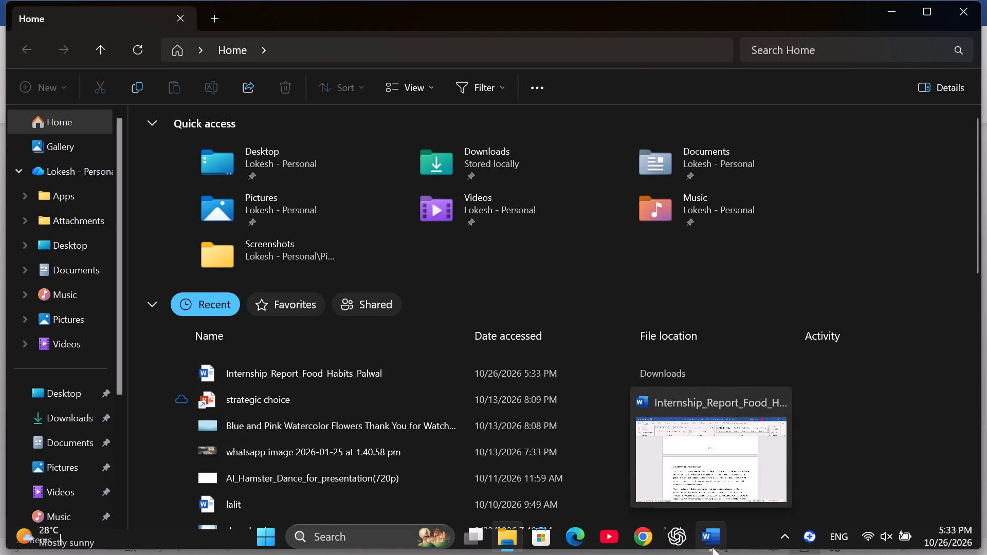
{"action": "left_click", "coordinate": [712, 547]}
{"action": "scroll", "coordinate": [575, 385], "scroll_direction": "down", "scroll_amount": 3}
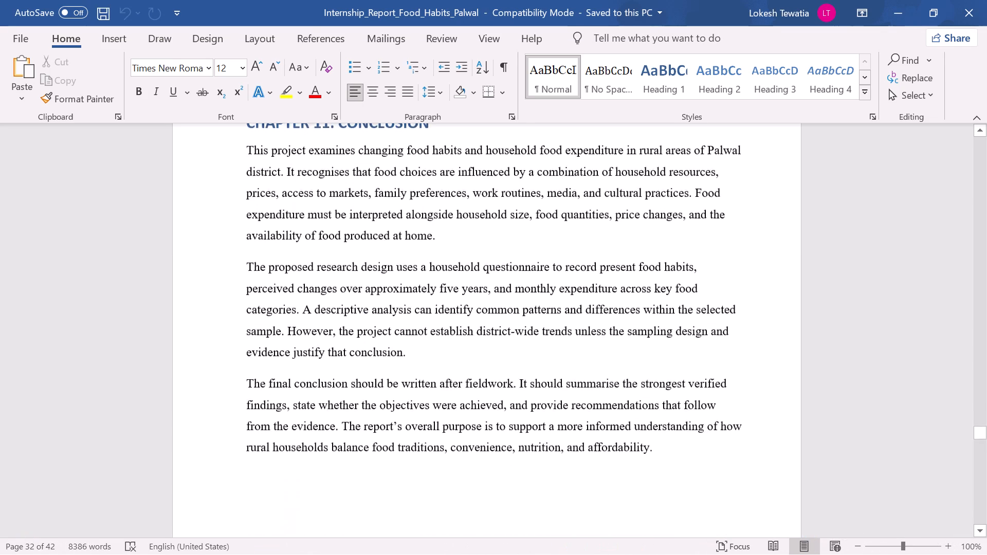
{"action": "scroll", "coordinate": [575, 385], "scroll_direction": "down", "scroll_amount": 8}
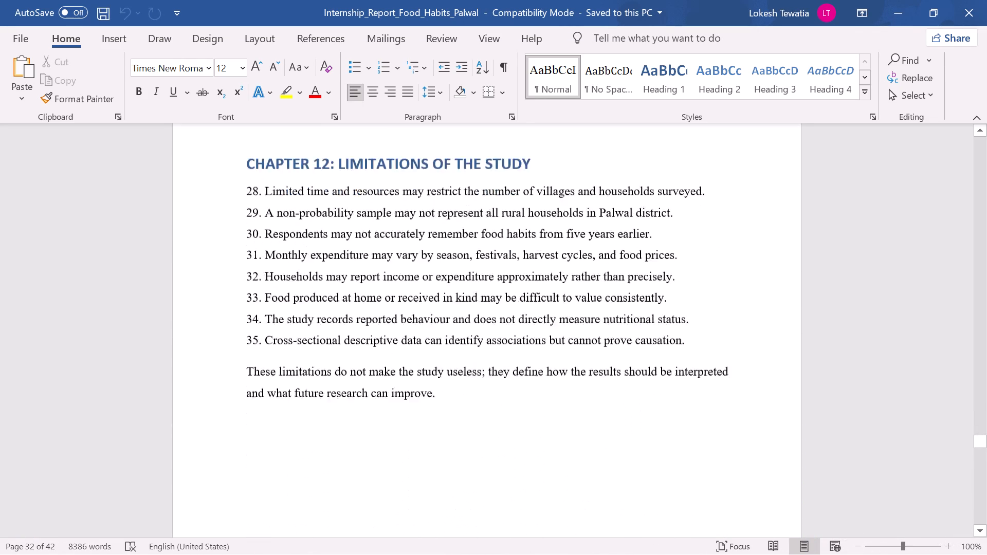
{"action": "scroll", "coordinate": [575, 385], "scroll_direction": "down", "scroll_amount": 7}
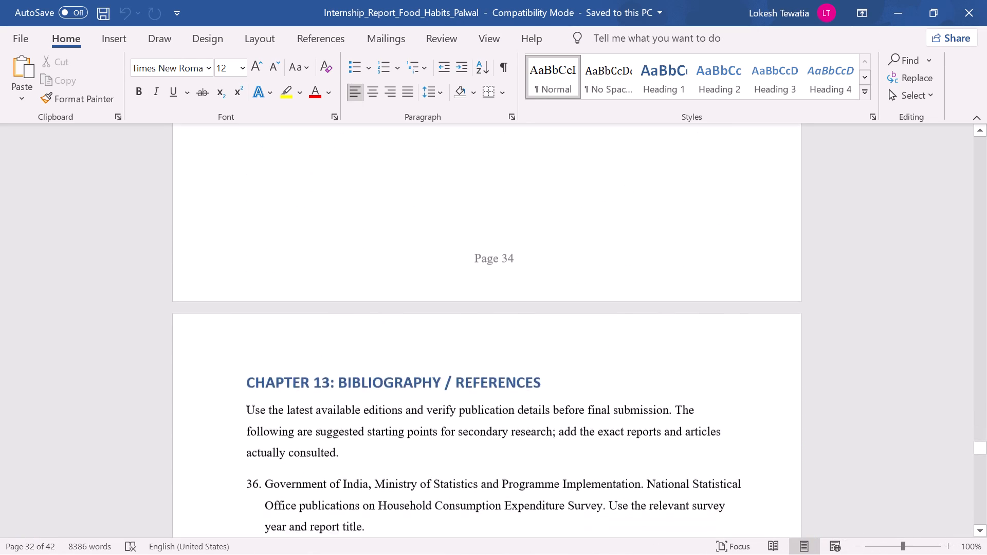
{"action": "scroll", "coordinate": [575, 385], "scroll_direction": "down", "scroll_amount": 8}
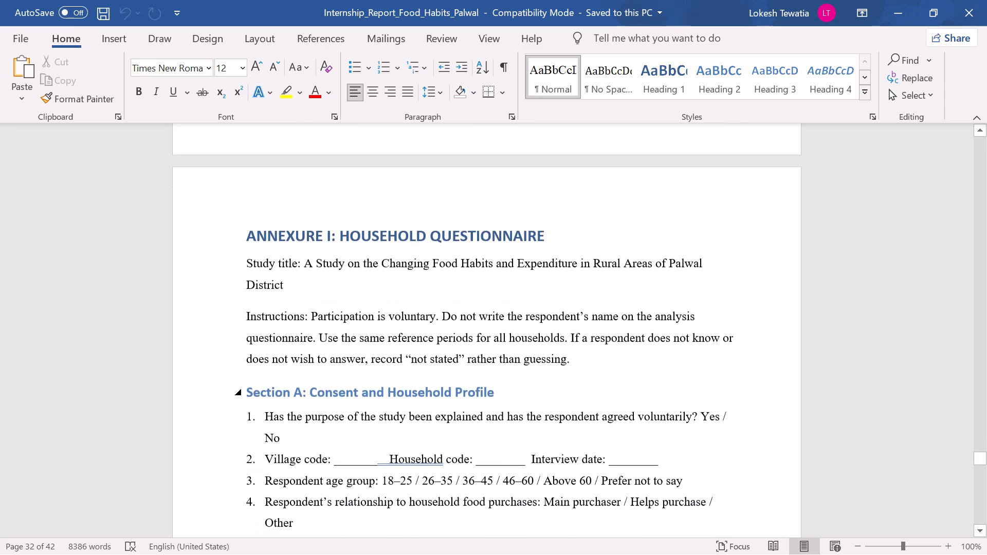
{"action": "scroll", "coordinate": [575, 385], "scroll_direction": "down", "scroll_amount": 2}
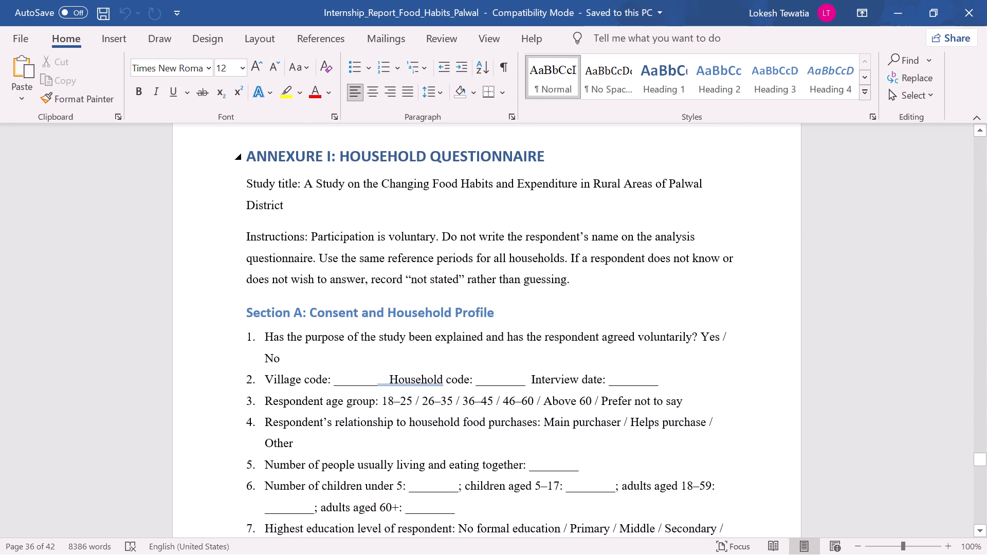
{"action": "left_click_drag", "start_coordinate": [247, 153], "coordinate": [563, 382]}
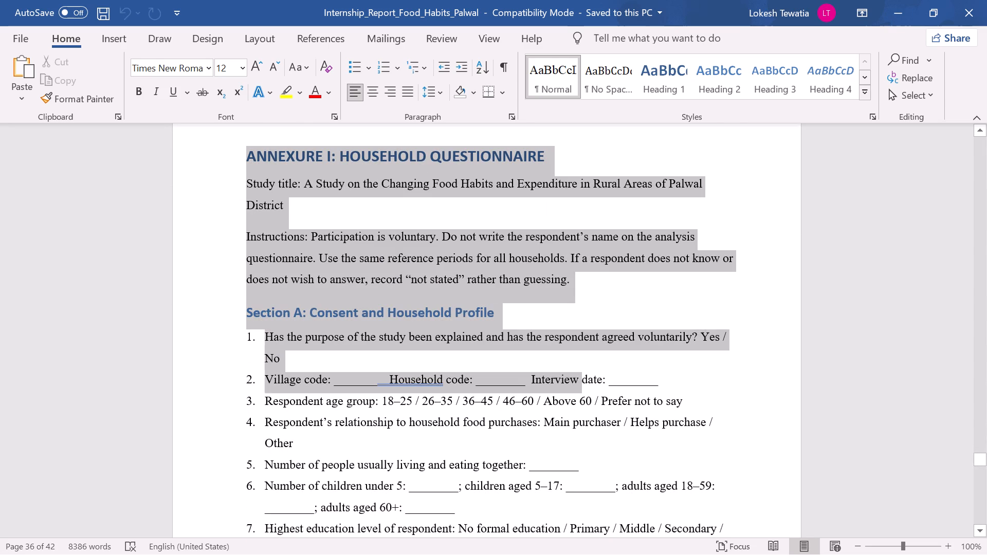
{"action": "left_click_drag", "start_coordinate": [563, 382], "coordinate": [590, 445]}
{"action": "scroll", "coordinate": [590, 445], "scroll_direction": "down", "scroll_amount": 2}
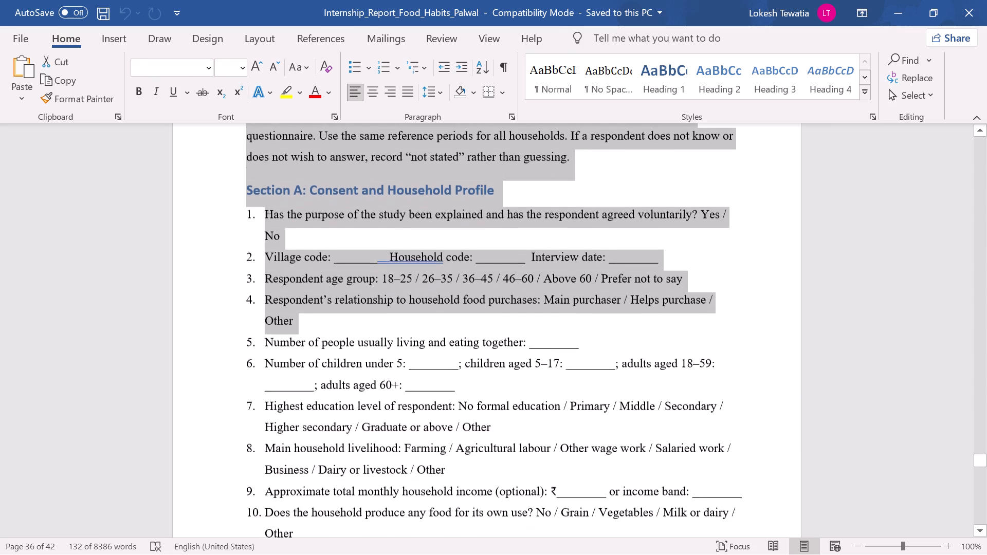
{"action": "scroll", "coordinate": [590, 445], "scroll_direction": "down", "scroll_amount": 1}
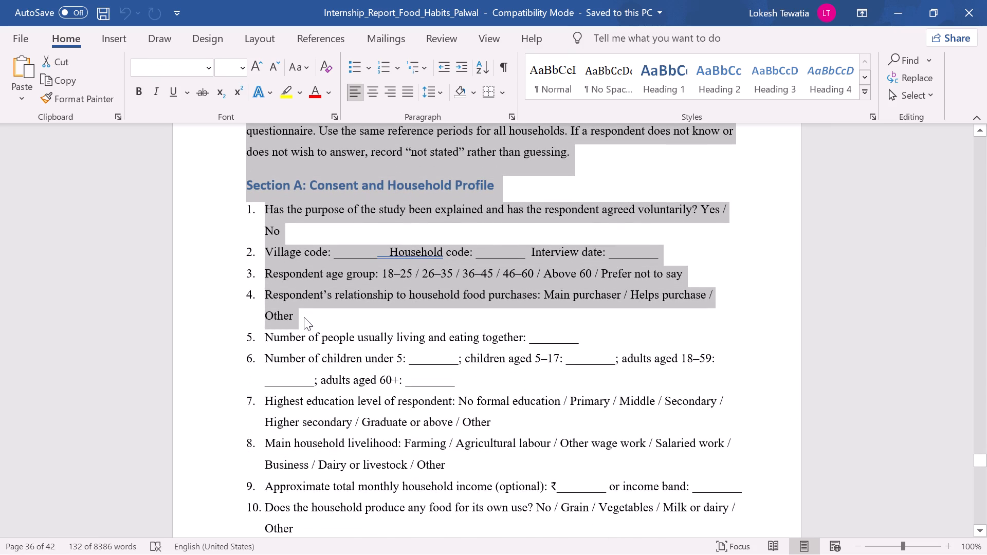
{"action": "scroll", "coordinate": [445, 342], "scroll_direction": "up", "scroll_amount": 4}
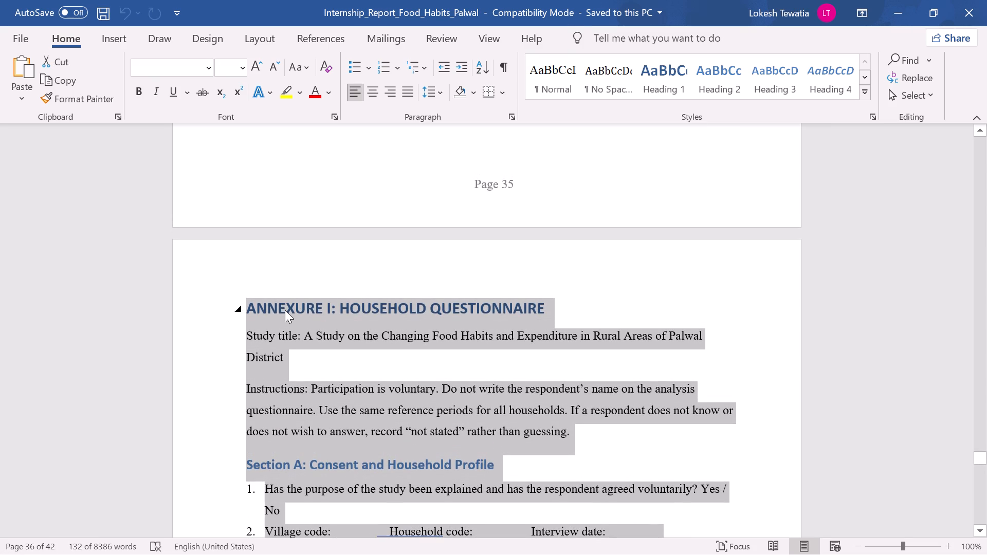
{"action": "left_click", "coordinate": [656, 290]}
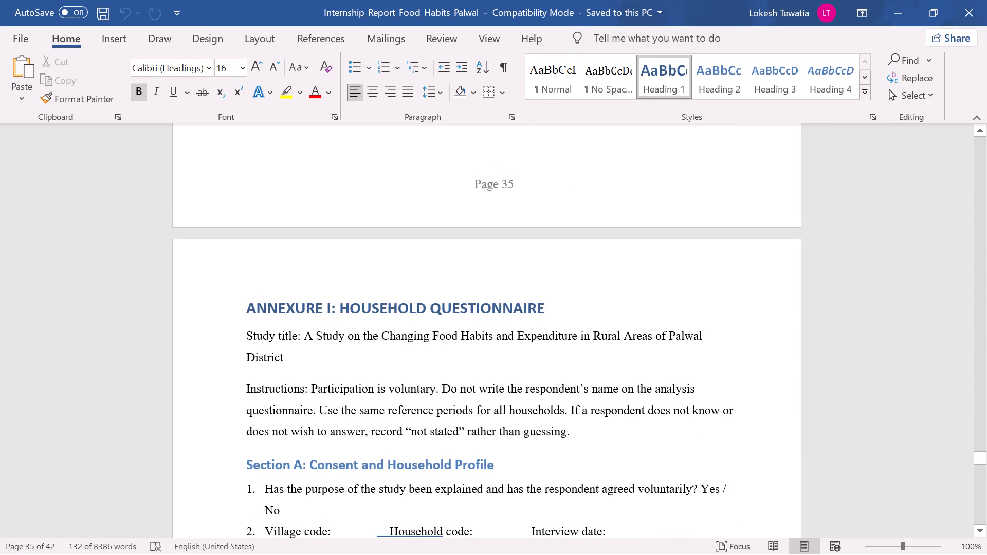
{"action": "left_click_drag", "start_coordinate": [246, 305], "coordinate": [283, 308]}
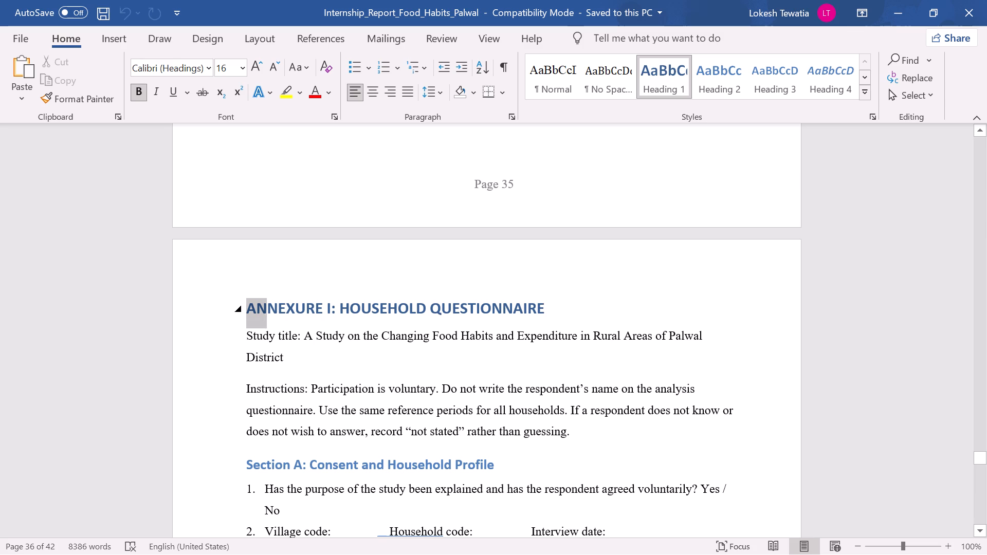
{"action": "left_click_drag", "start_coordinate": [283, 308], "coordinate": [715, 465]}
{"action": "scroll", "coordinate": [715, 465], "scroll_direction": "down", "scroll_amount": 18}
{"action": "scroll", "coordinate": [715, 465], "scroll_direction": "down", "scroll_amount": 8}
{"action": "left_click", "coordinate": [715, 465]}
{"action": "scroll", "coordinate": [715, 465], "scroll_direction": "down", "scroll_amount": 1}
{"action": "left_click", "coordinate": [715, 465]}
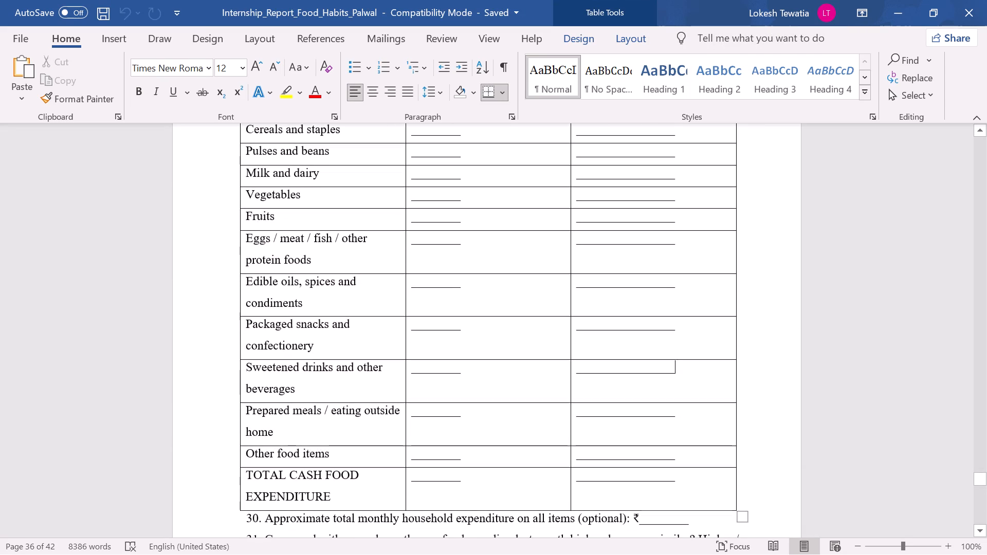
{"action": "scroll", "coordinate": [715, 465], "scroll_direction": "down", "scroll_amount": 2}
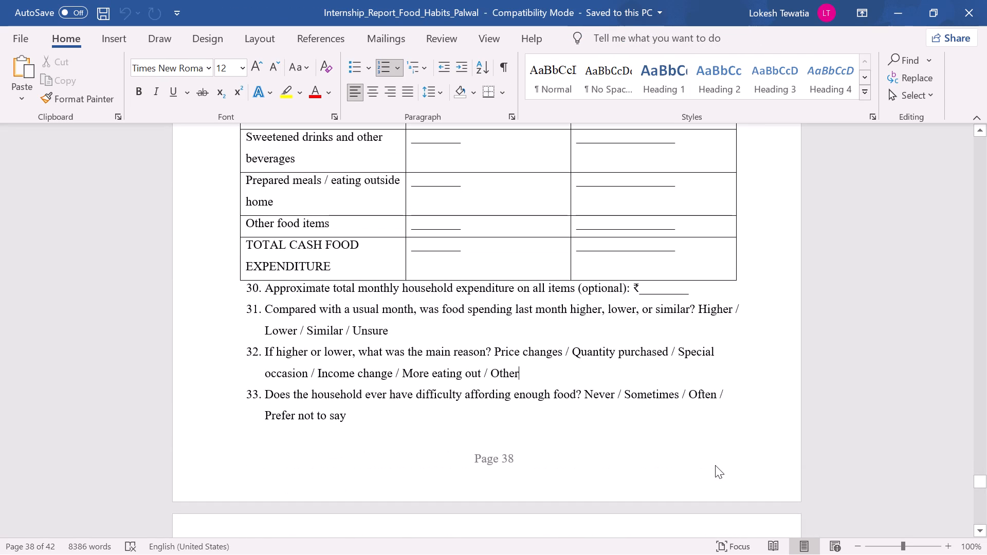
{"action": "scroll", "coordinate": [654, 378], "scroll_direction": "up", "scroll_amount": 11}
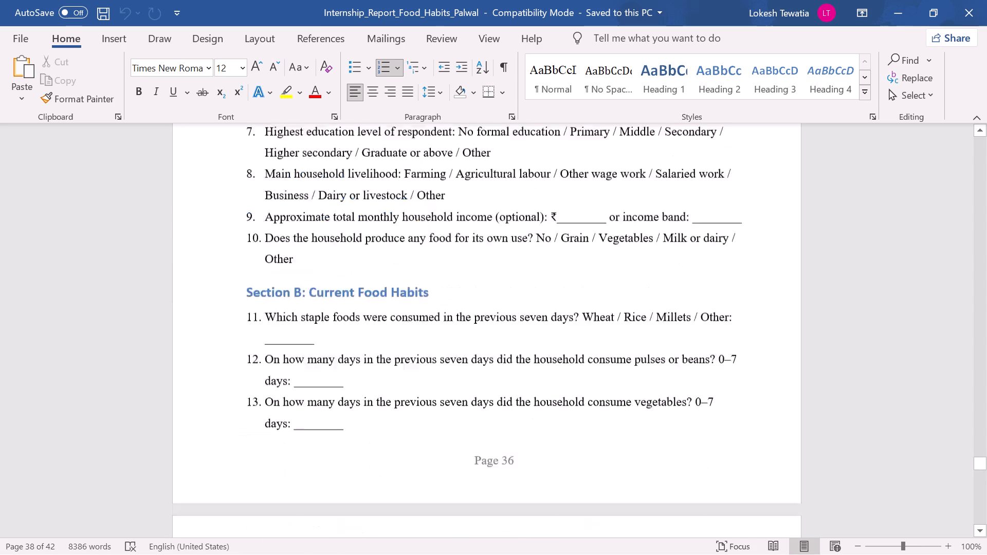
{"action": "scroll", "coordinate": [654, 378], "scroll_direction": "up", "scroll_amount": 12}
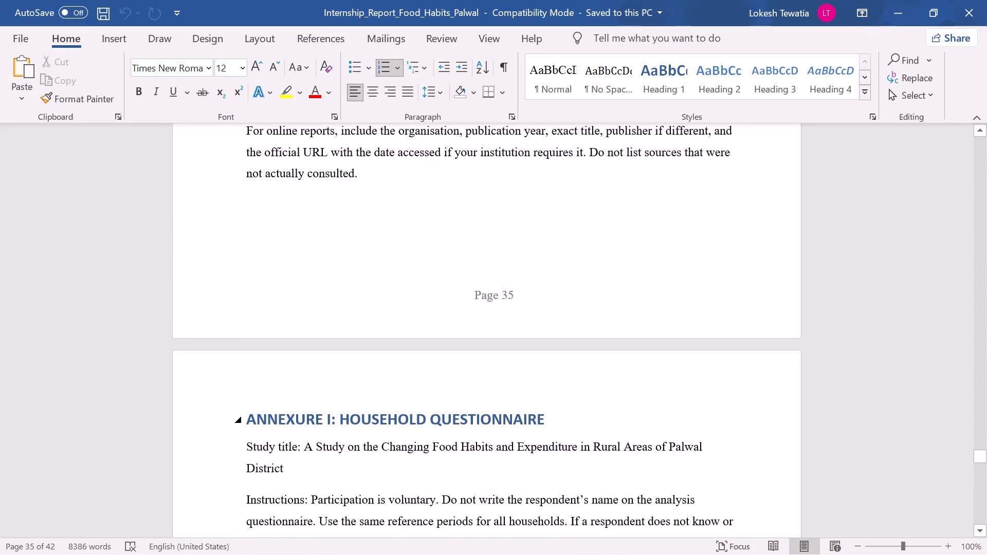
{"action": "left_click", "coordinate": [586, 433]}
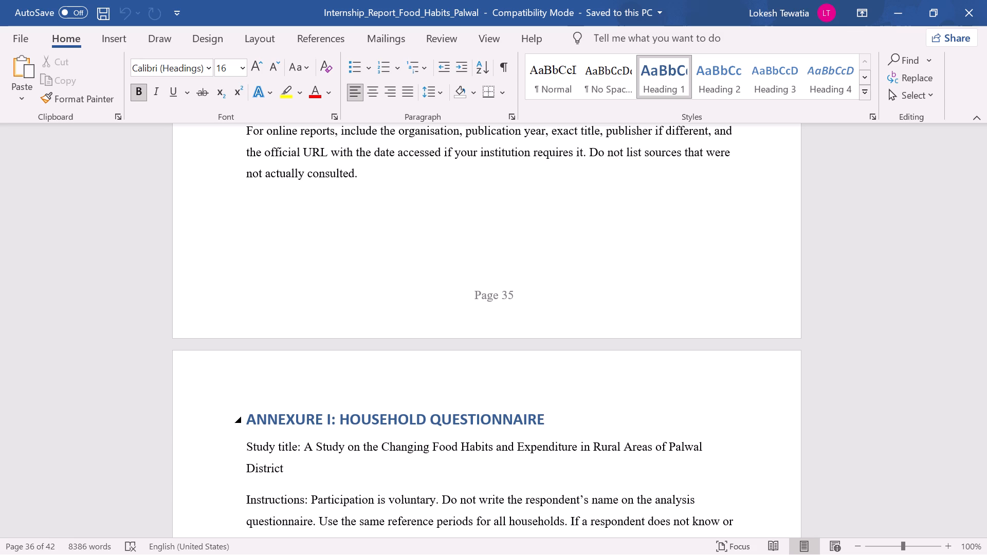
Copy the entire household questionnaire, from the ANNEXURE I heading through the response lines of Section E: Final Question.
{"action": "scroll", "coordinate": [586, 433], "scroll_direction": "down", "scroll_amount": 3}
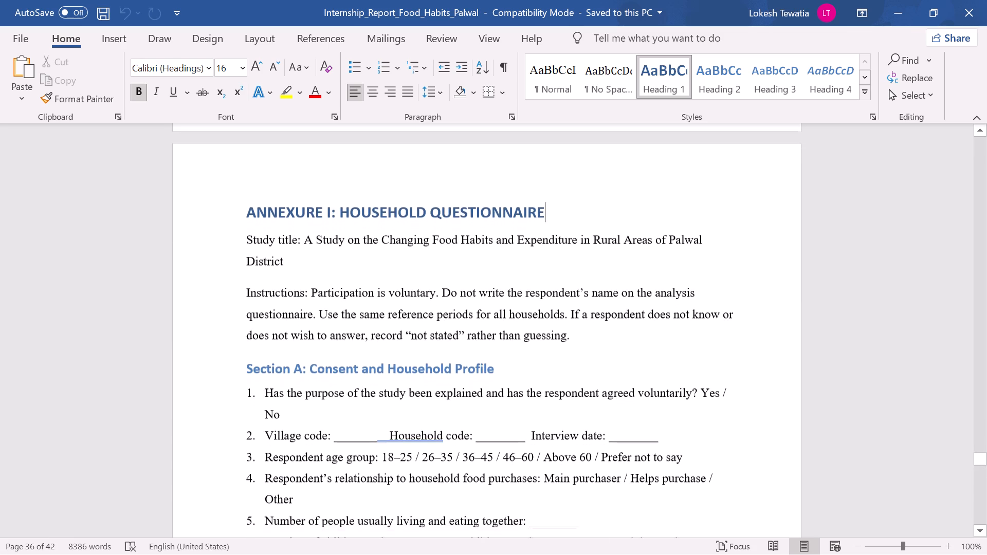
{"action": "scroll", "coordinate": [586, 433], "scroll_direction": "down", "scroll_amount": 2}
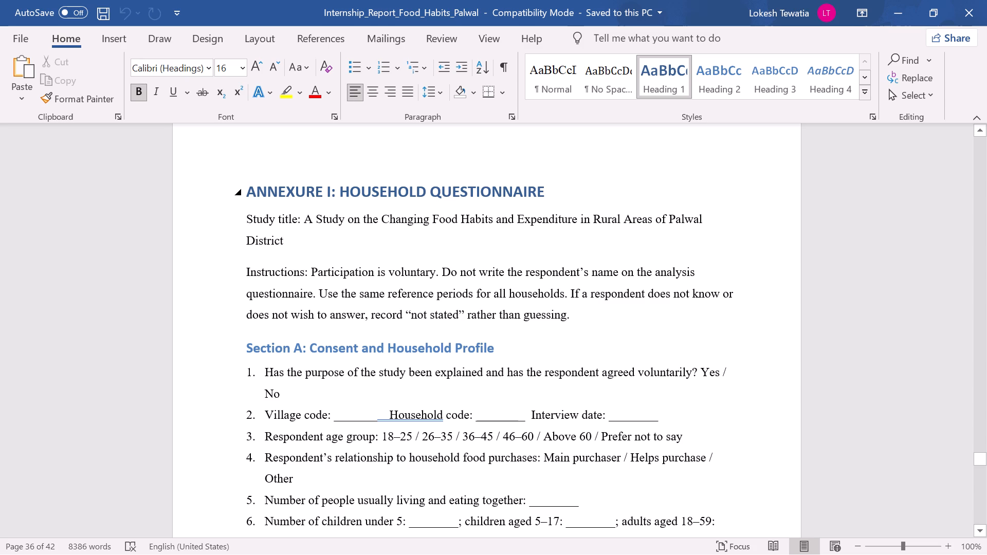
{"action": "left_click_drag", "start_coordinate": [248, 189], "coordinate": [644, 452]}
{"action": "scroll", "coordinate": [644, 452], "scroll_direction": "down", "scroll_amount": 20}
{"action": "scroll", "coordinate": [644, 452], "scroll_direction": "down", "scroll_amount": 15}
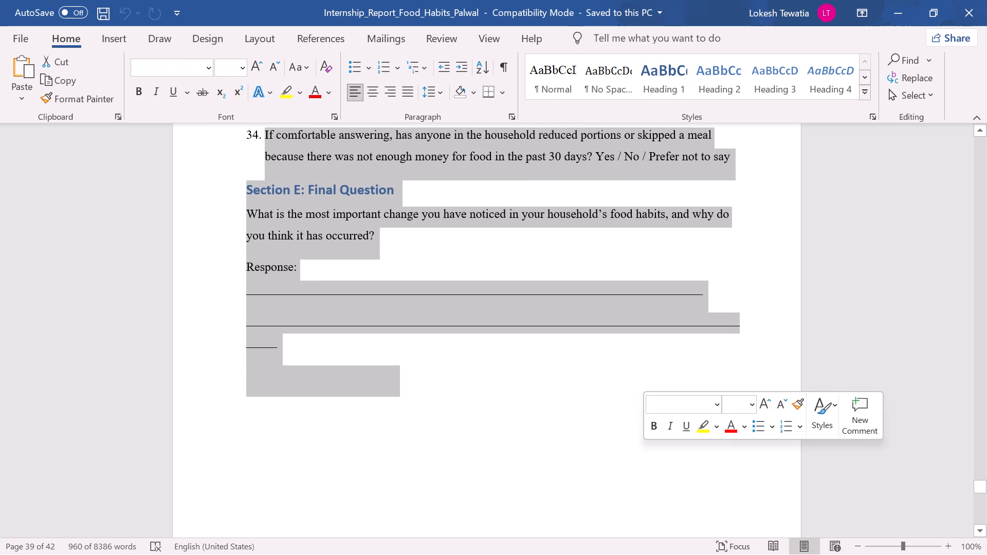
{"action": "key", "text": "ctrl+c"}
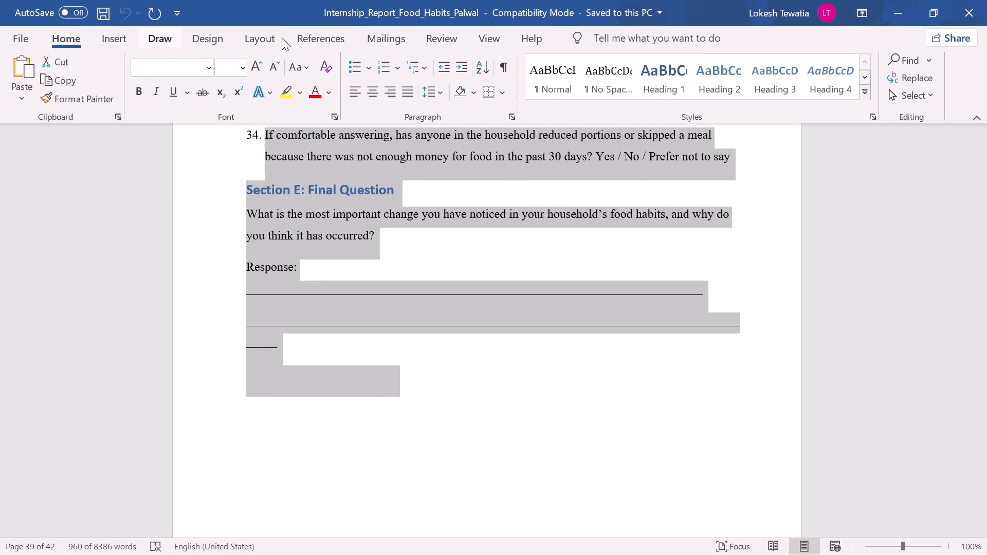
Close the internship report and the File Explorer window to return to the desktop.
{"action": "left_click", "coordinate": [985, 0]}
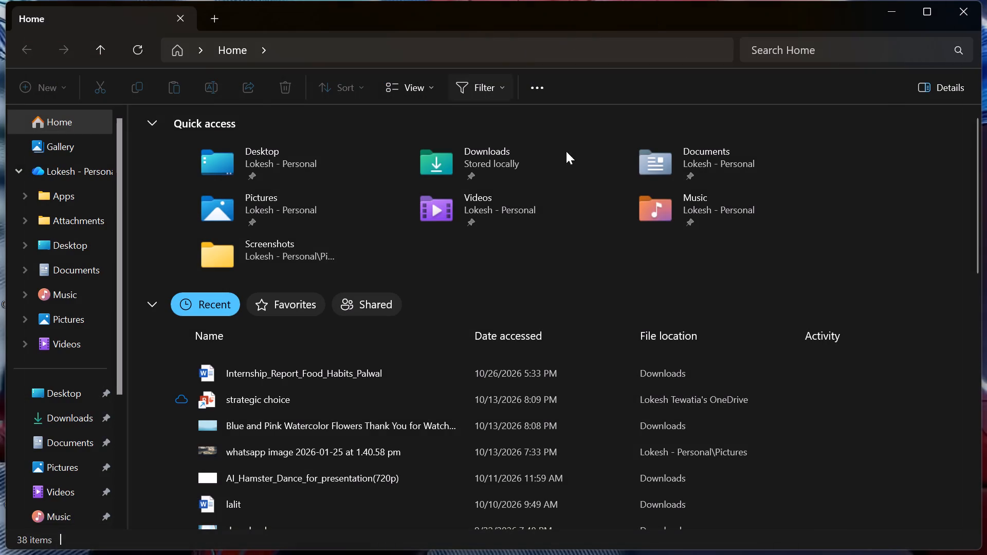
{"action": "left_click", "coordinate": [956, 1]}
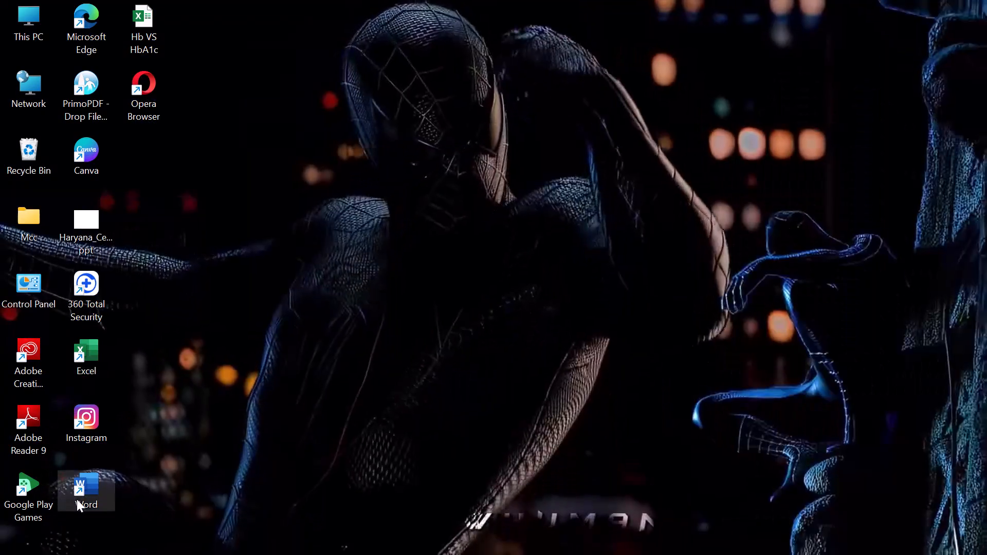
Launch Word from the desktop and create a new blank document.
{"action": "double_click", "coordinate": [80, 497]}
{"action": "double_click", "coordinate": [80, 497]}
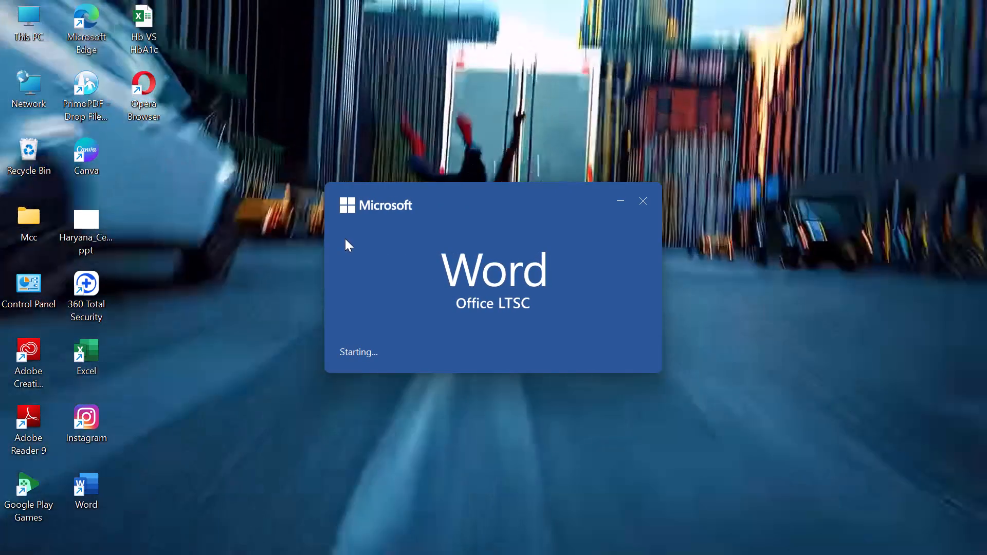
{"action": "left_click", "coordinate": [209, 173]}
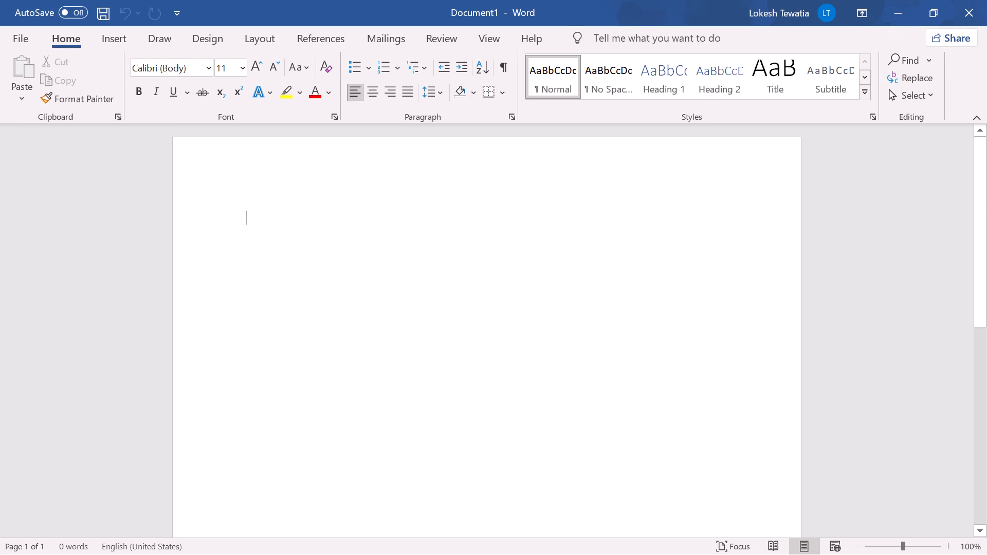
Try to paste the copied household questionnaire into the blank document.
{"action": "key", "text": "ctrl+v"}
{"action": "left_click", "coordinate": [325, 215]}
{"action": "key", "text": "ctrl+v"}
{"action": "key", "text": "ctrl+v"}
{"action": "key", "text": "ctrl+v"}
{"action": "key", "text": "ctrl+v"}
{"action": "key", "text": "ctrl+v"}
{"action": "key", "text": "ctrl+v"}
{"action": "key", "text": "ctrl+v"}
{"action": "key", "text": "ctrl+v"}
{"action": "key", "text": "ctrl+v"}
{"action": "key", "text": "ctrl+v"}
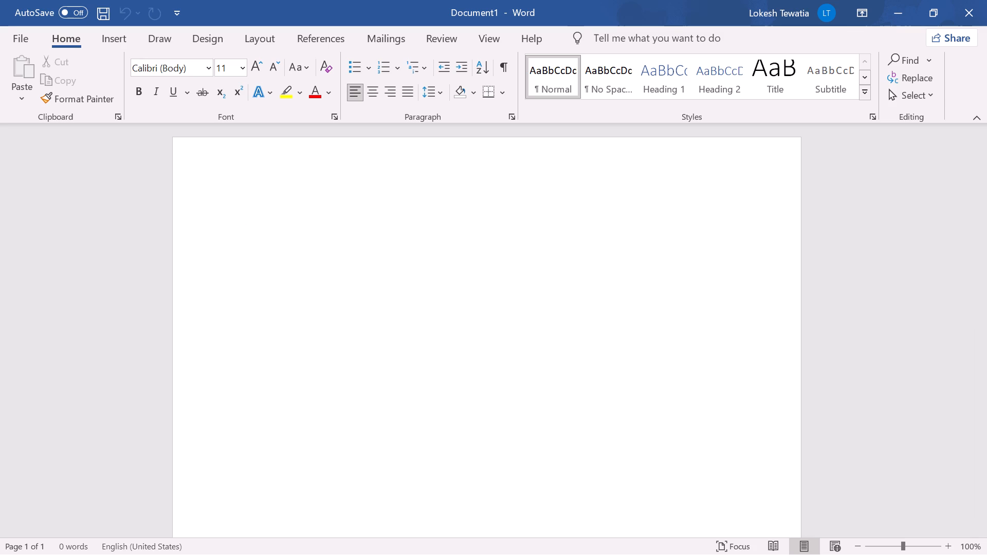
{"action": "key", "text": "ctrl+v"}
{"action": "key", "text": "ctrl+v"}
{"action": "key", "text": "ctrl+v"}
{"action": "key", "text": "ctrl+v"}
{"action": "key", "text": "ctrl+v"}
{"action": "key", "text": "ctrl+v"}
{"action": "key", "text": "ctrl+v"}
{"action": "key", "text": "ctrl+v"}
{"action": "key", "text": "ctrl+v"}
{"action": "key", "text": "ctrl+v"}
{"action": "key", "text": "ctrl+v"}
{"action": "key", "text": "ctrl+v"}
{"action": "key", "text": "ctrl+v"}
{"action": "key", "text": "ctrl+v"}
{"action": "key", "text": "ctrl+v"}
Close the blank Word document to return to the desktop.
{"action": "left_click", "coordinate": [984, 1]}
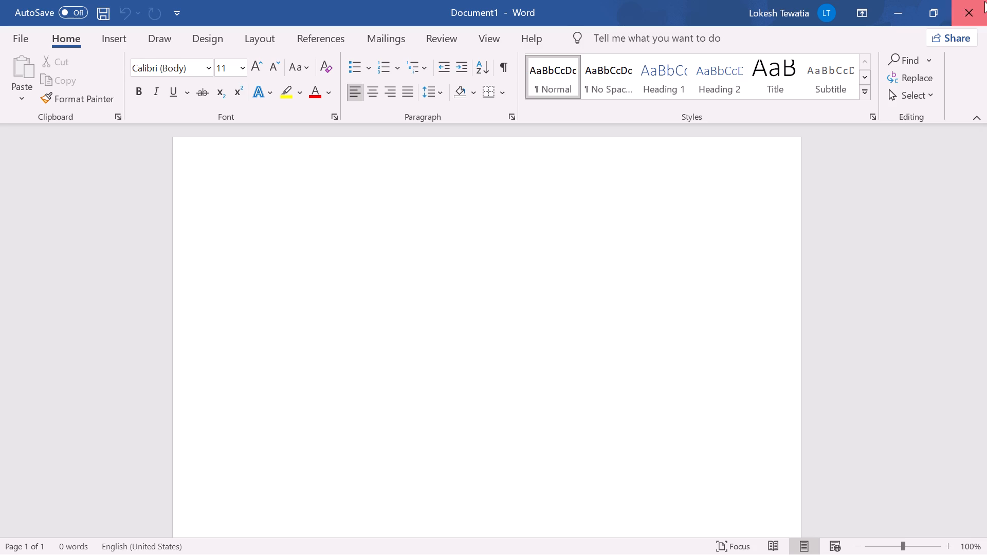
{"action": "left_click", "coordinate": [968, 1]}
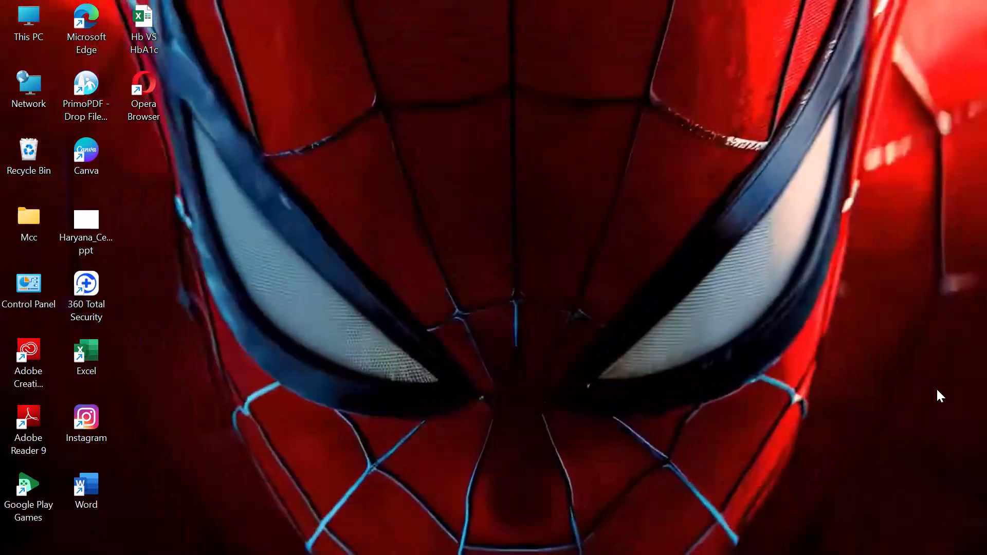
{"action": "left_click", "coordinate": [662, 548]}
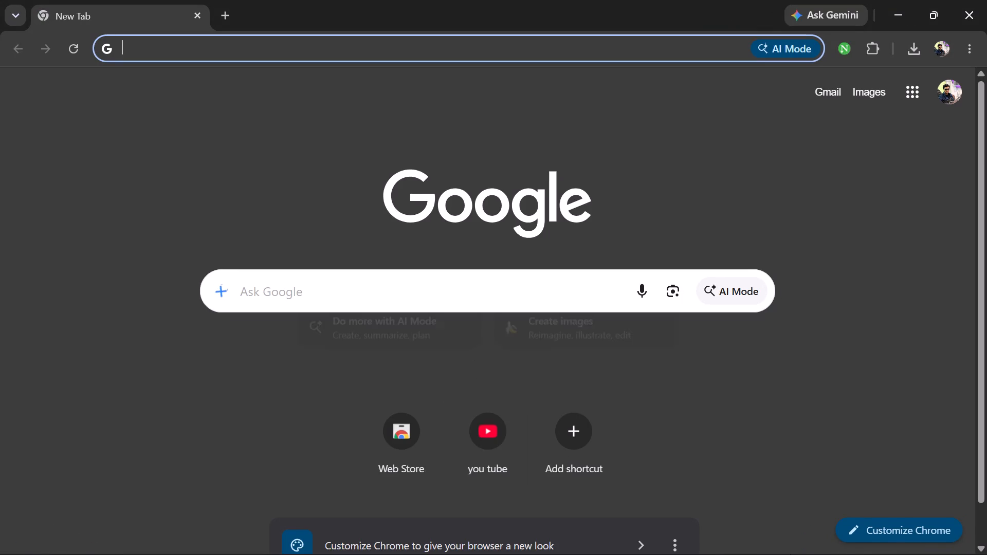
{"action": "left_click", "coordinate": [694, 531]}
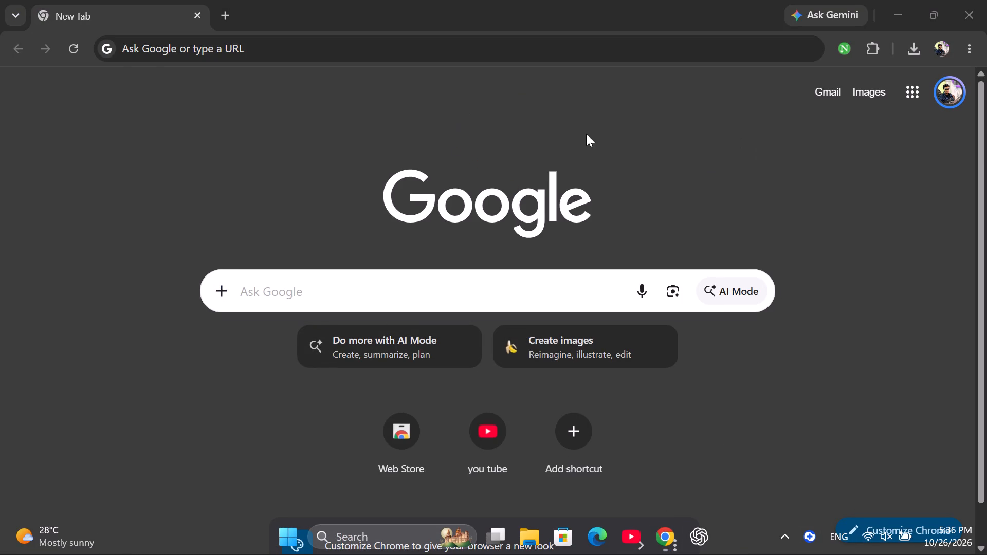
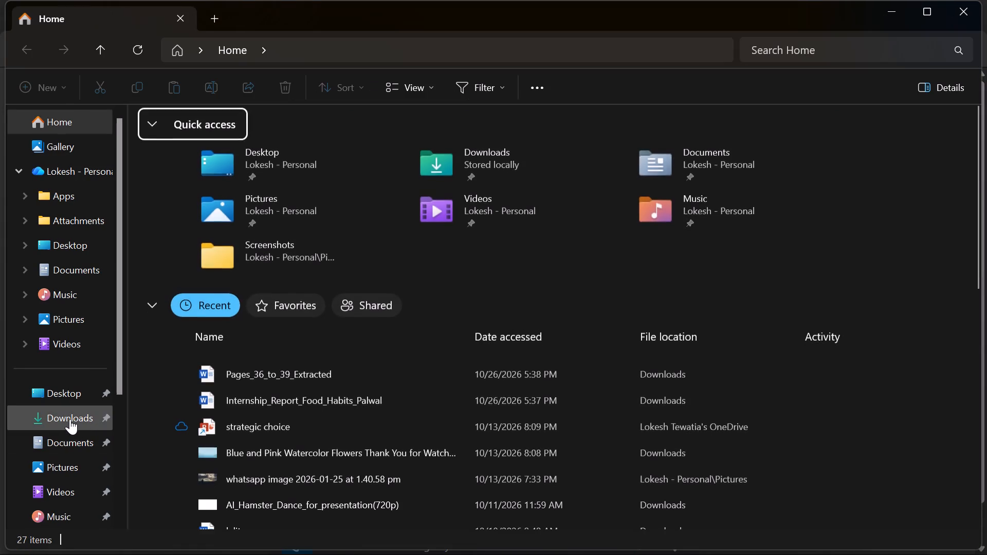
{"action": "left_click", "coordinate": [69, 419]}
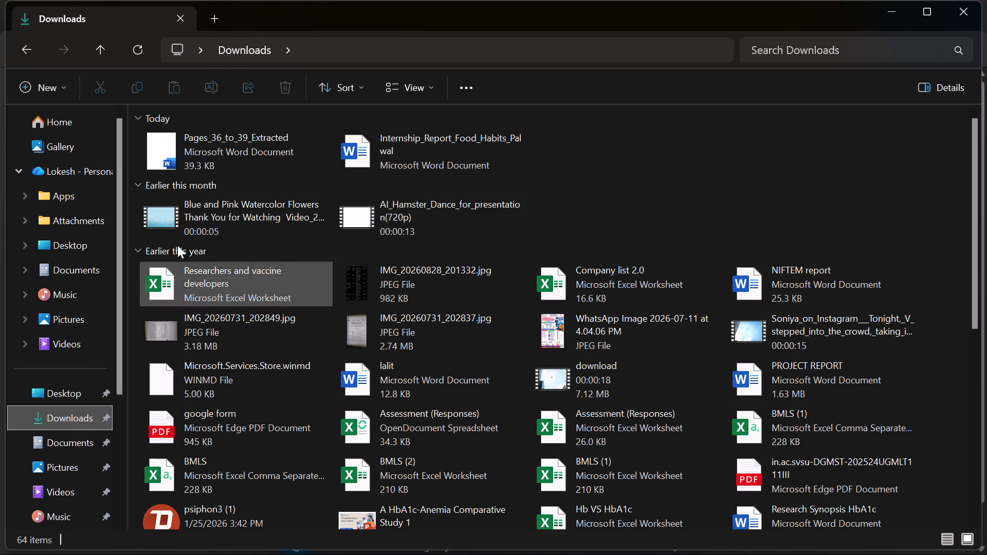
{"action": "left_click", "coordinate": [216, 162]}
{"action": "double_click", "coordinate": [216, 162]}
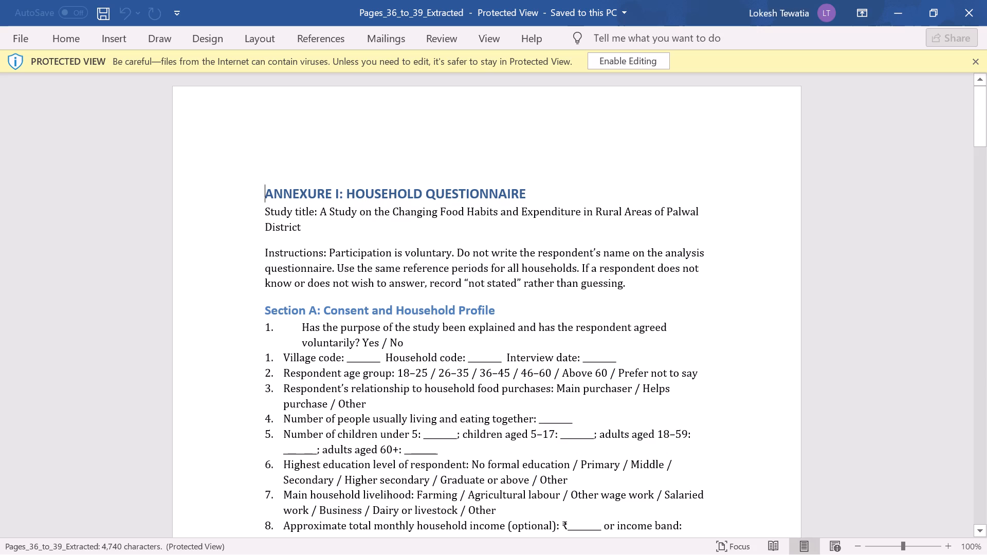
Read through the extracted household questionnaire from Section A to Section E, checking its questions and the food expenditure table.
{"action": "scroll", "coordinate": [461, 312], "scroll_direction": "down", "scroll_amount": 6}
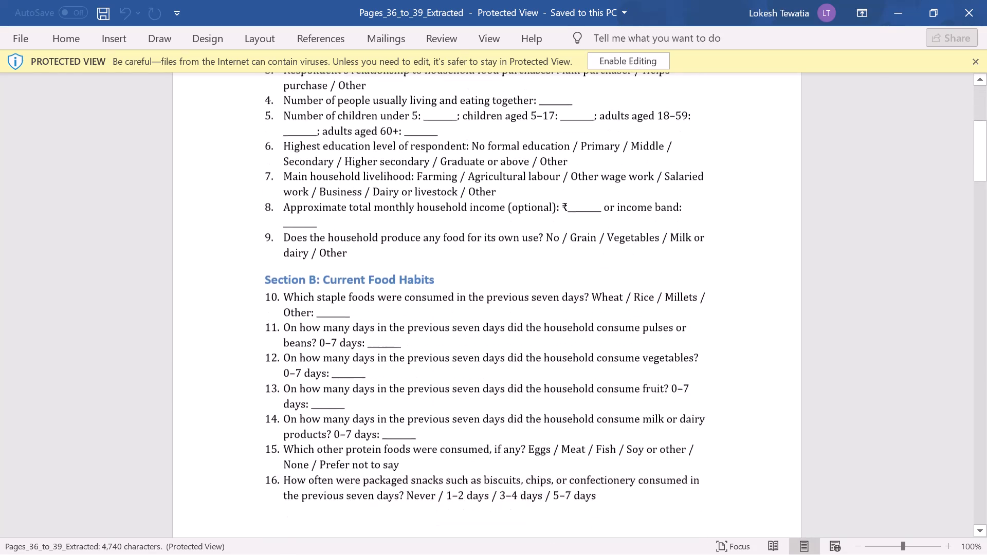
{"action": "scroll", "coordinate": [461, 312], "scroll_direction": "down", "scroll_amount": 10}
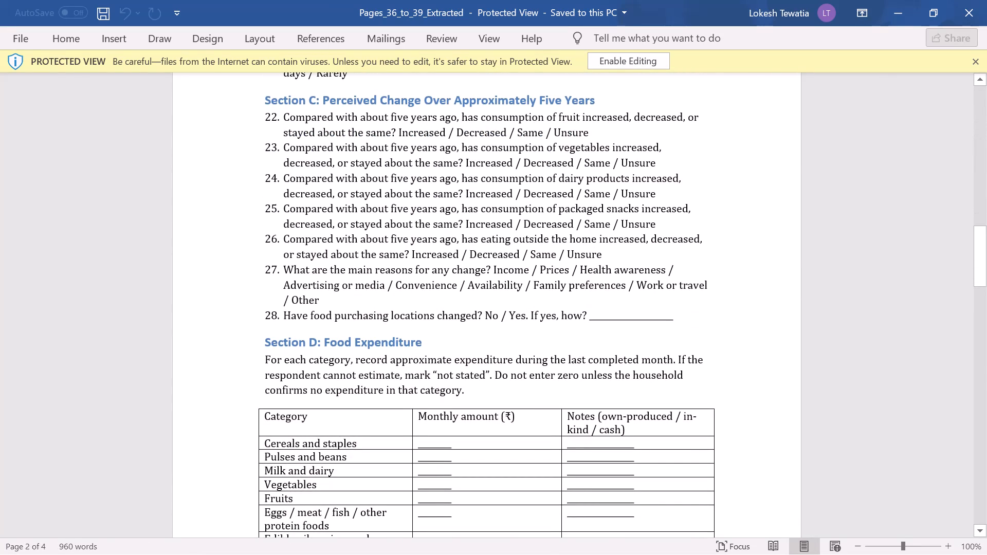
{"action": "scroll", "coordinate": [461, 312], "scroll_direction": "down", "scroll_amount": 1}
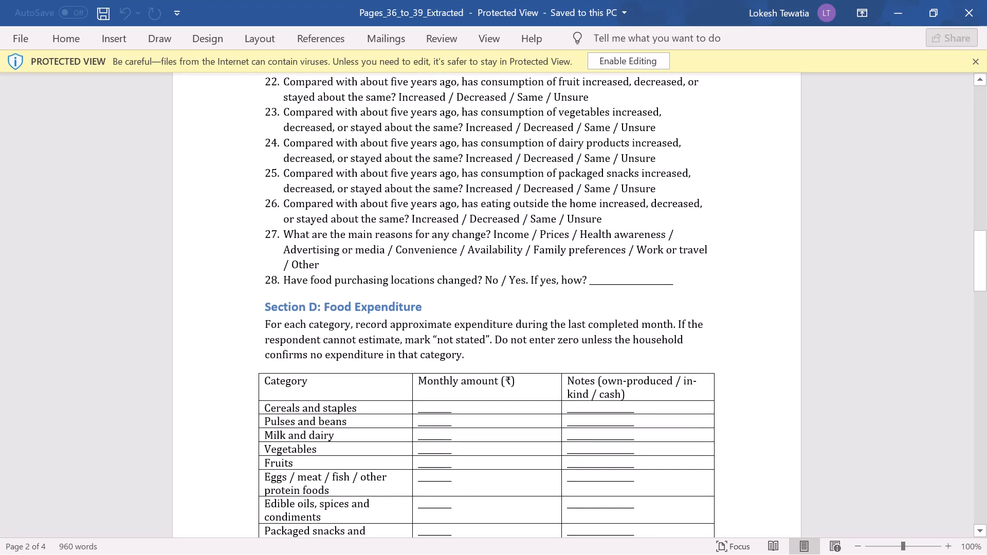
{"action": "scroll", "coordinate": [461, 312], "scroll_direction": "down", "scroll_amount": 3}
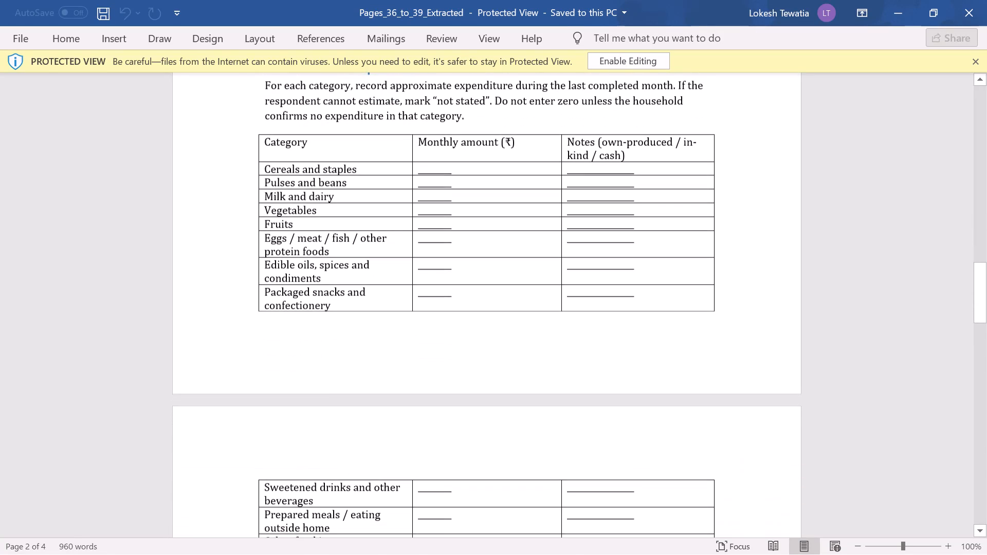
{"action": "scroll", "coordinate": [461, 312], "scroll_direction": "down", "scroll_amount": 4}
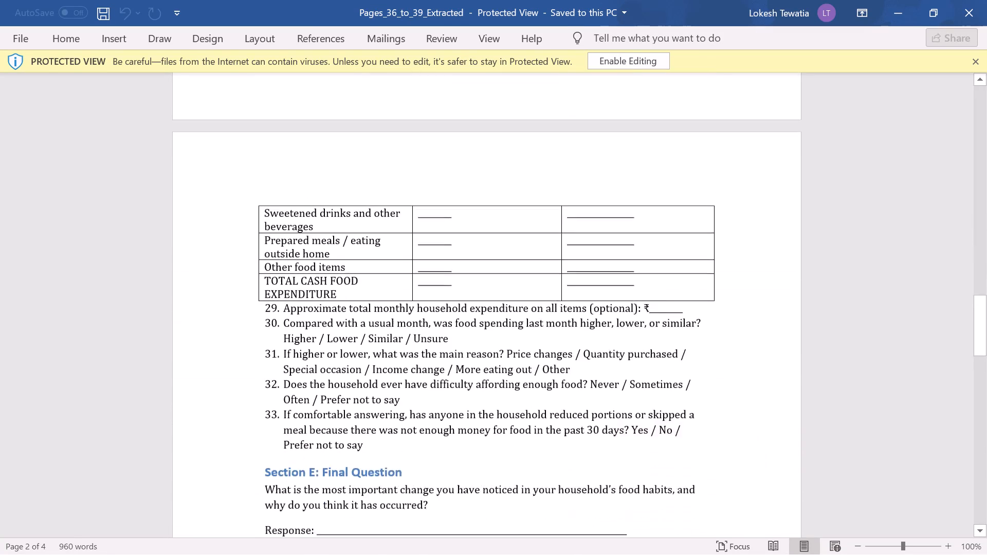
{"action": "scroll", "coordinate": [461, 312], "scroll_direction": "down", "scroll_amount": 2}
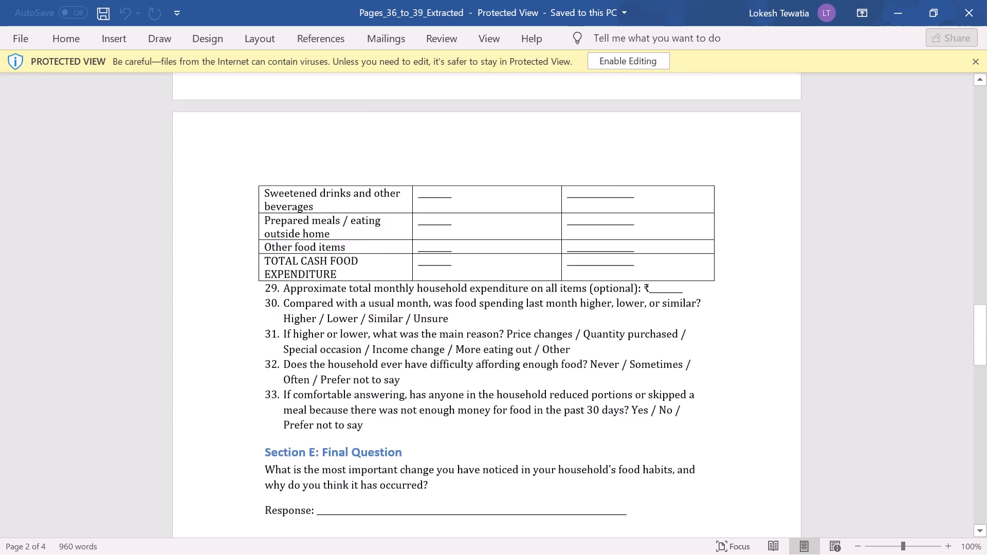
{"action": "scroll", "coordinate": [461, 312], "scroll_direction": "up", "scroll_amount": 3}
{"action": "scroll", "coordinate": [461, 312], "scroll_direction": "down", "scroll_amount": 2}
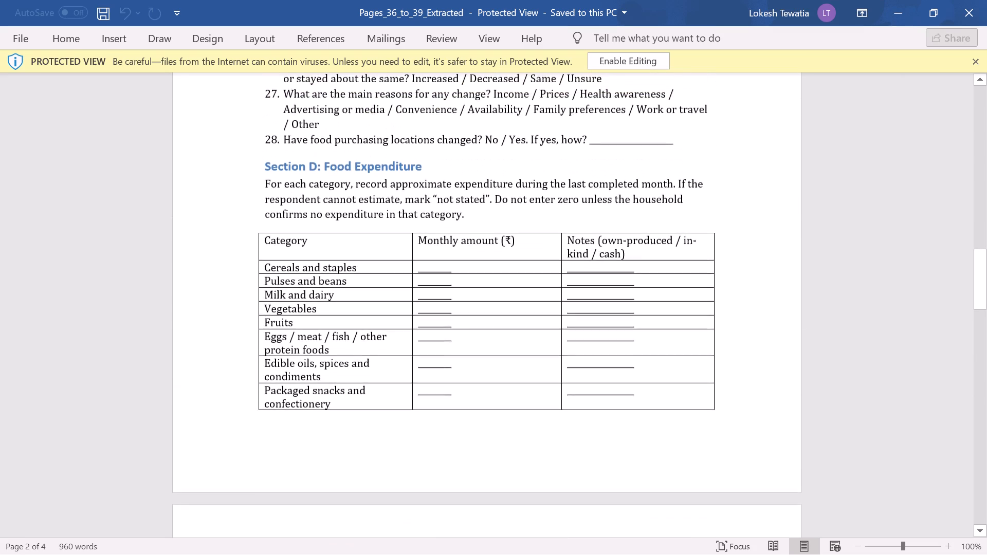
{"action": "scroll", "coordinate": [461, 312], "scroll_direction": "down", "scroll_amount": 1}
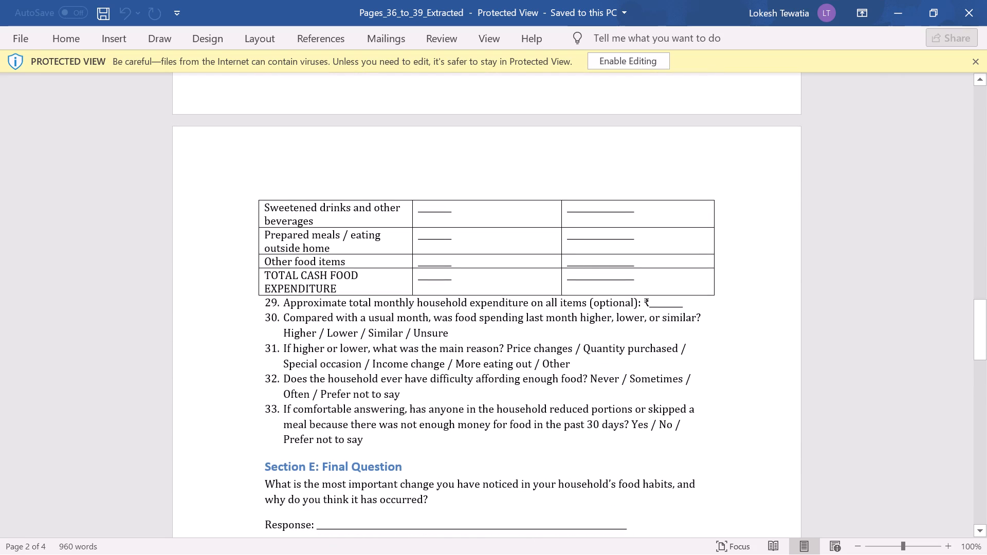
Enable editing for the protected Pages_36_to_39_Extracted document.
{"action": "left_click", "coordinate": [647, 58]}
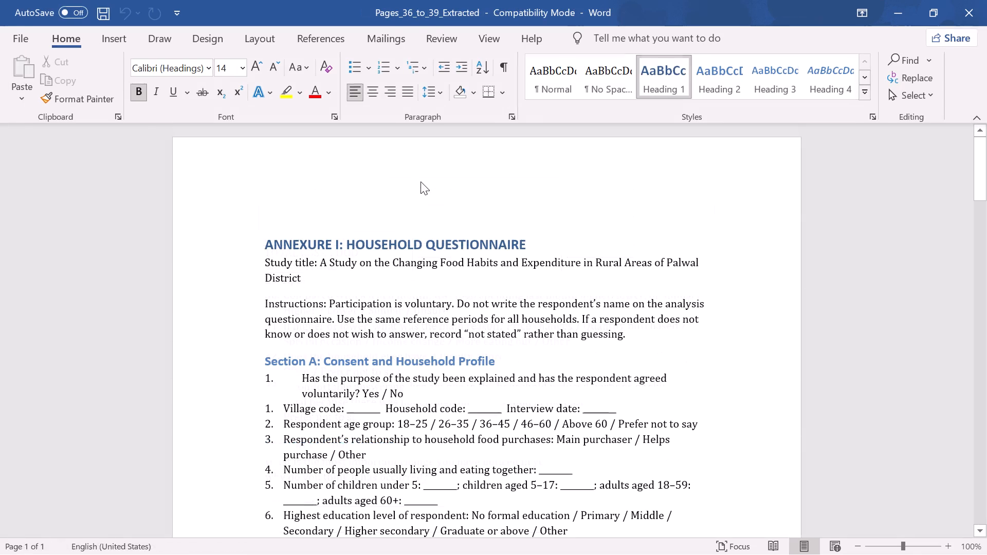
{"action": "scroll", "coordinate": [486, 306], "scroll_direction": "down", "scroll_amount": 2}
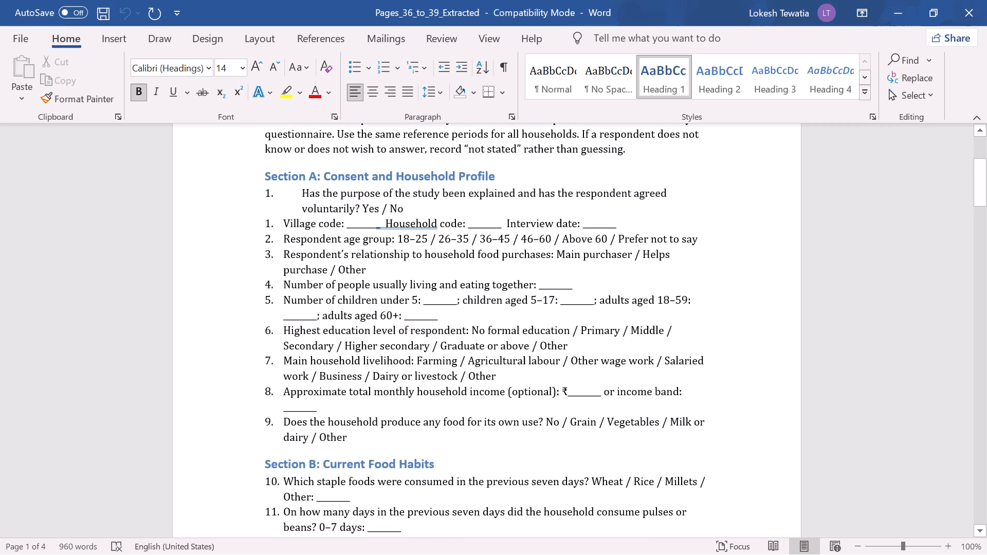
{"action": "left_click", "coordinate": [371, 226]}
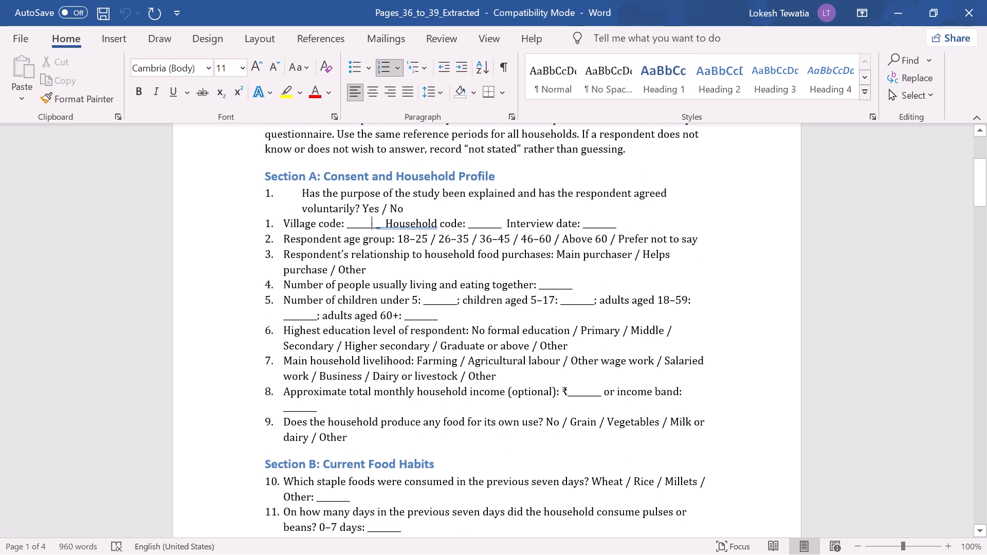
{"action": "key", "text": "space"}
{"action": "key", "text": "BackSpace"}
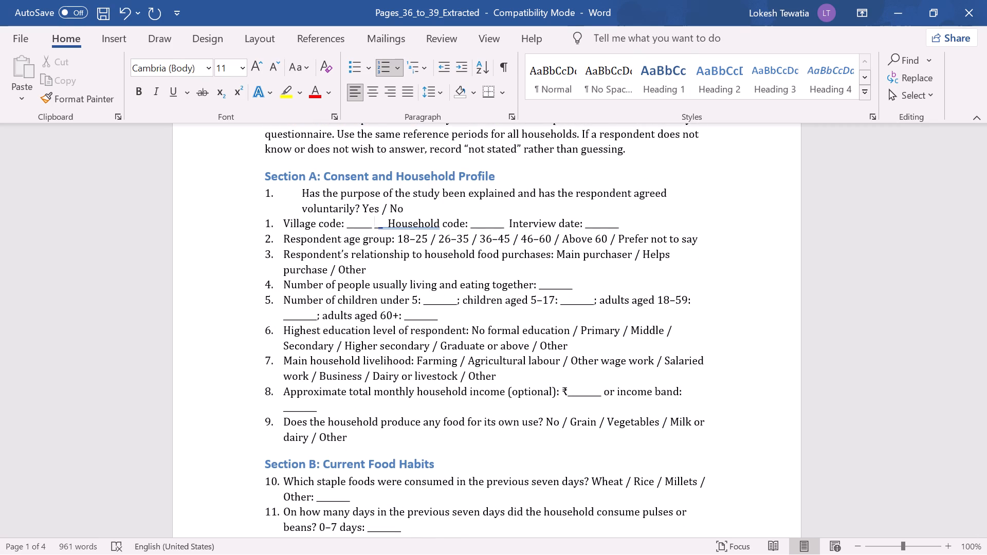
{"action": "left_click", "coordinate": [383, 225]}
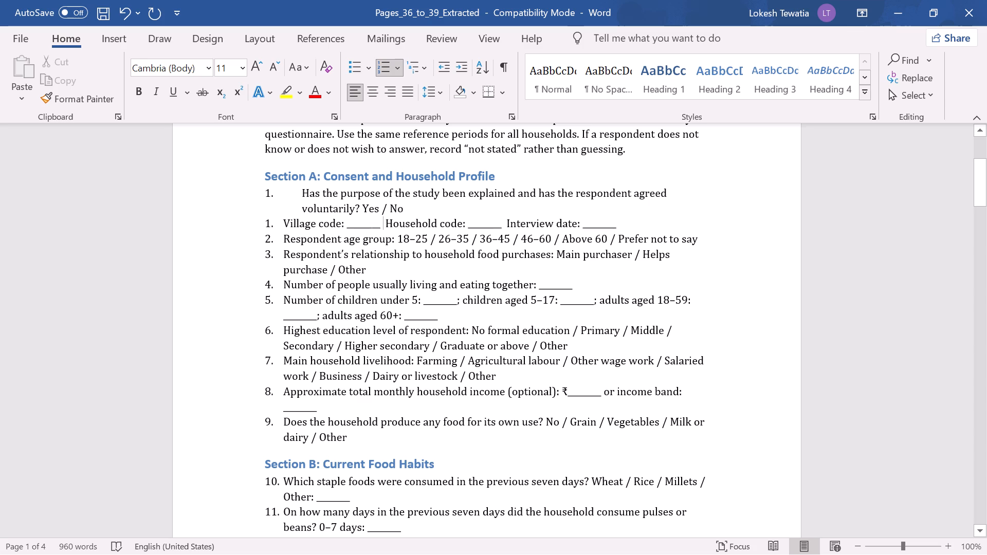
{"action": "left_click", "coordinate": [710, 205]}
Review the editable questionnaire from its Annexure I heading through to the Section D food expenditure table.
{"action": "scroll", "coordinate": [710, 205], "scroll_direction": "up", "scroll_amount": 1}
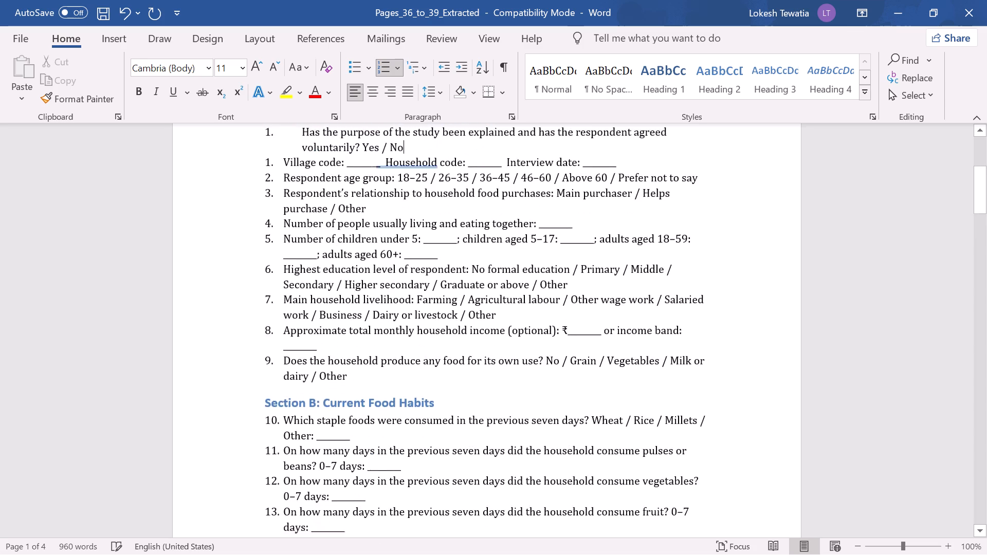
{"action": "scroll", "coordinate": [710, 205], "scroll_direction": "up", "scroll_amount": 4}
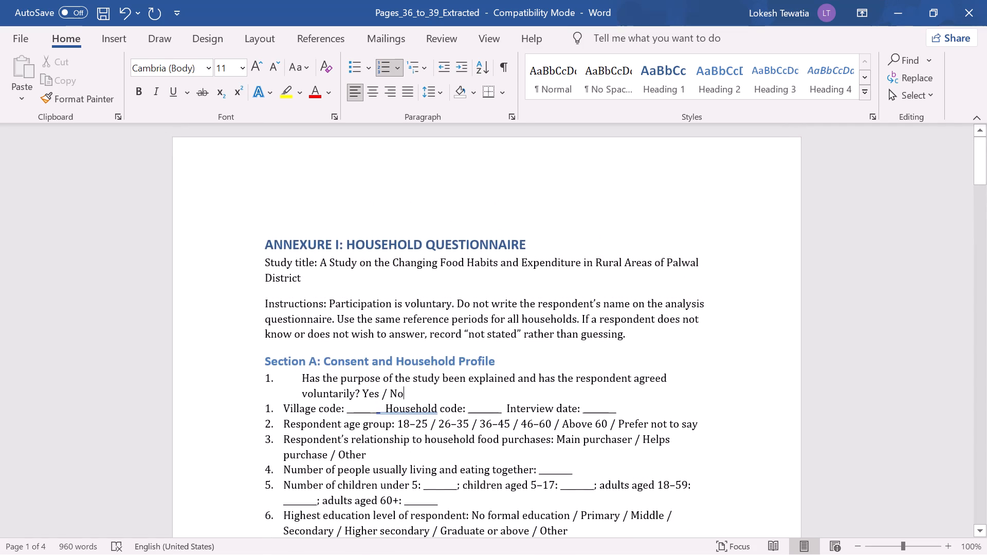
{"action": "scroll", "coordinate": [710, 205], "scroll_direction": "up", "scroll_amount": 2}
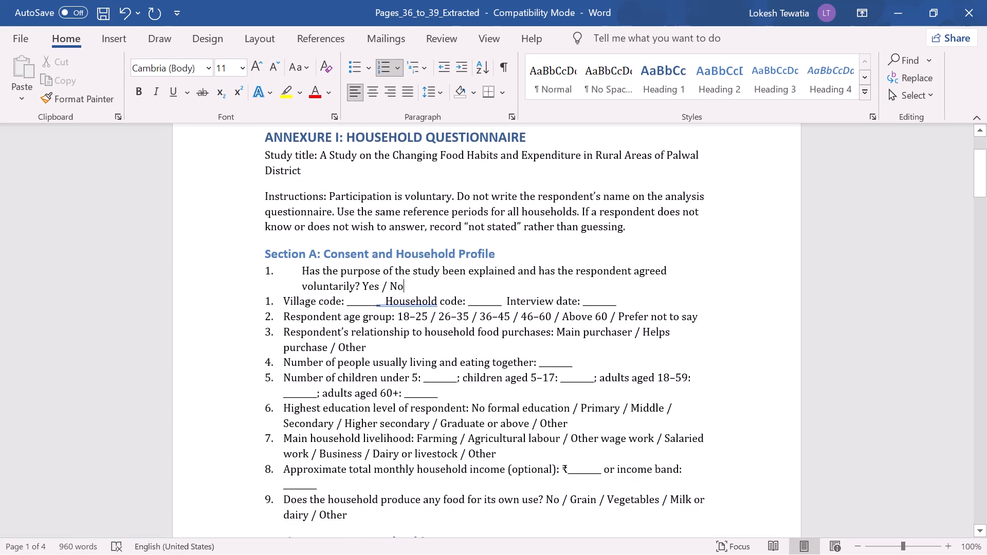
{"action": "scroll", "coordinate": [710, 205], "scroll_direction": "up", "scroll_amount": 1}
{"action": "scroll", "coordinate": [710, 205], "scroll_direction": "down", "scroll_amount": 5}
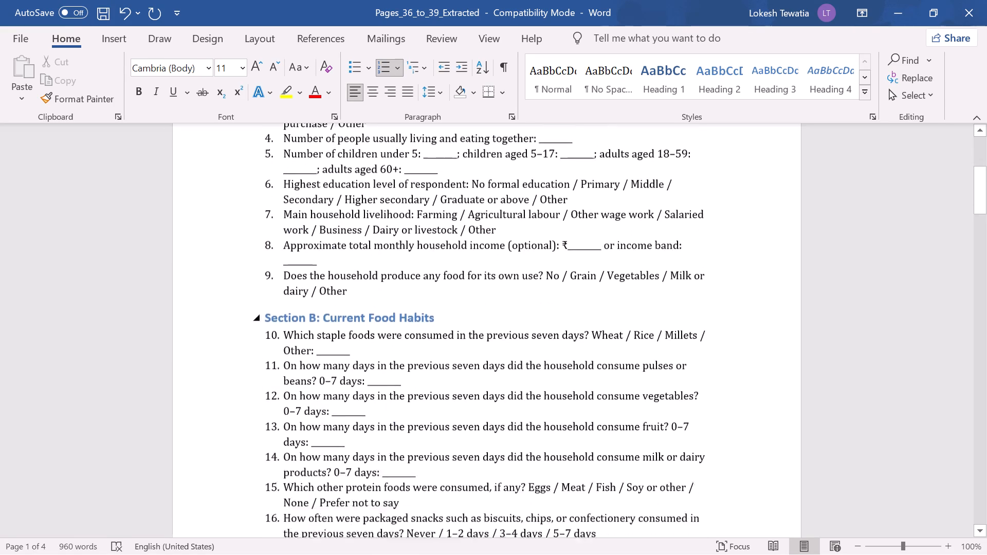
{"action": "scroll", "coordinate": [710, 205], "scroll_direction": "down", "scroll_amount": 15}
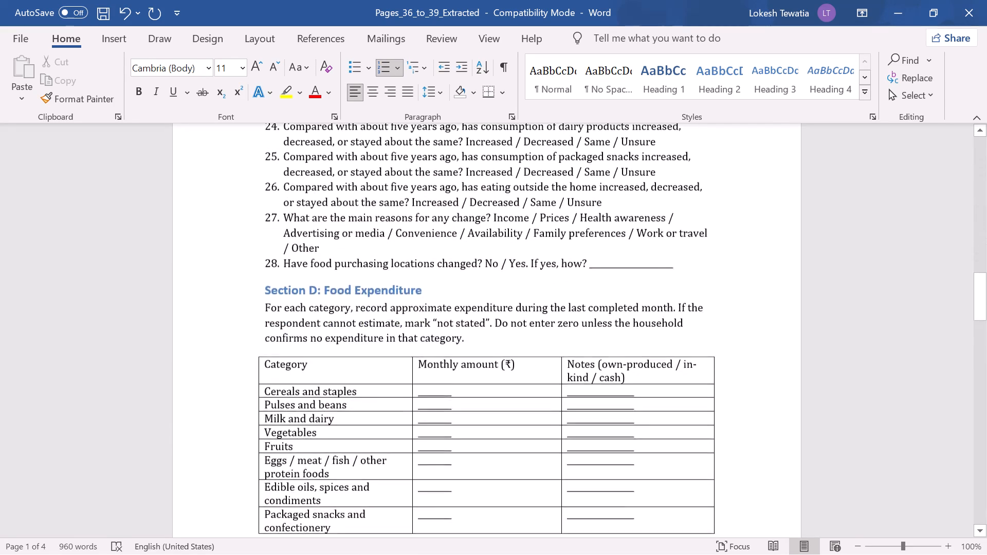
{"action": "scroll", "coordinate": [710, 205], "scroll_direction": "down", "scroll_amount": 1}
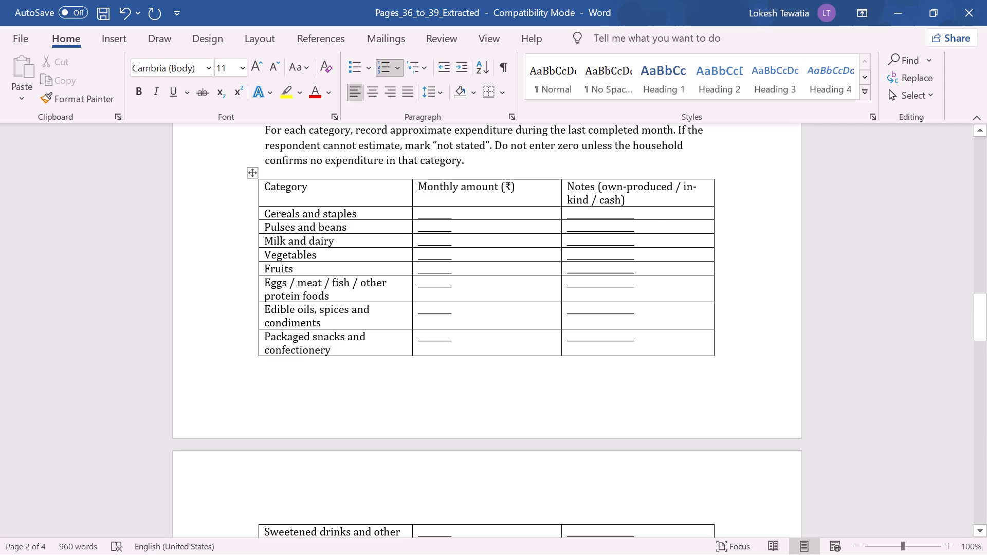
Set the font of the entire document, including the tables, to Times New Roman.
{"action": "key", "text": "ctrl+a"}
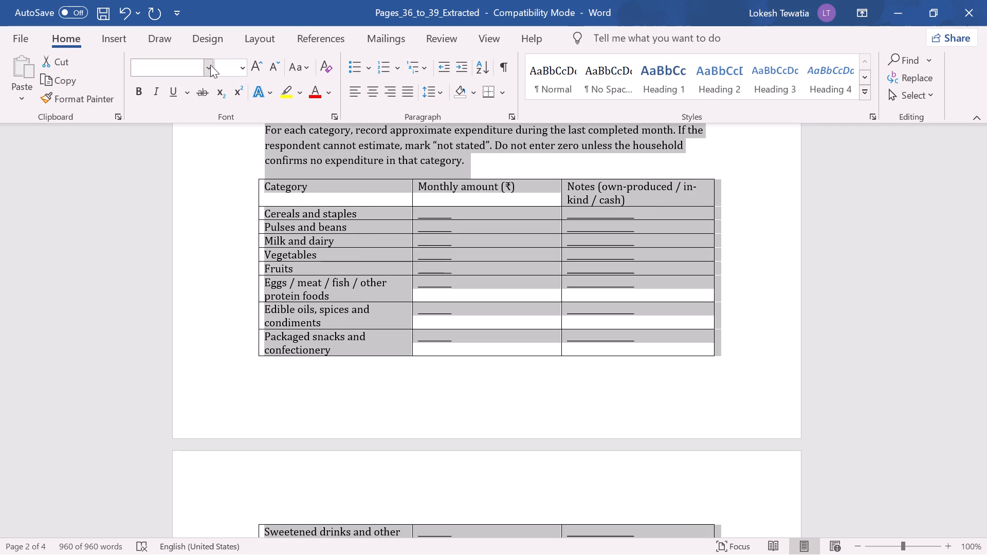
{"action": "left_click", "coordinate": [209, 65]}
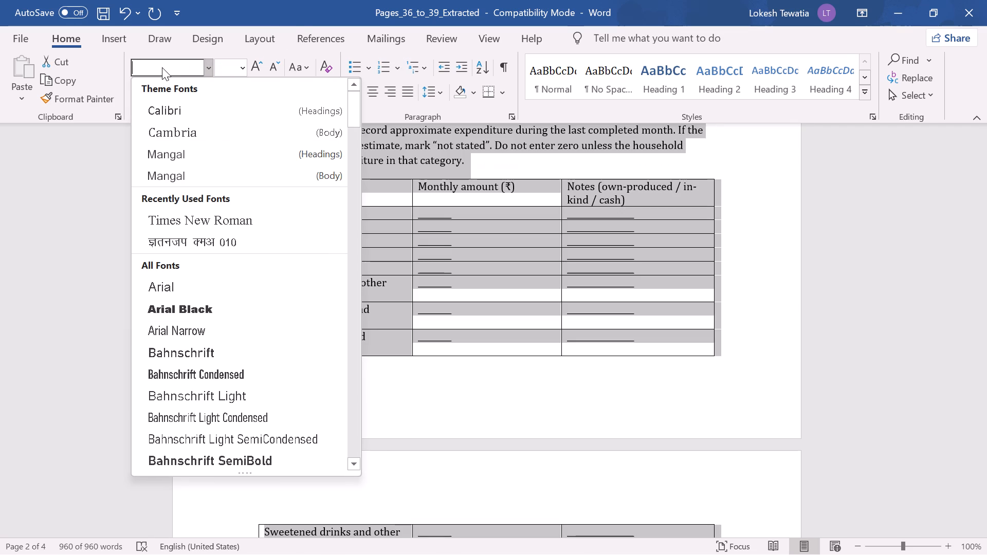
{"action": "type", "text": "times"}
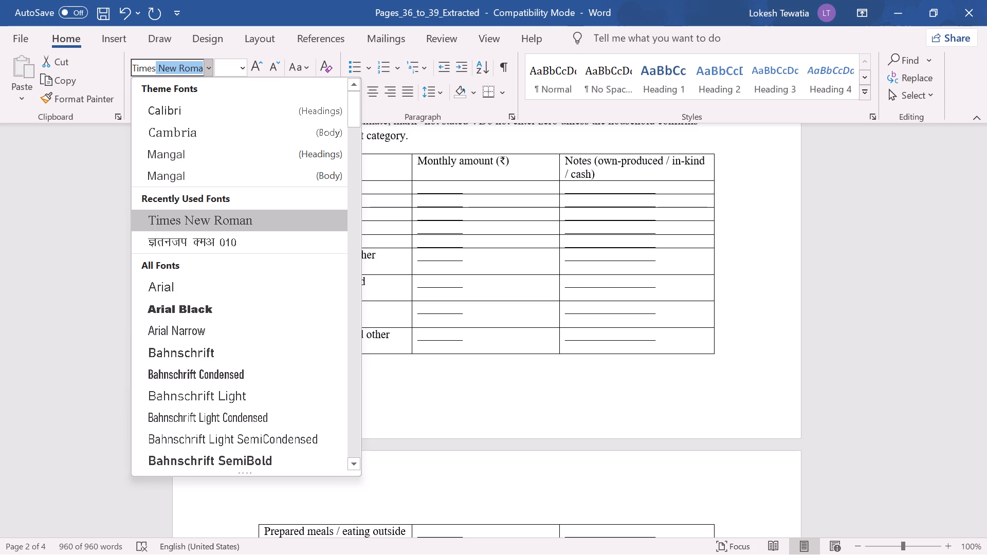
{"action": "left_click", "coordinate": [221, 218]}
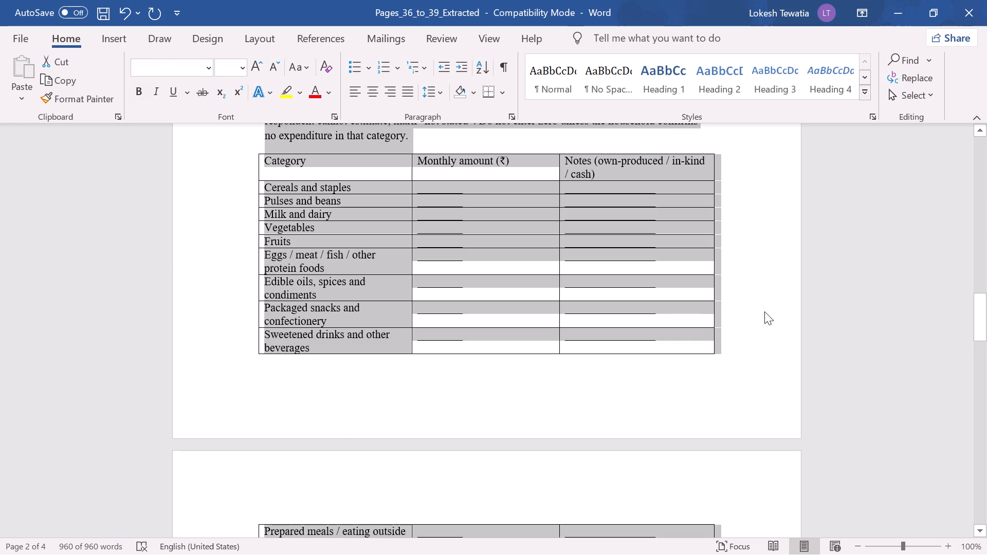
{"action": "left_click", "coordinate": [764, 311]}
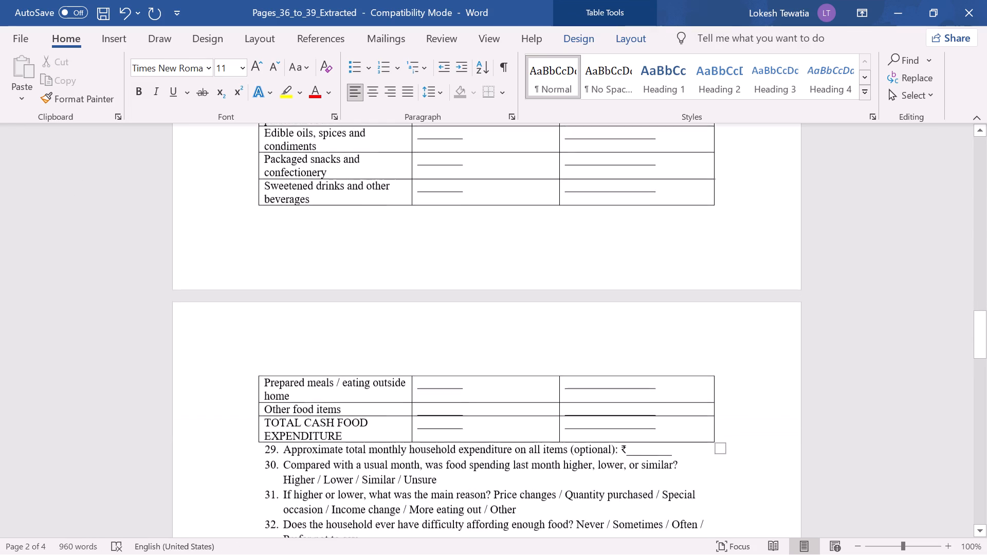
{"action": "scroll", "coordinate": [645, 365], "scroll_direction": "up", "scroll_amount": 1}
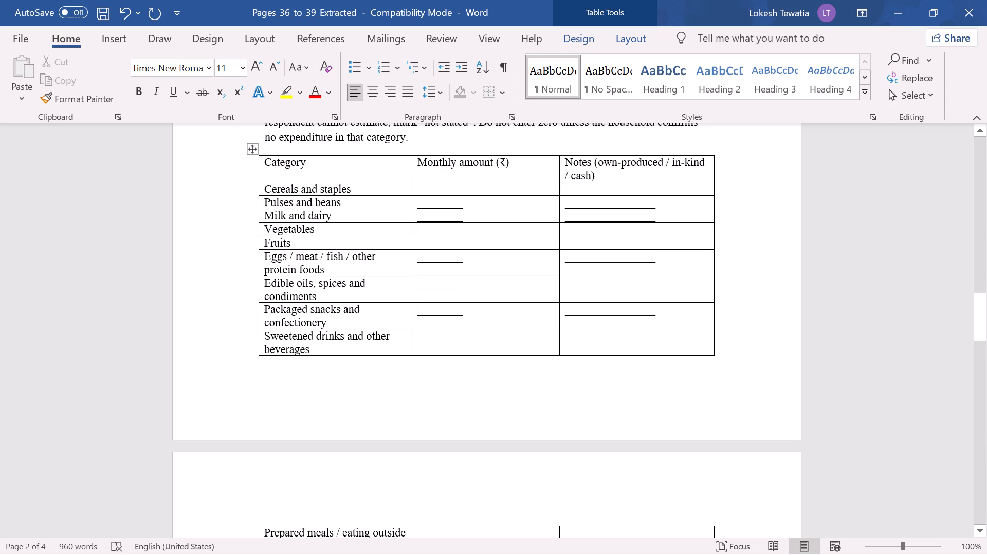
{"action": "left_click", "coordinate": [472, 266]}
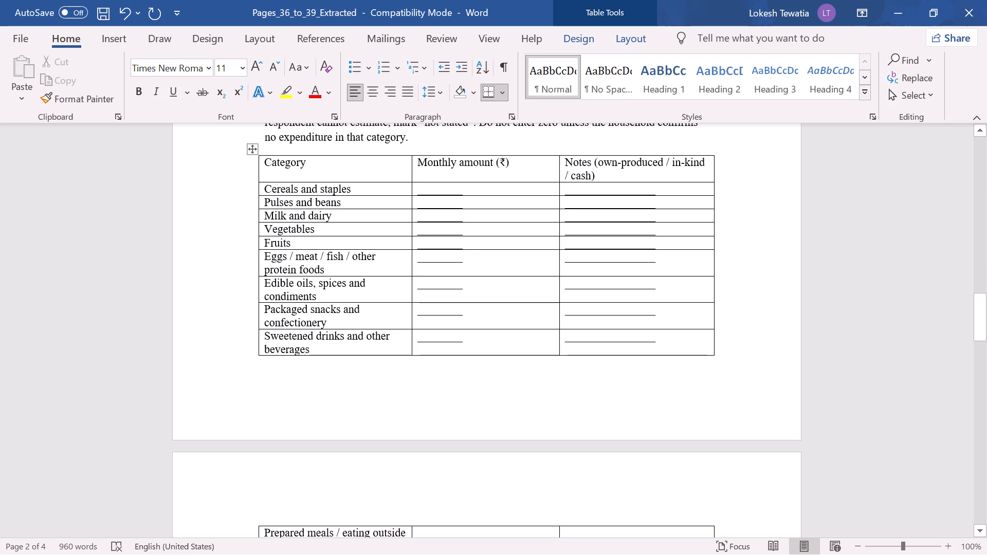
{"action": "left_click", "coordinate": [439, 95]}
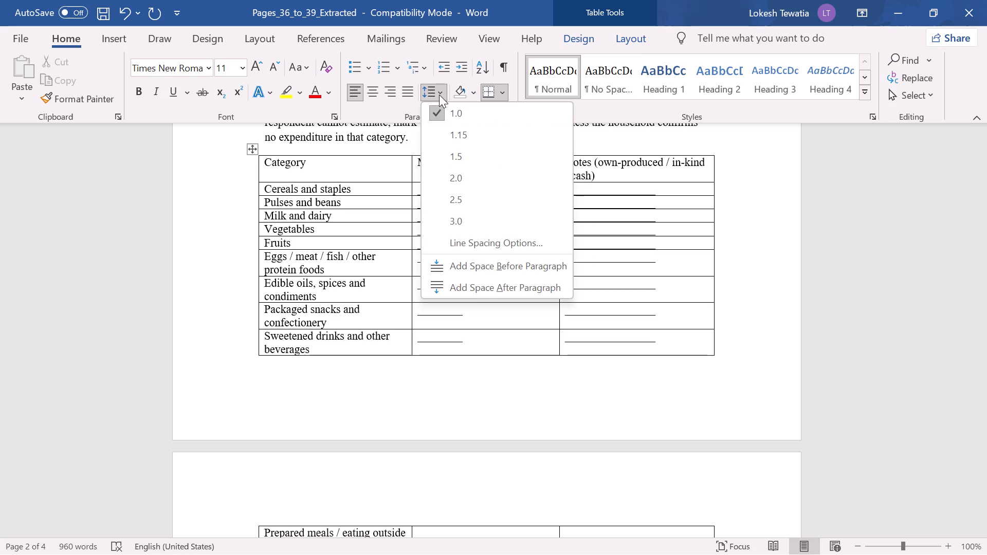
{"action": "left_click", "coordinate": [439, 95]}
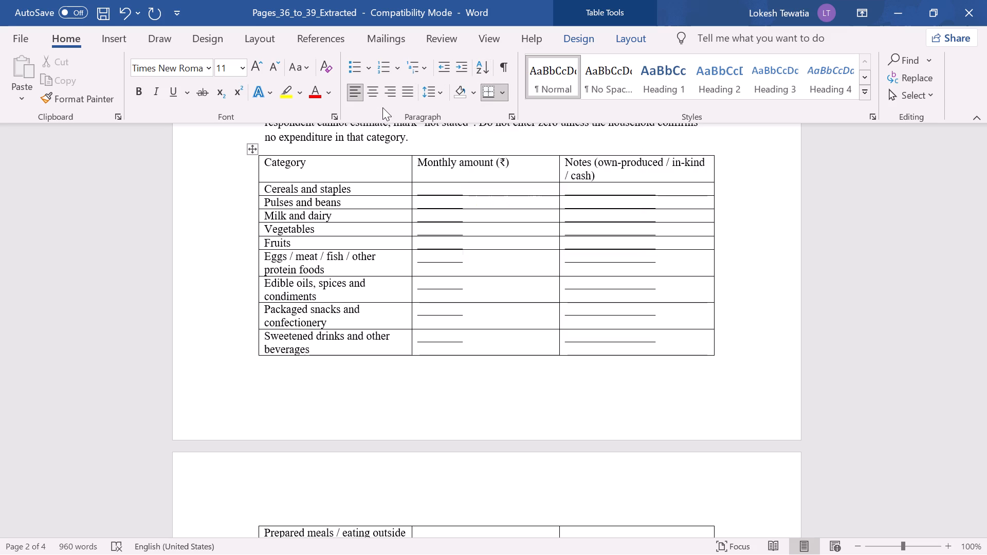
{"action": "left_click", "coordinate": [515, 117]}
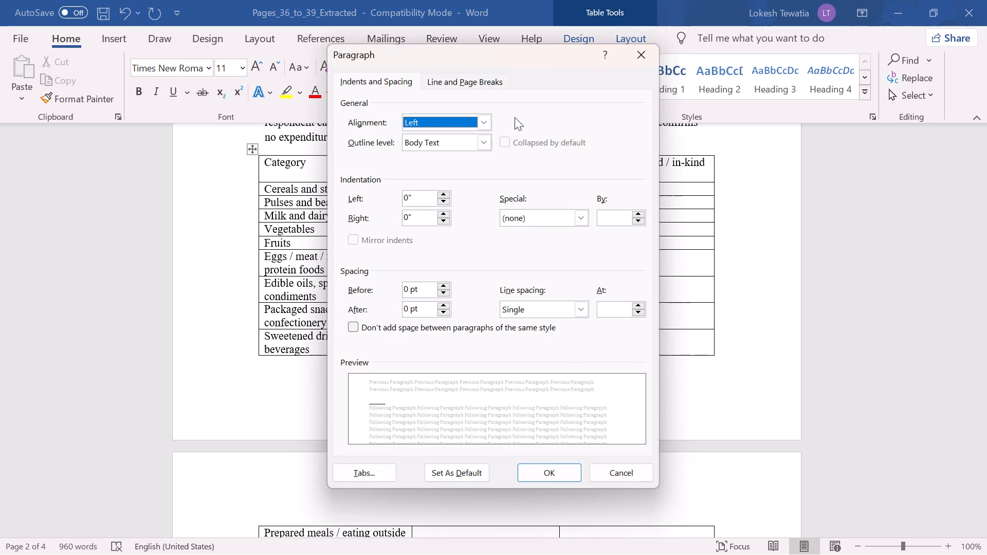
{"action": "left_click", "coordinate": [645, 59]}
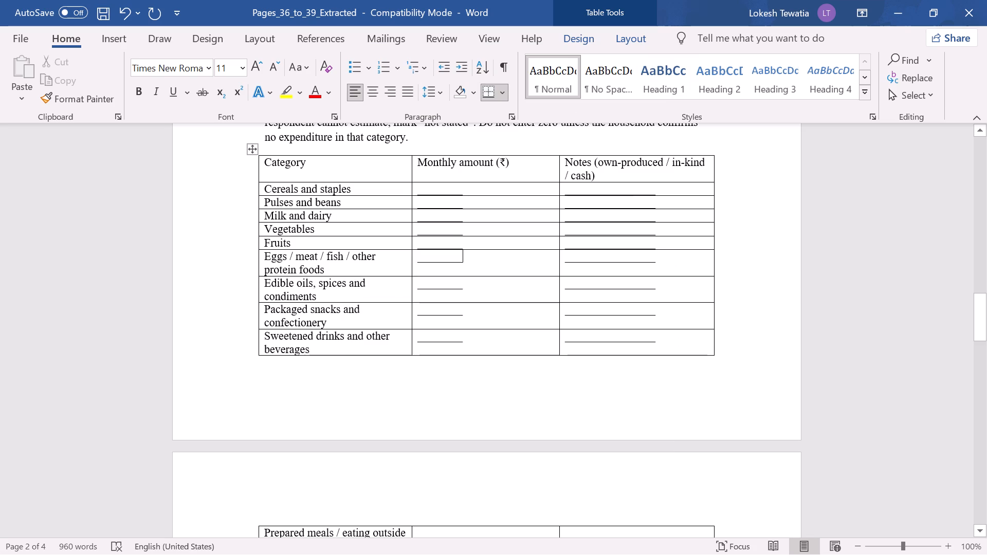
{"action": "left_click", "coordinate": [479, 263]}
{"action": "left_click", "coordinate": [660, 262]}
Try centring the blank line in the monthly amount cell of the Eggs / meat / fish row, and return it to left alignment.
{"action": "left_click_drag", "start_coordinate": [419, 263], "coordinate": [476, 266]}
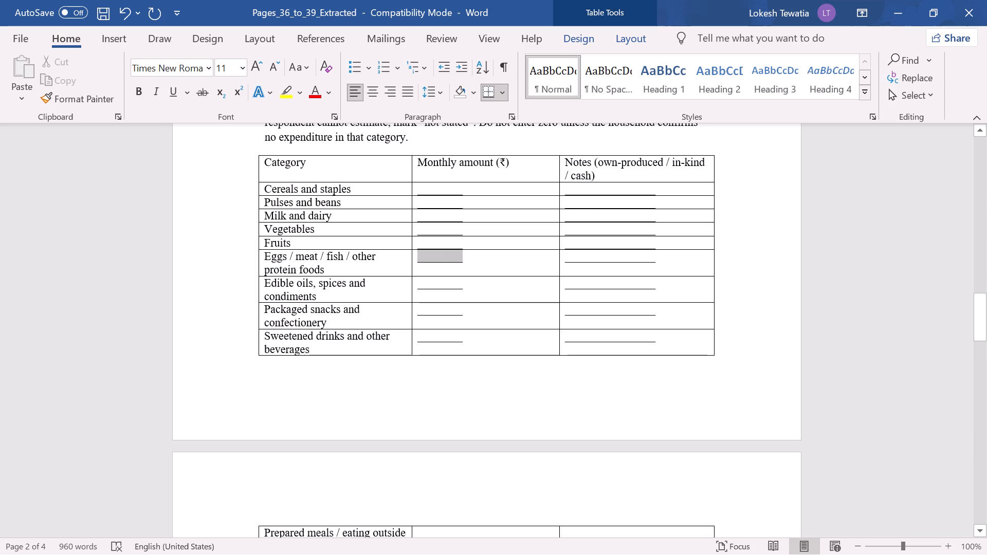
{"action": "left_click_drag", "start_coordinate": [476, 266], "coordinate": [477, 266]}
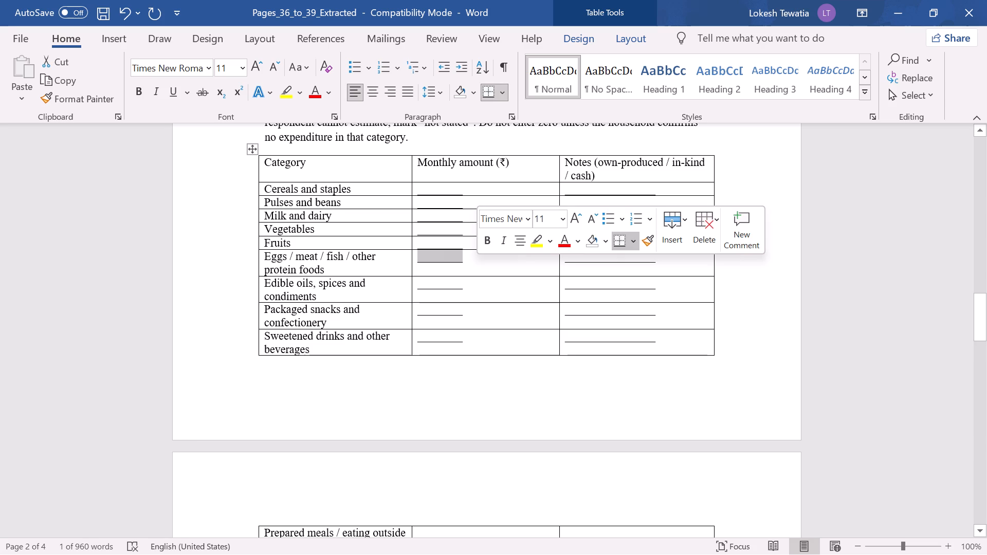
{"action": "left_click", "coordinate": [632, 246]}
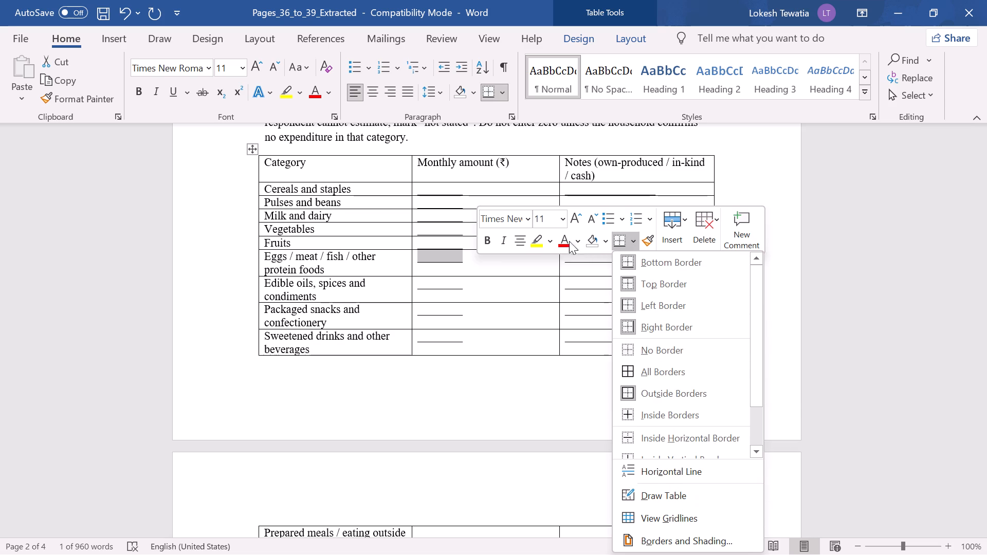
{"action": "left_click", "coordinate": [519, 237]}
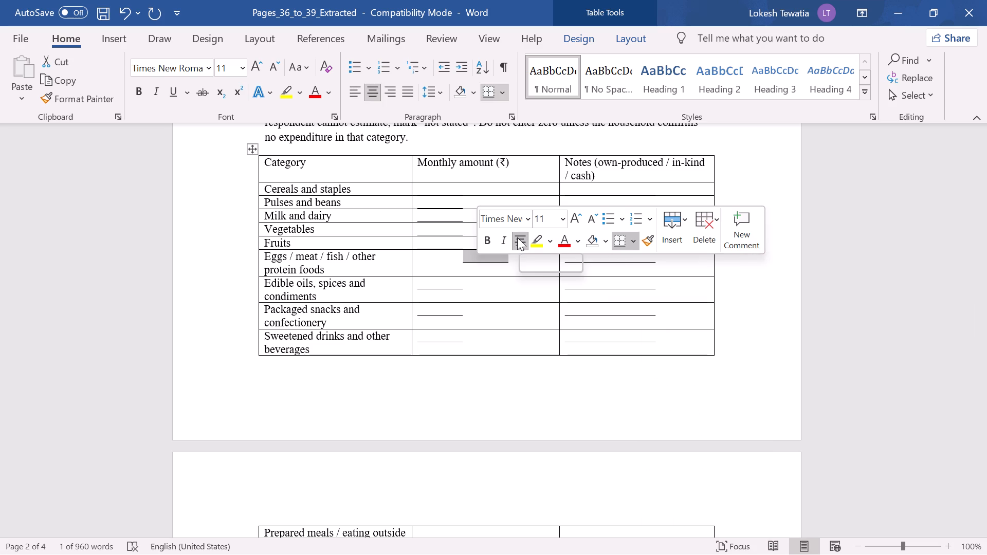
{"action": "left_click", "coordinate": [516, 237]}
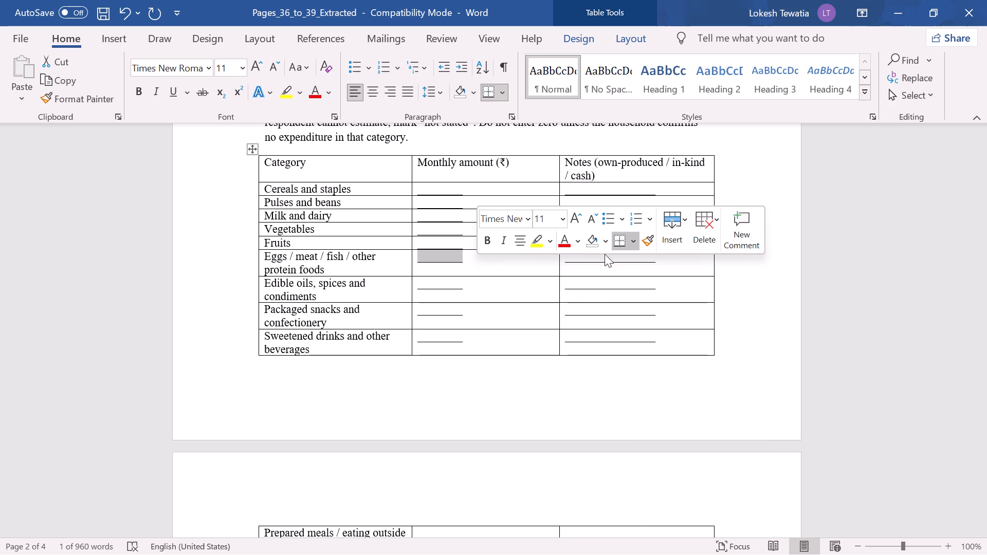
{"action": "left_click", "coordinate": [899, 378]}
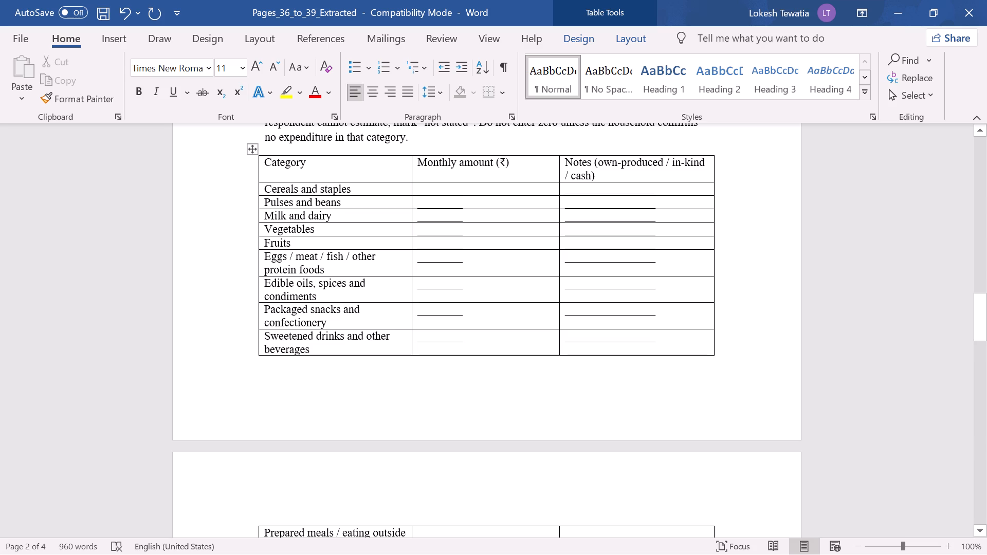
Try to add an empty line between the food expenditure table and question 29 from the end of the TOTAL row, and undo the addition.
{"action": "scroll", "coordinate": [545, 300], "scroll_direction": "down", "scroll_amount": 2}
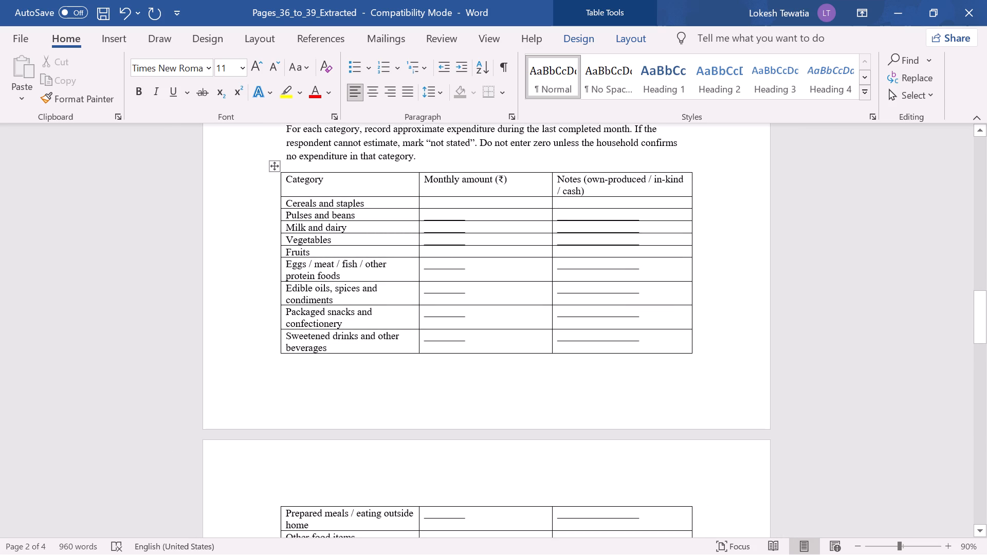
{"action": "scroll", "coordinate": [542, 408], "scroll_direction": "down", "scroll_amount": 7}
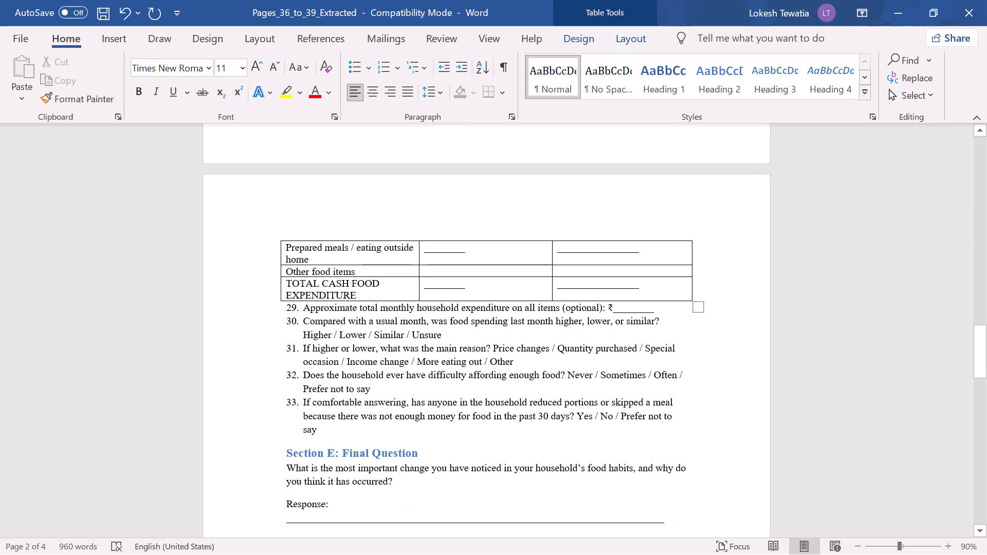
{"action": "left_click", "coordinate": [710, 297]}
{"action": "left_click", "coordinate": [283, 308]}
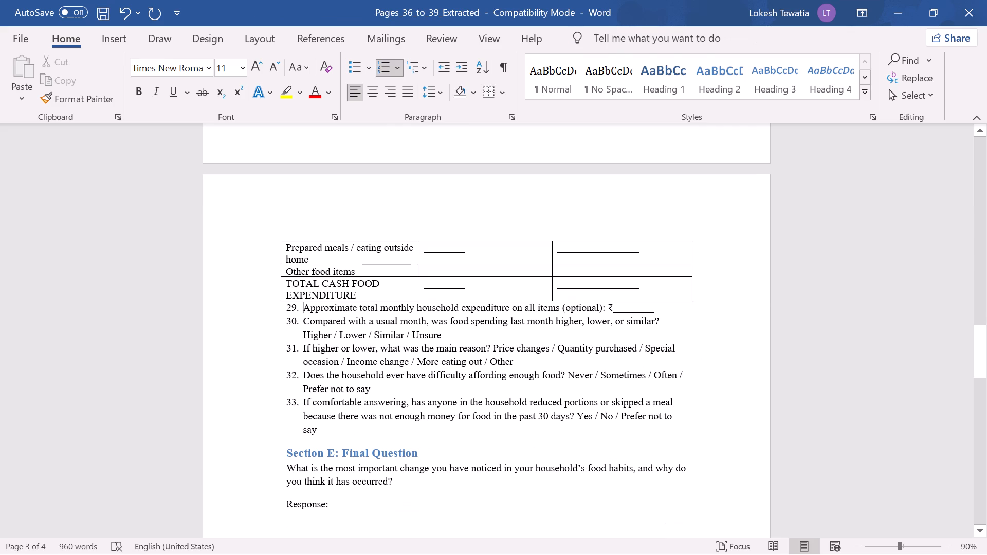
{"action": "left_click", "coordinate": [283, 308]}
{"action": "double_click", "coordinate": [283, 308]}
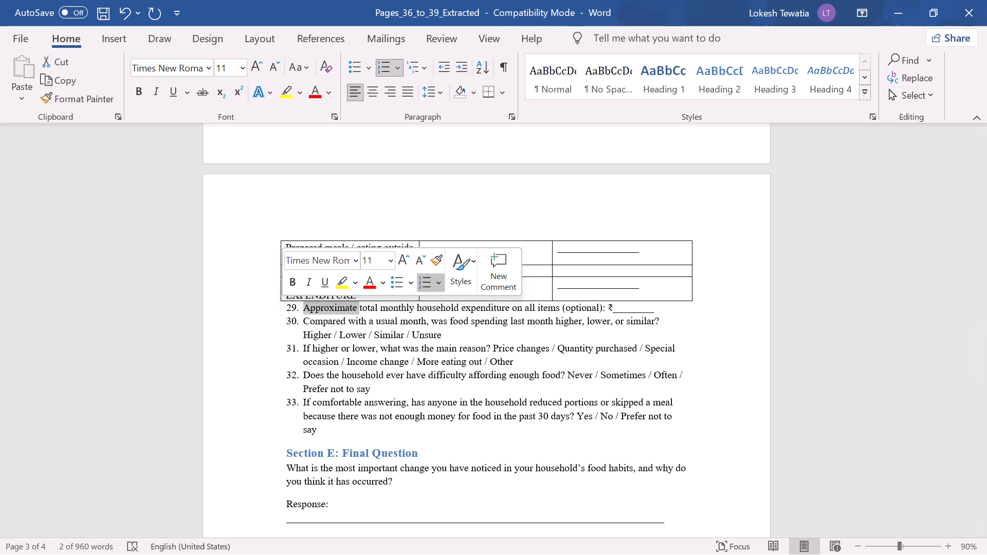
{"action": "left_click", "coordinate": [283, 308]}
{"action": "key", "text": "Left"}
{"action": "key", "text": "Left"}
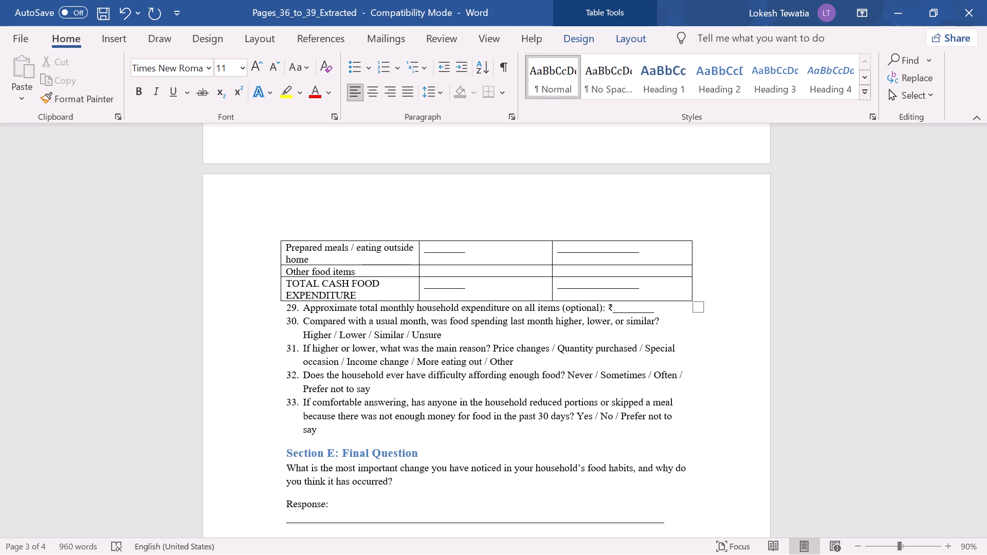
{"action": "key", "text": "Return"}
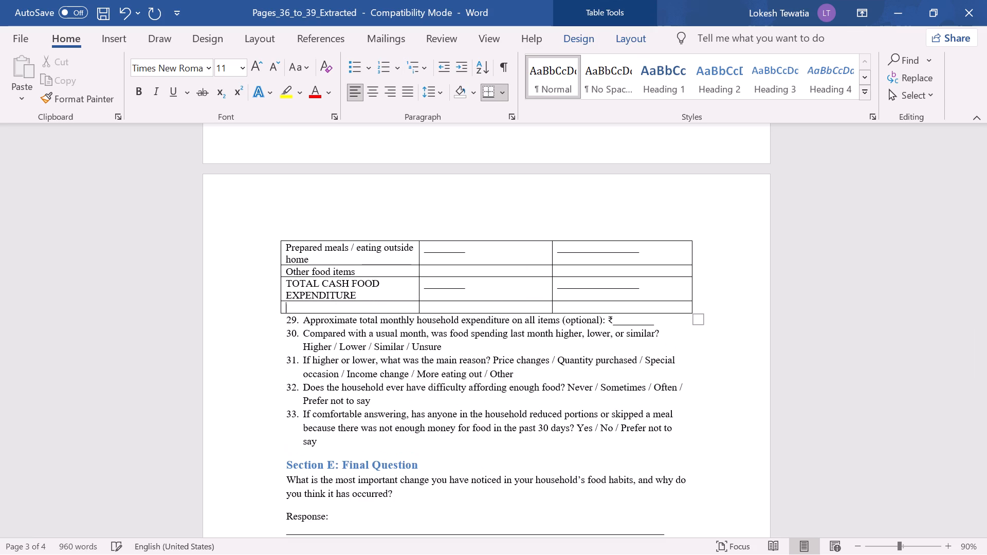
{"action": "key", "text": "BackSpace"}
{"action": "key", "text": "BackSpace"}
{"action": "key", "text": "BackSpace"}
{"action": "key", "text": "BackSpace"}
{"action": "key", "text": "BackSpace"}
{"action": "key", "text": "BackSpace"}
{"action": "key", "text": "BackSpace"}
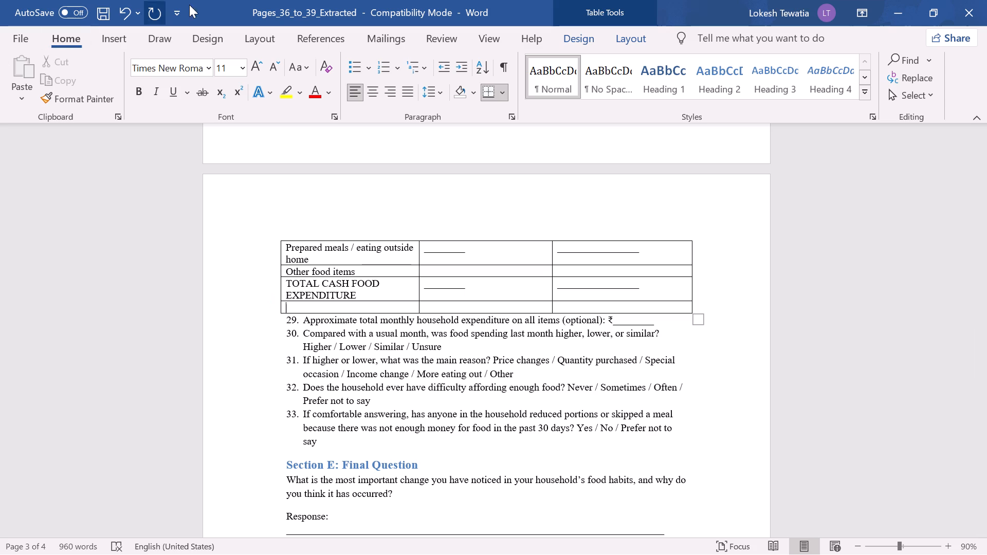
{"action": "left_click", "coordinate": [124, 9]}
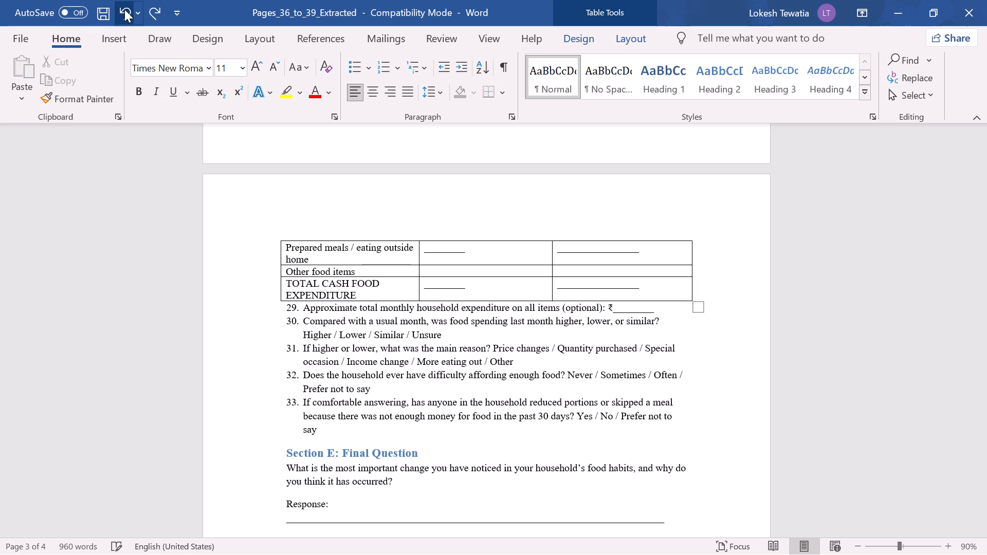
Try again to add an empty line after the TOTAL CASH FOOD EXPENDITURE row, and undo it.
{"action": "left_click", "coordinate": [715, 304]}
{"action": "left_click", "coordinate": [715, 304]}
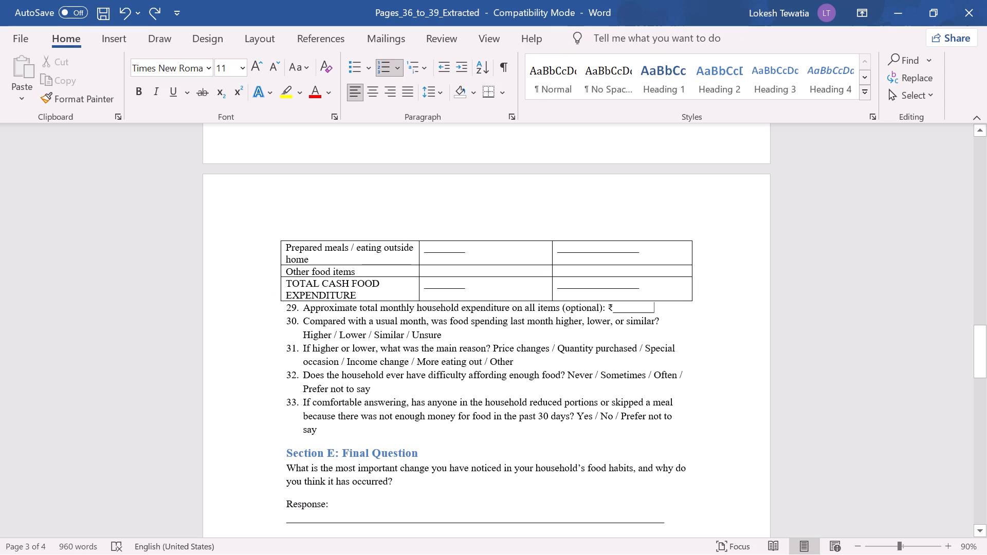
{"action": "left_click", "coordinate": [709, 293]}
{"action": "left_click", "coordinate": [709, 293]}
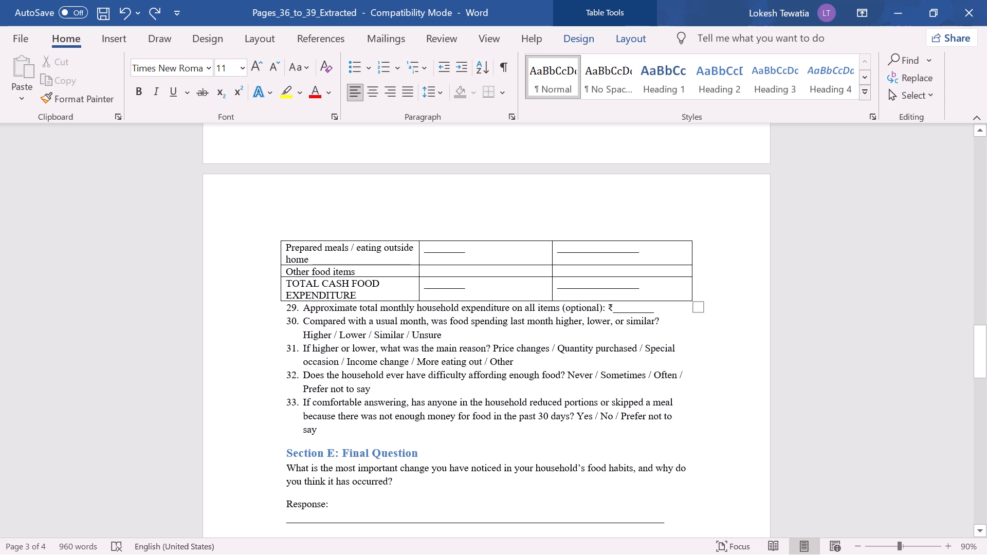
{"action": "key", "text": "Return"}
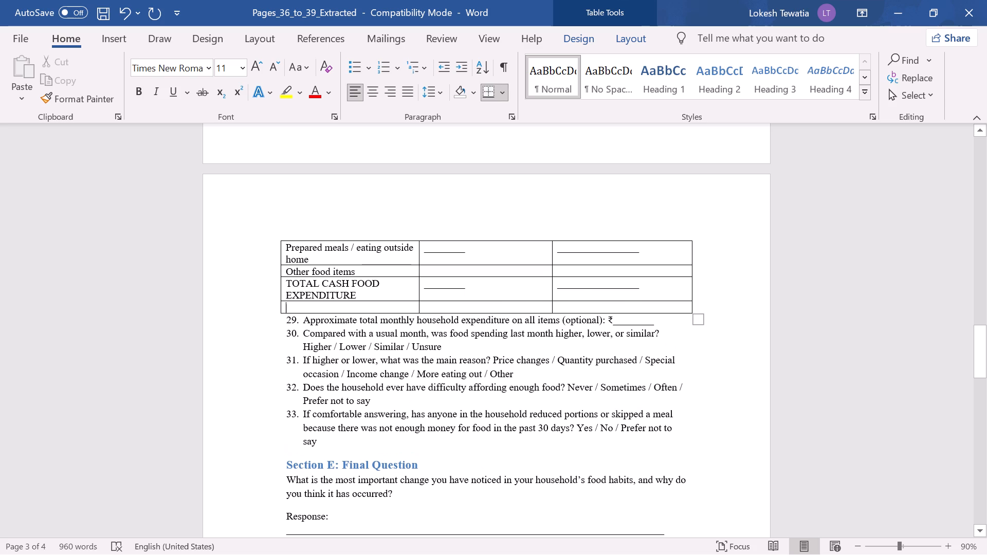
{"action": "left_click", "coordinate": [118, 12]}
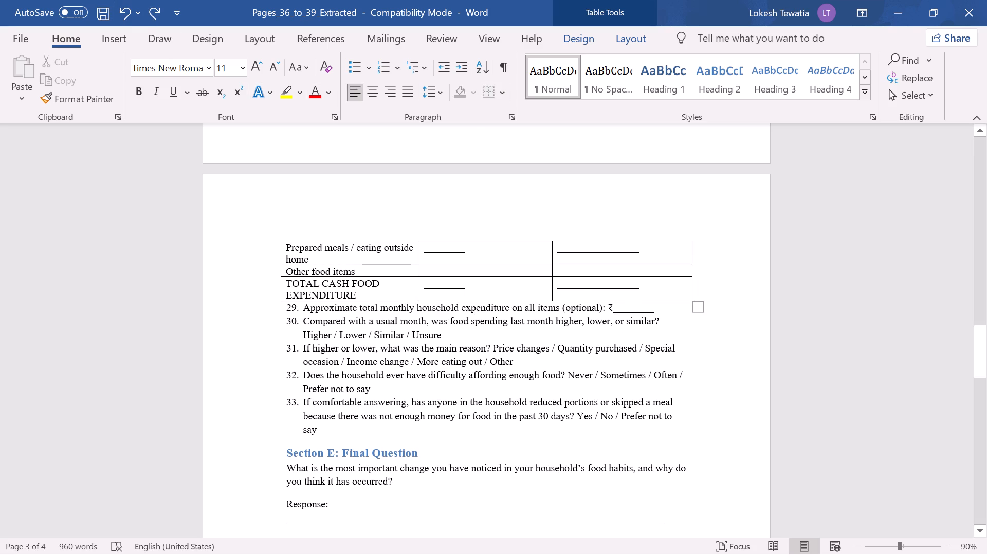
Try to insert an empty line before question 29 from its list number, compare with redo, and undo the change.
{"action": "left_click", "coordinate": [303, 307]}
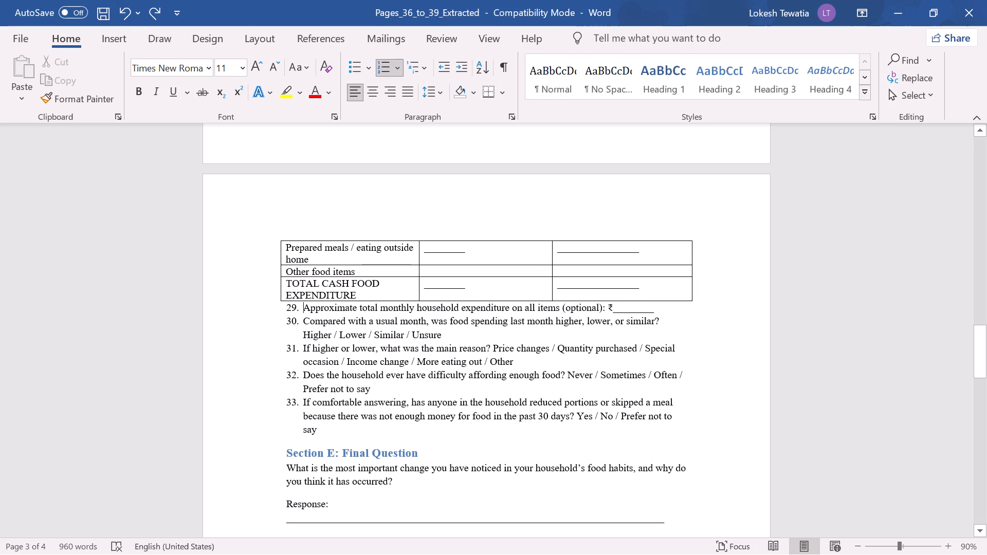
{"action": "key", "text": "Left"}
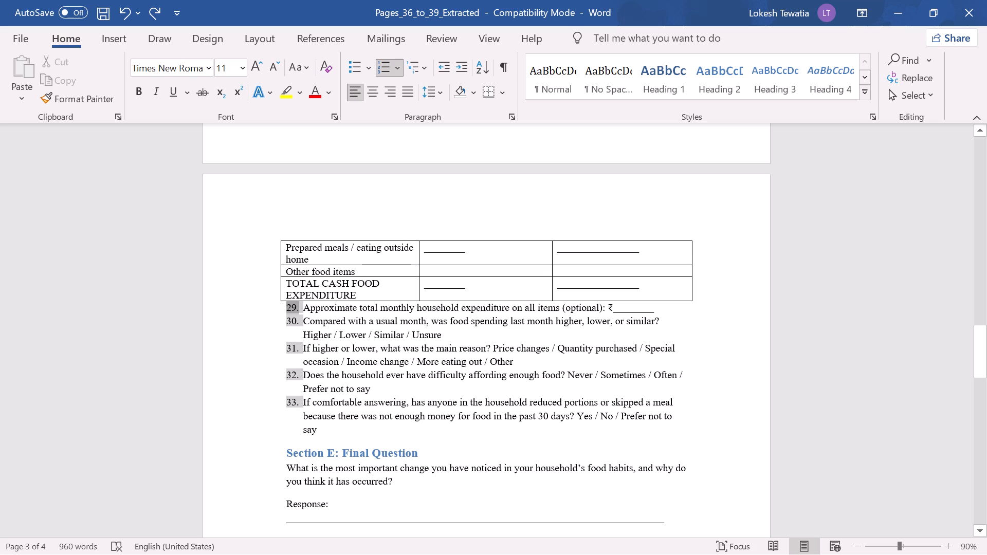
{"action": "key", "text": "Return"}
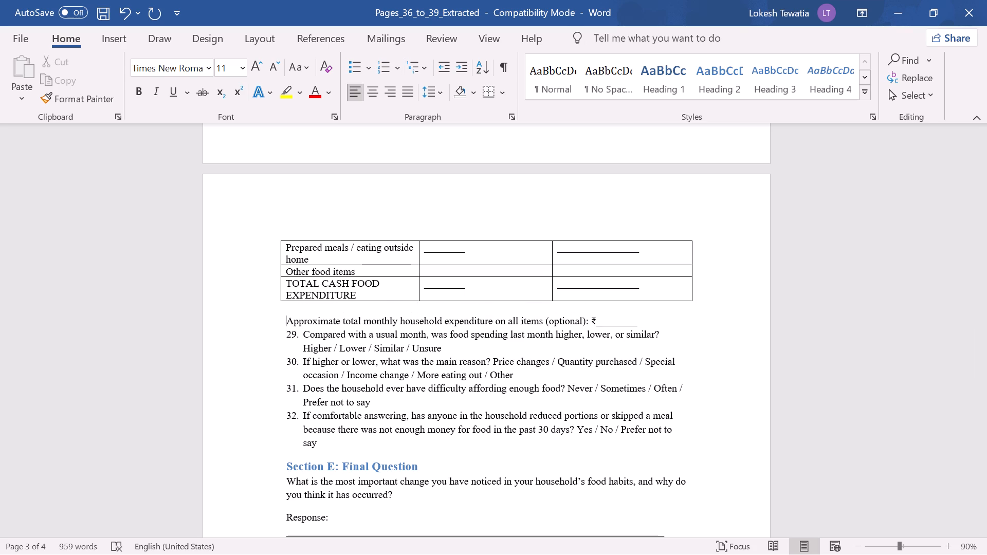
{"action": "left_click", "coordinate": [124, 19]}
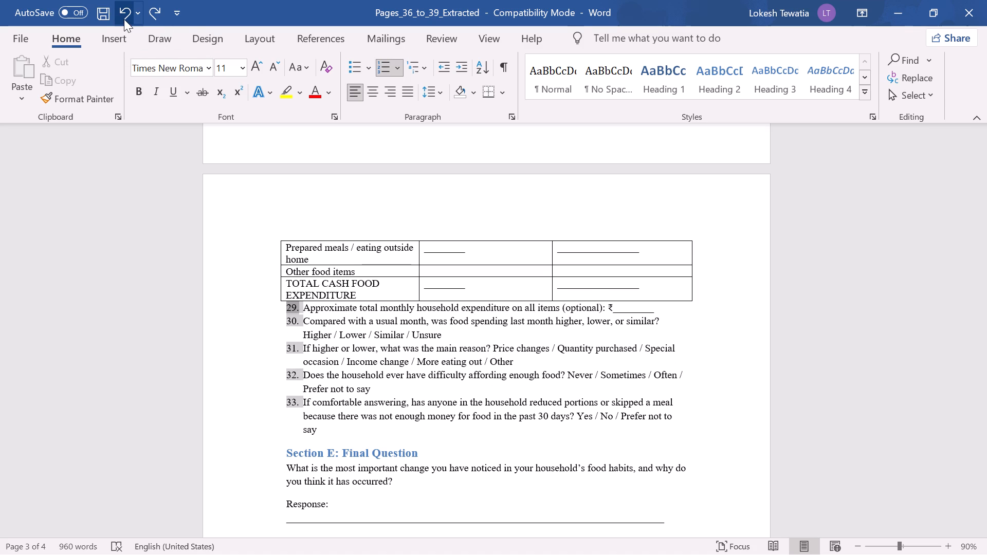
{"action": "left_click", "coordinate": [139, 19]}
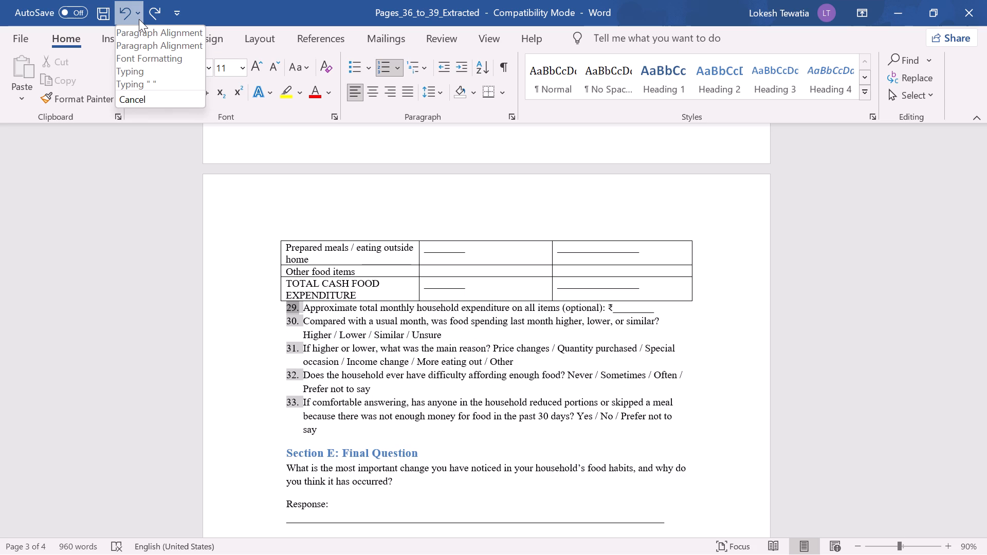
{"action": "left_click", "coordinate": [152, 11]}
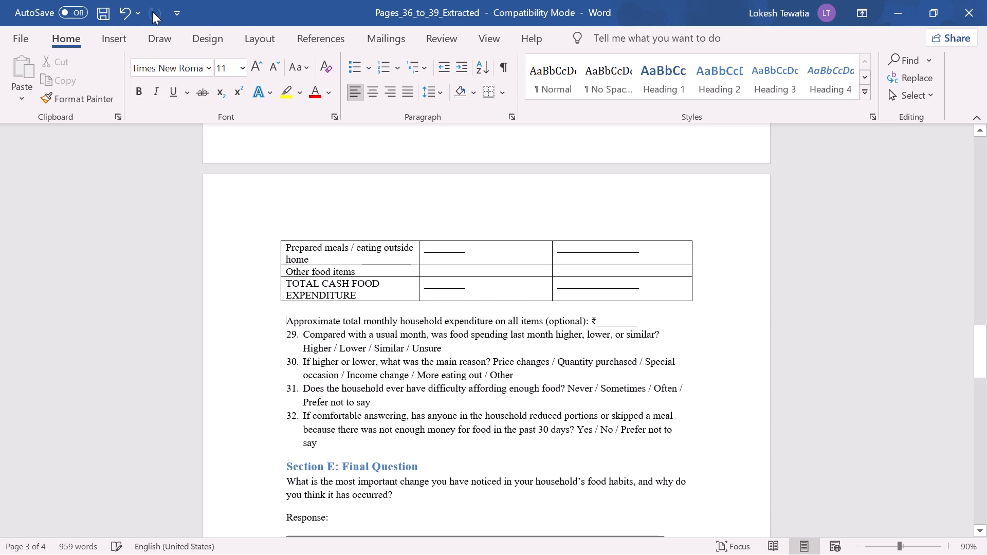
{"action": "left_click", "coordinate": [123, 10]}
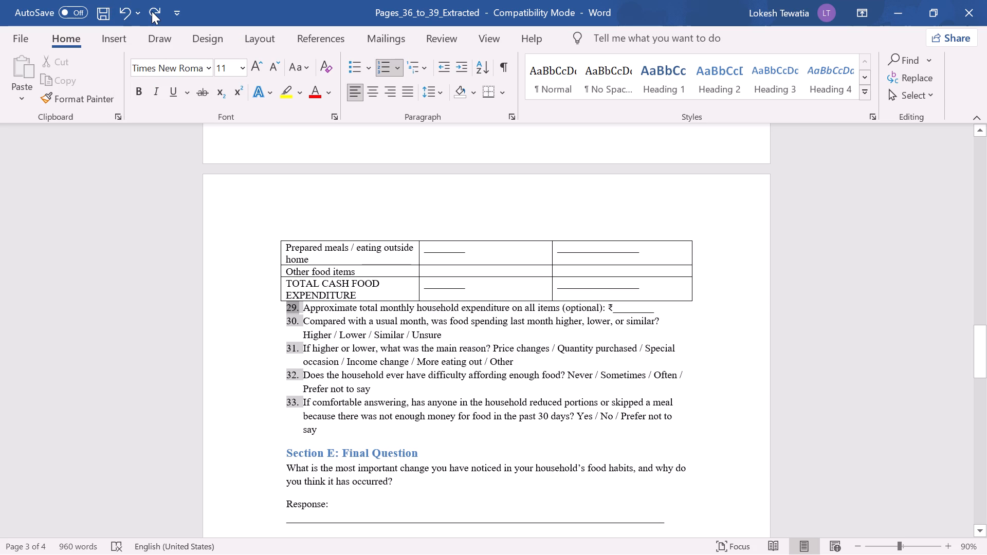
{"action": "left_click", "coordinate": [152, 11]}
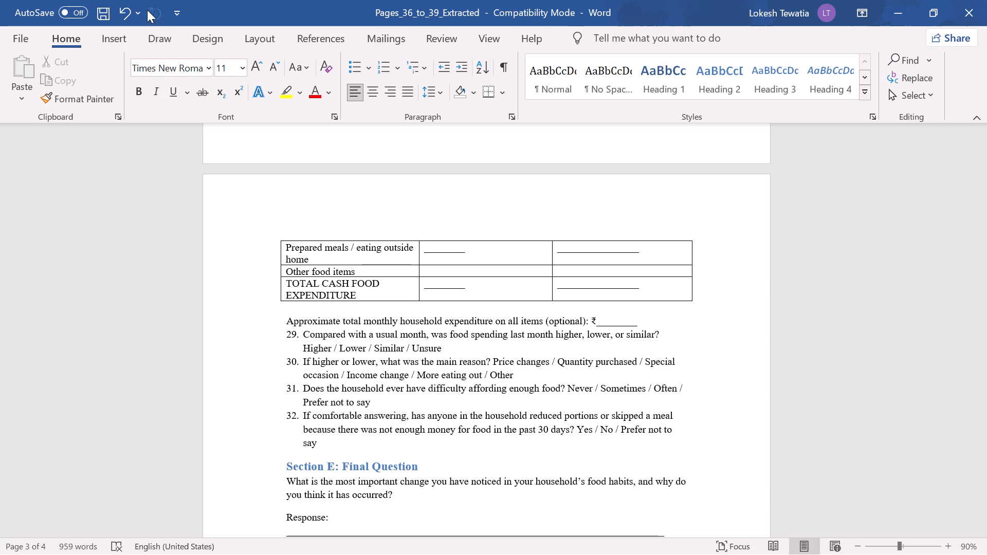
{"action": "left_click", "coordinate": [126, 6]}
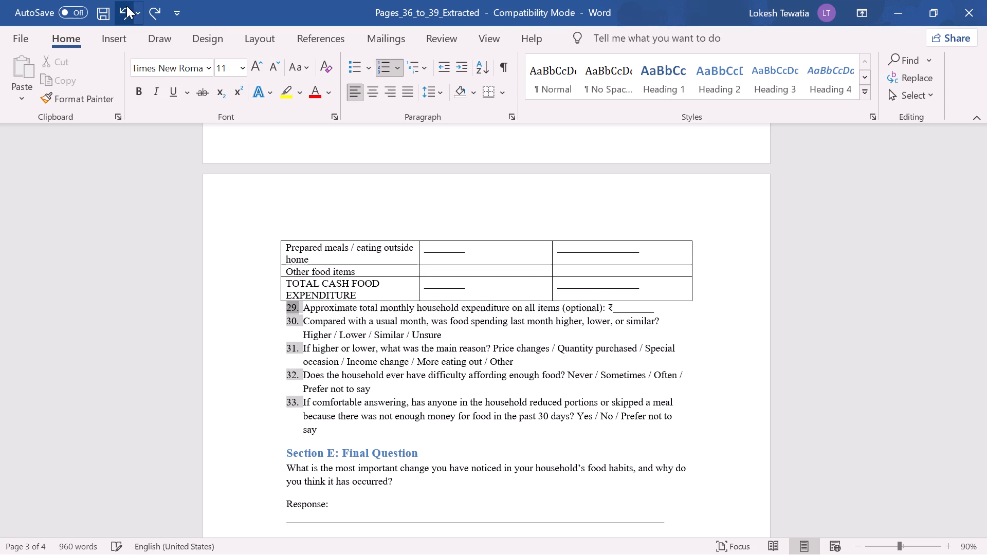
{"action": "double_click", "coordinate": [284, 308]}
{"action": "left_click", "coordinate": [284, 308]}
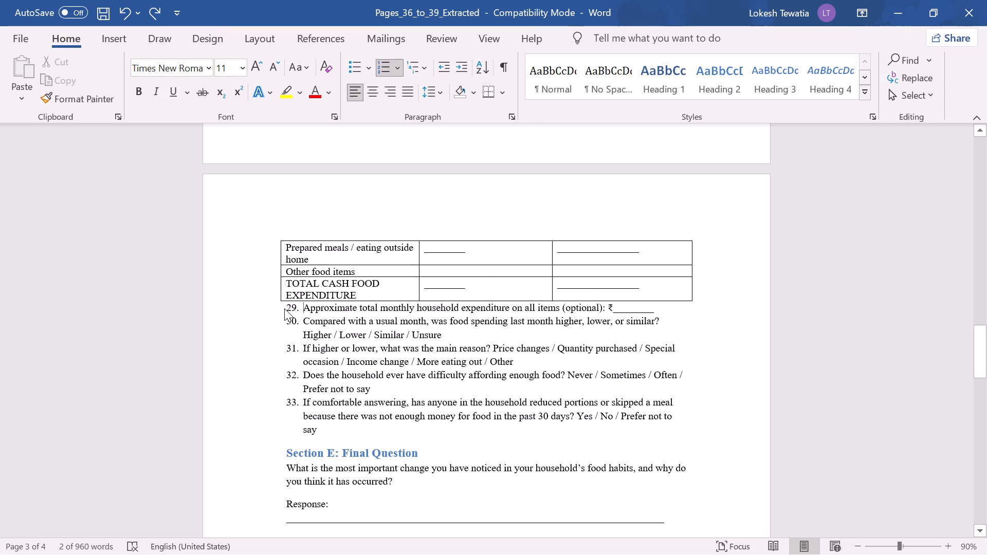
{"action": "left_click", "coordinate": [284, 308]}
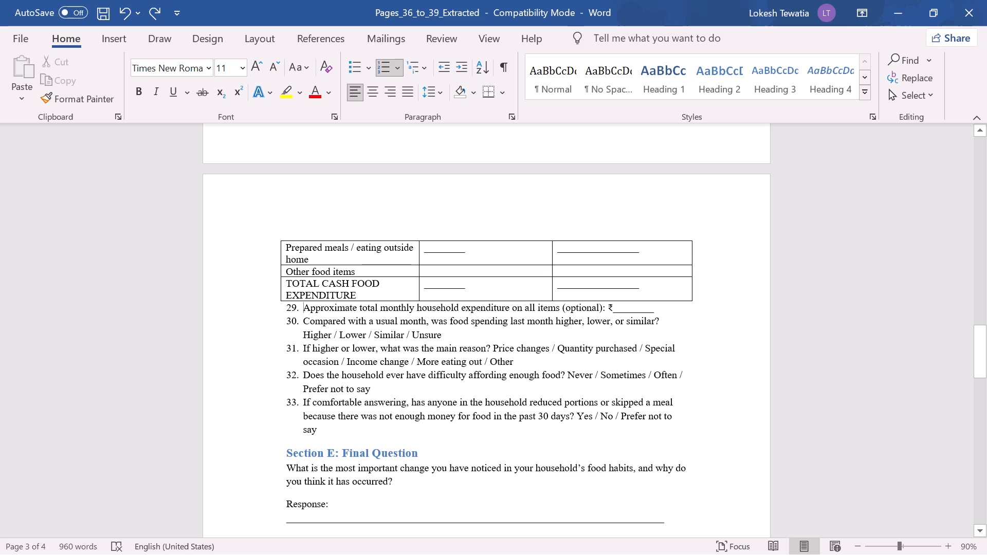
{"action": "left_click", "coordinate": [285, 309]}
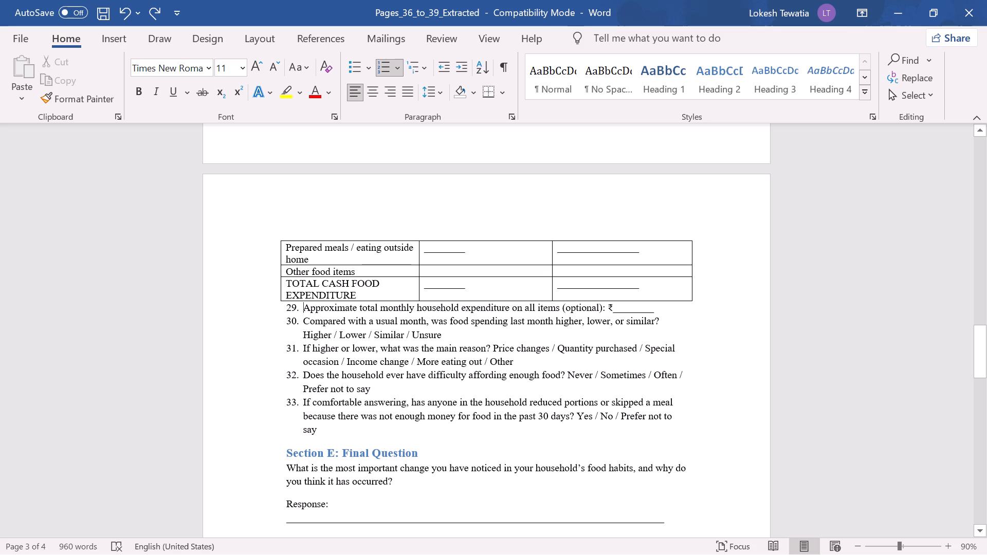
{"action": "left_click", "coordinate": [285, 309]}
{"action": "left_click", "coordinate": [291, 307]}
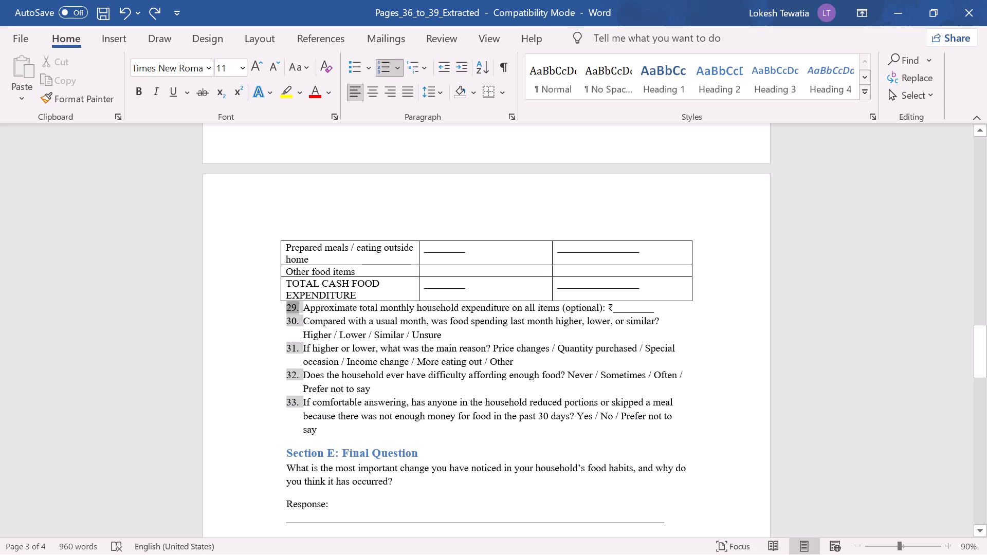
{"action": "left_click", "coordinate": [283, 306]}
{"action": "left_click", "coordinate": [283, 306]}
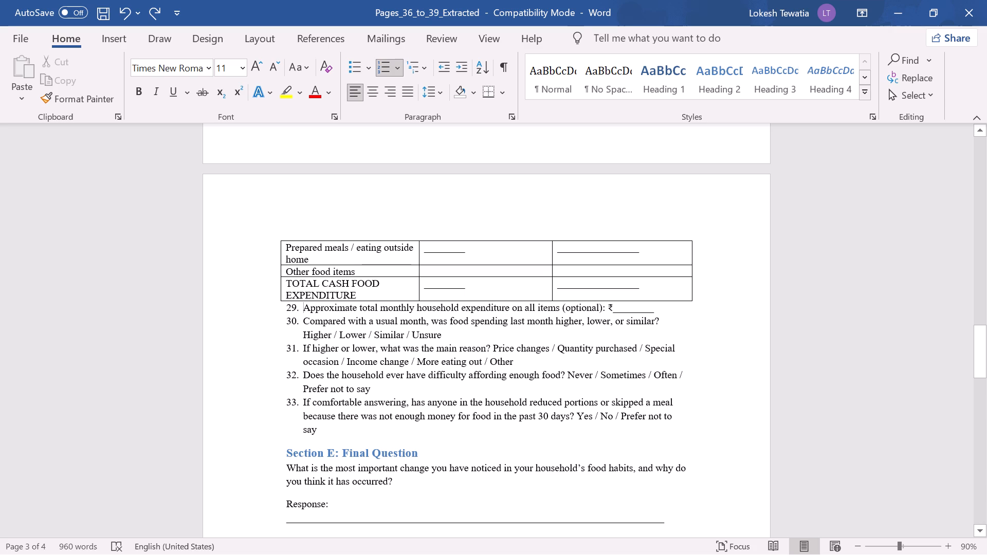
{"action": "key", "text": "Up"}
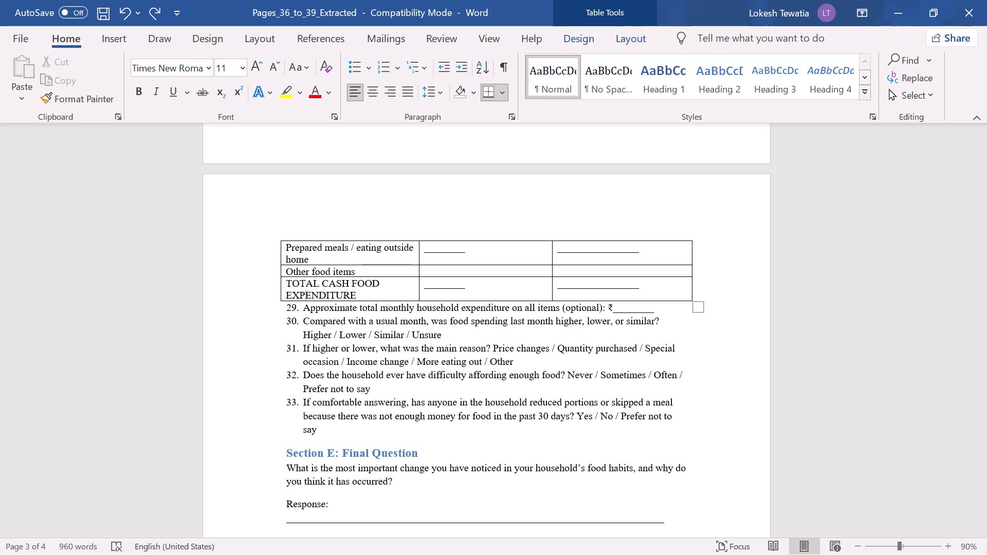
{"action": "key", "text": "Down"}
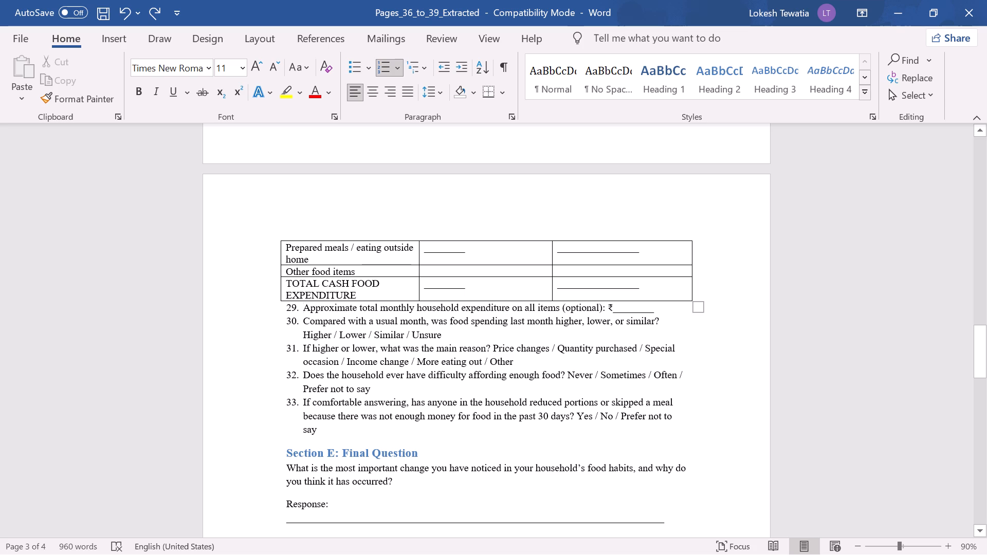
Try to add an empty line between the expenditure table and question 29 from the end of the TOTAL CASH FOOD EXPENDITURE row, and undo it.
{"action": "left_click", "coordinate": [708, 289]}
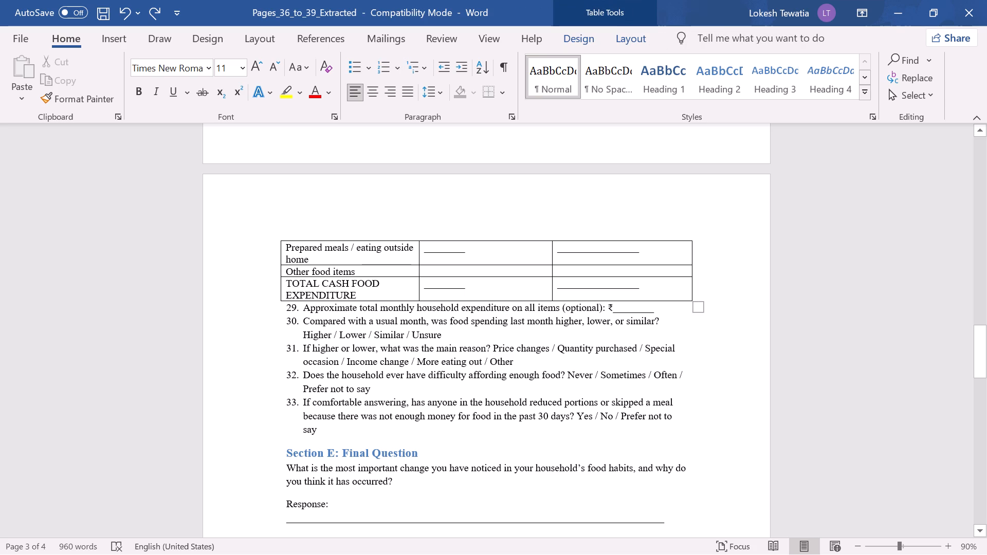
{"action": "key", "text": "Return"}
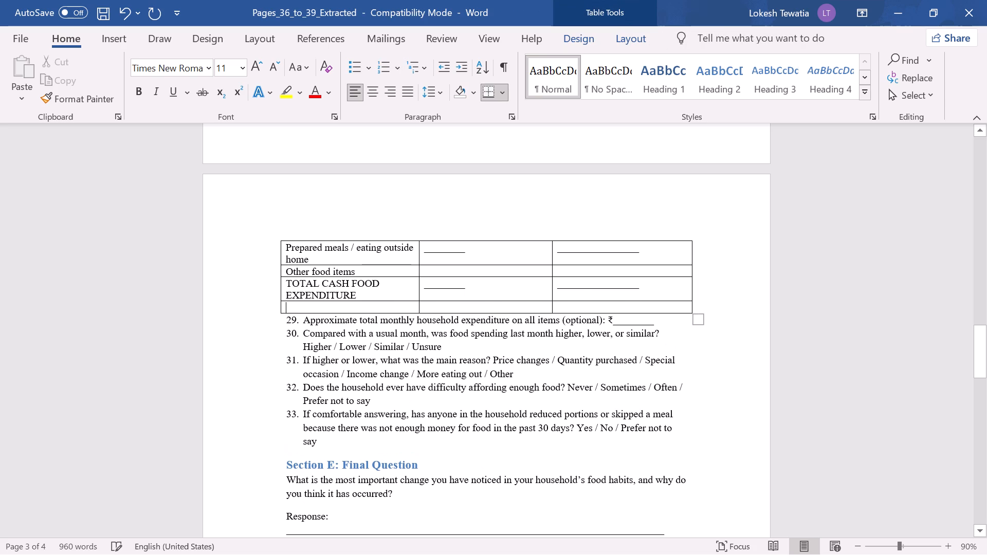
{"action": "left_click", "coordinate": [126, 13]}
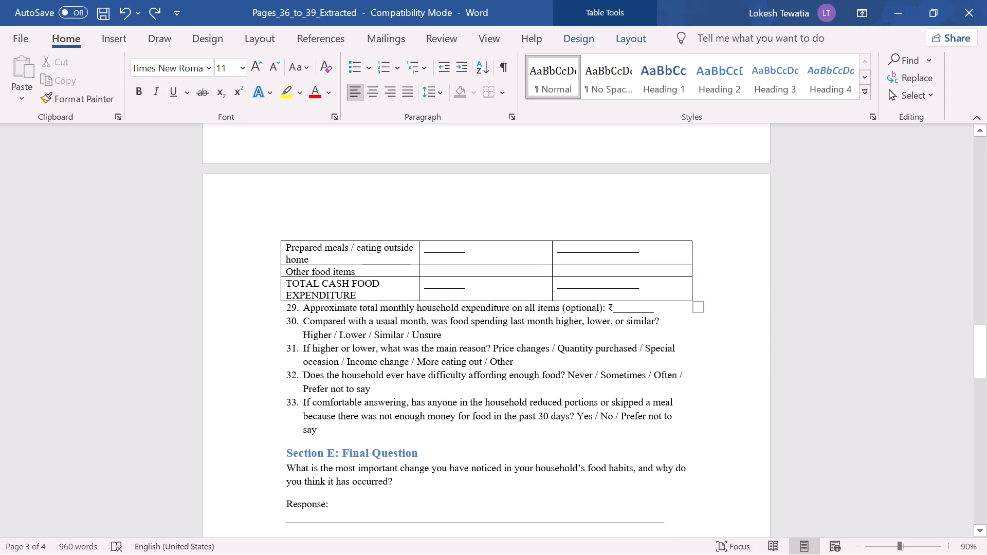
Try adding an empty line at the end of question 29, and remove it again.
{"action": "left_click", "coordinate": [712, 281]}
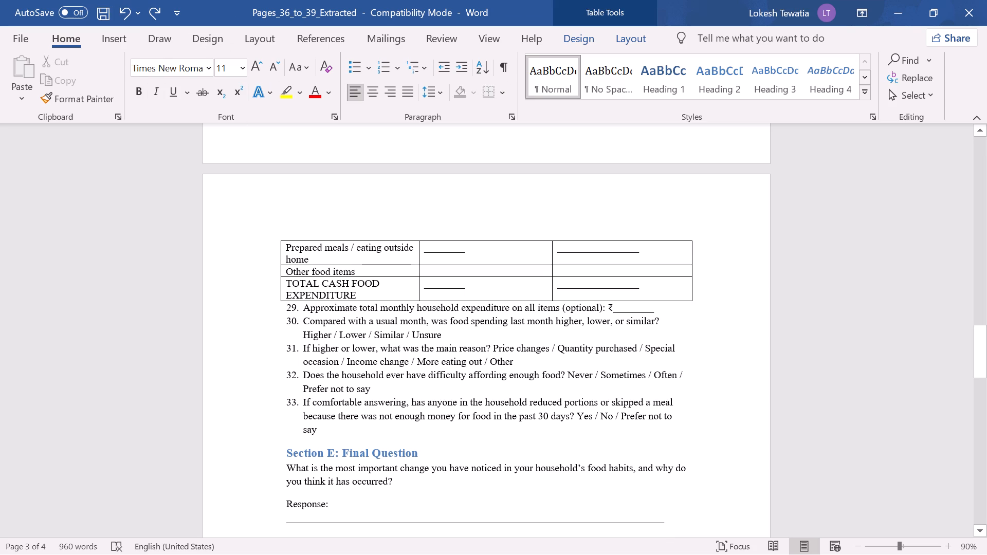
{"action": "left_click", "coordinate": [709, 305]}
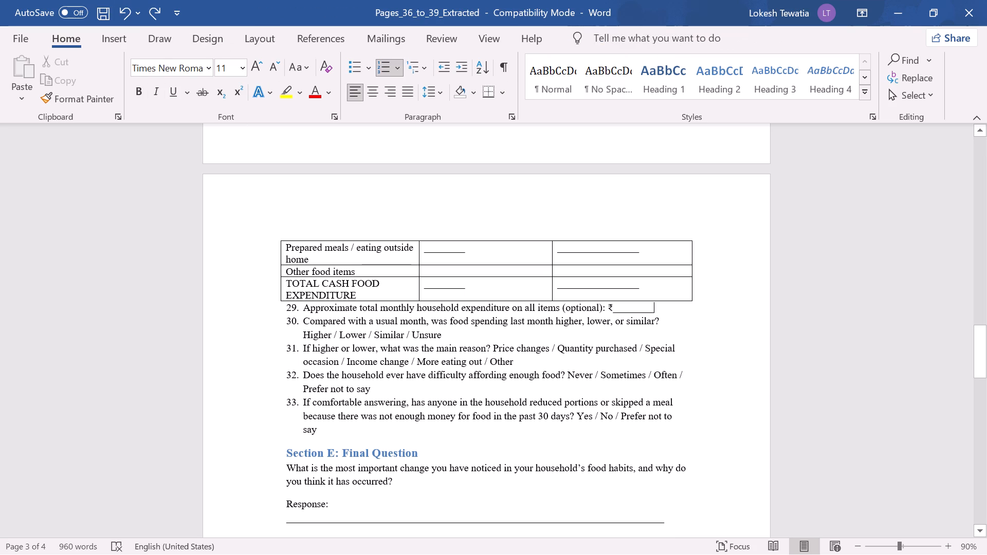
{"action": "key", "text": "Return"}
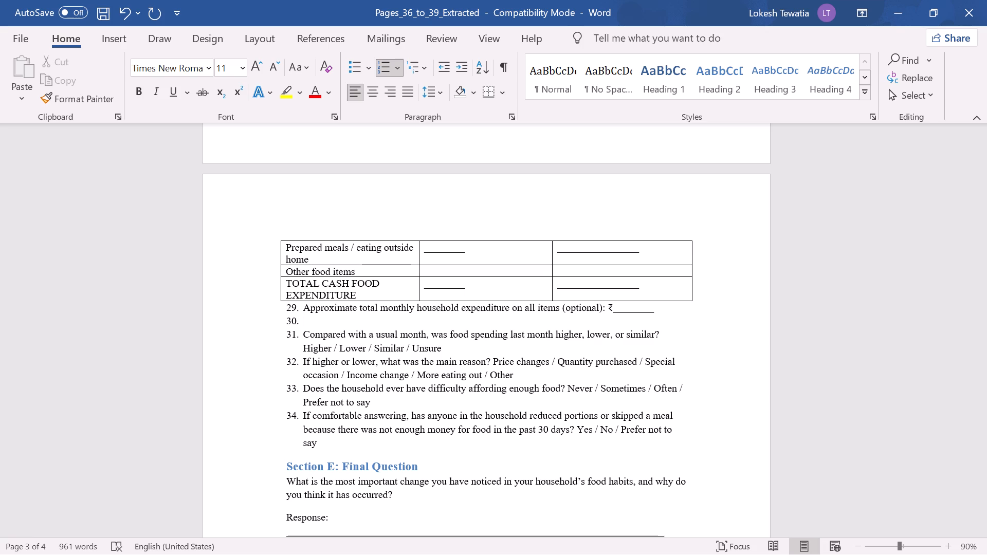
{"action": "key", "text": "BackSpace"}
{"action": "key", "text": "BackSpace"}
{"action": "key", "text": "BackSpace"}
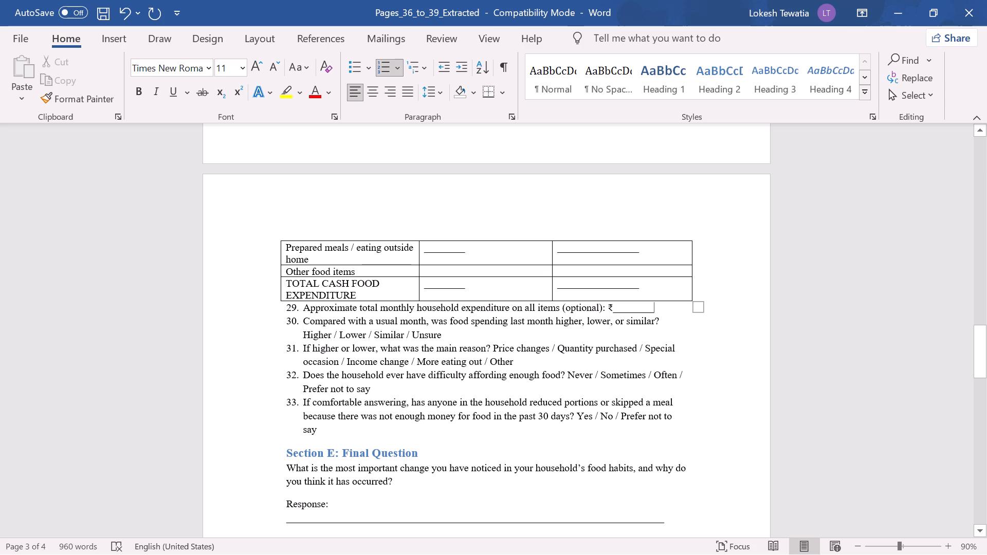
Enlarge the text of the whole document by one font-size step, bringing the numbered questions to 12 pt.
{"action": "scroll", "coordinate": [594, 392], "scroll_direction": "down", "scroll_amount": 6}
{"action": "scroll", "coordinate": [594, 392], "scroll_direction": "up", "scroll_amount": 2}
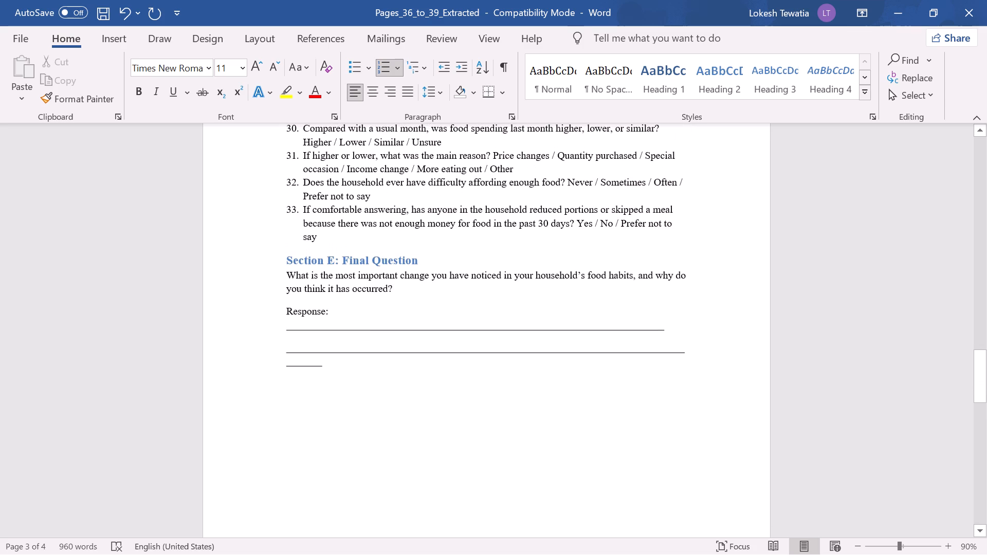
{"action": "key", "text": "ctrl+a"}
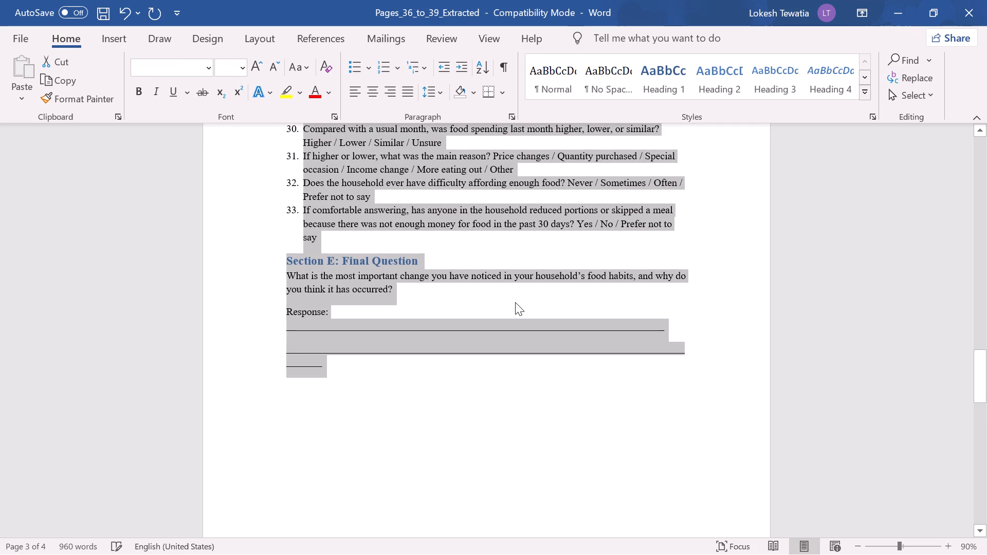
{"action": "left_click", "coordinate": [253, 67]}
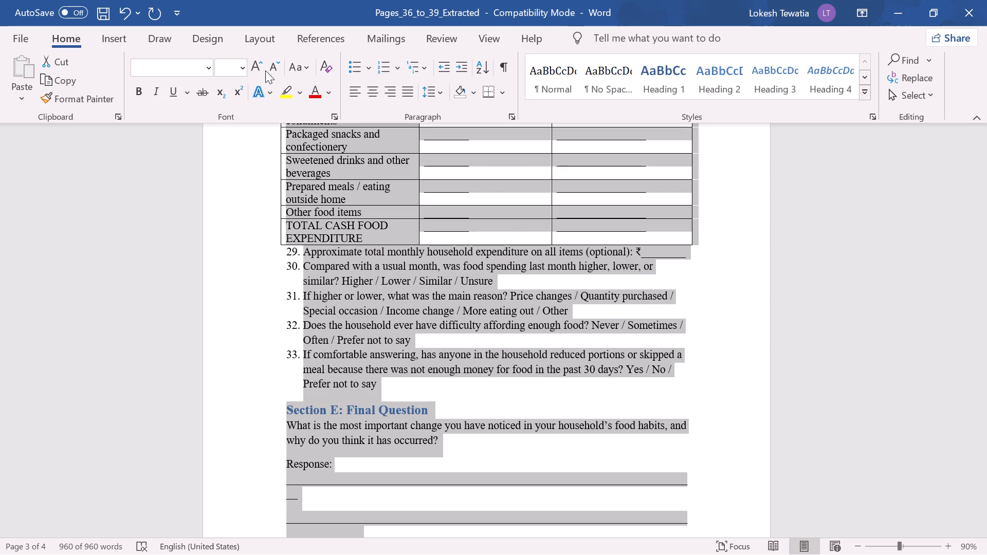
{"action": "left_click", "coordinate": [270, 71]}
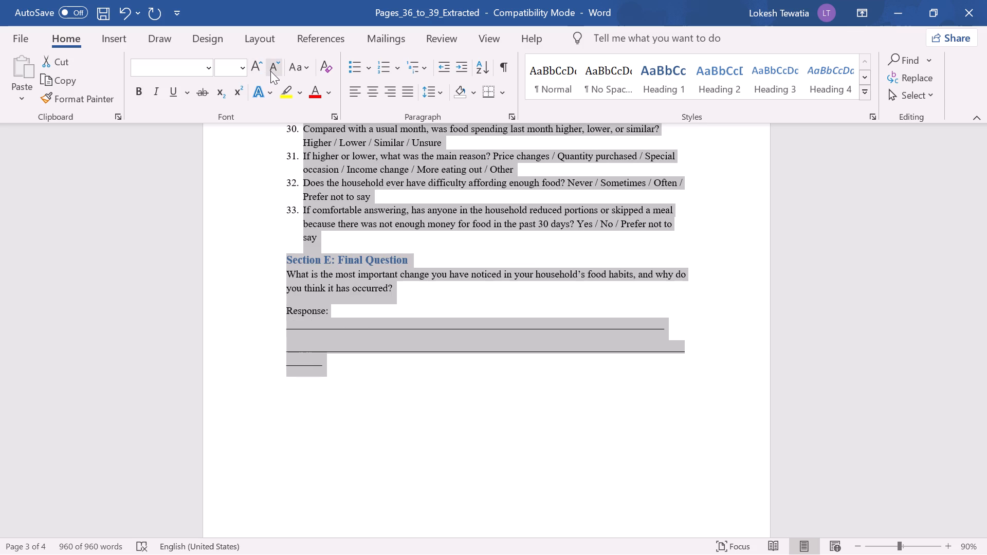
{"action": "left_click", "coordinate": [254, 63]}
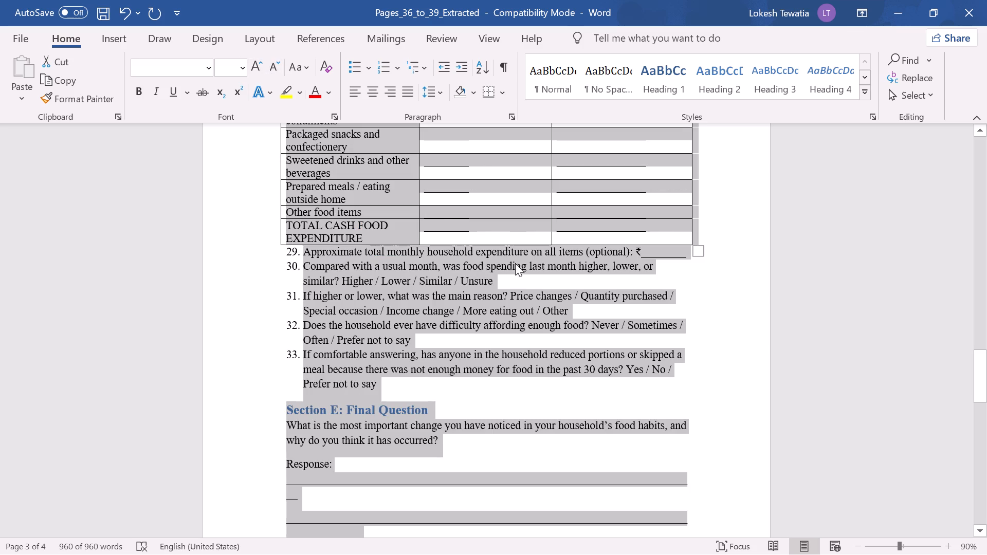
{"action": "double_click", "coordinate": [736, 322]}
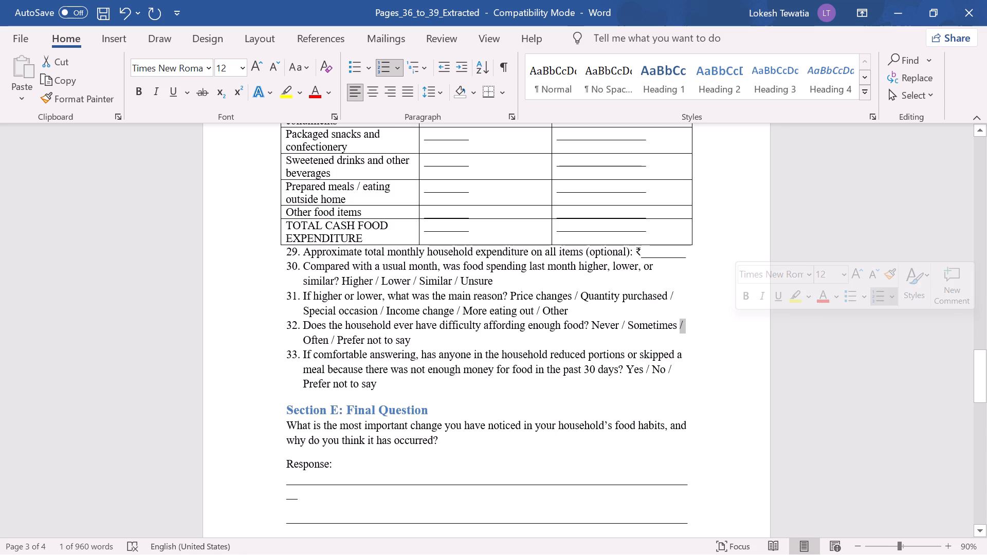
Review the layout of all questionnaire pages side by side, including how the expenditure table breaks across pages.
{"action": "scroll", "coordinate": [689, 305], "scroll_direction": "down", "scroll_amount": 6, "text": "ctrl"}
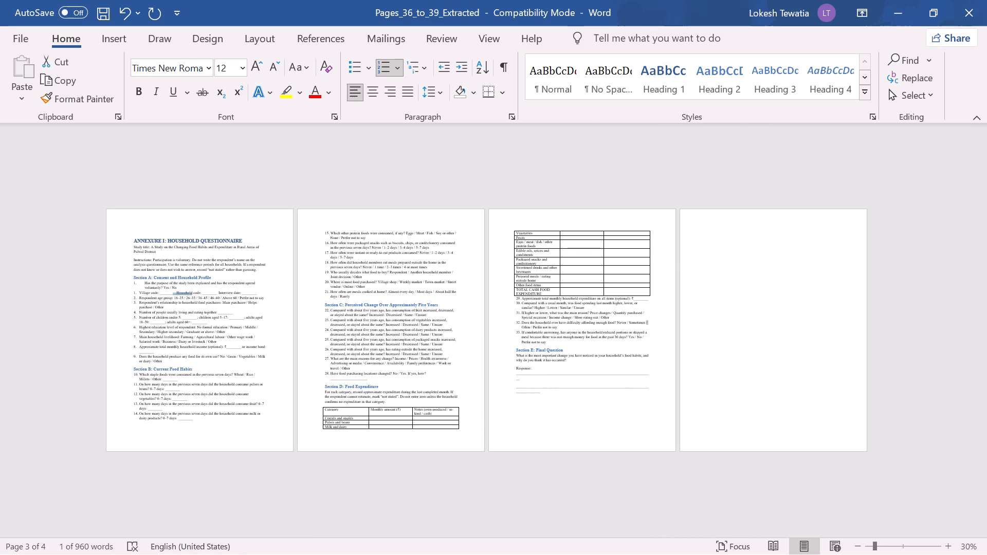
{"action": "scroll", "coordinate": [746, 318], "scroll_direction": "up", "scroll_amount": 3, "text": "ctrl"}
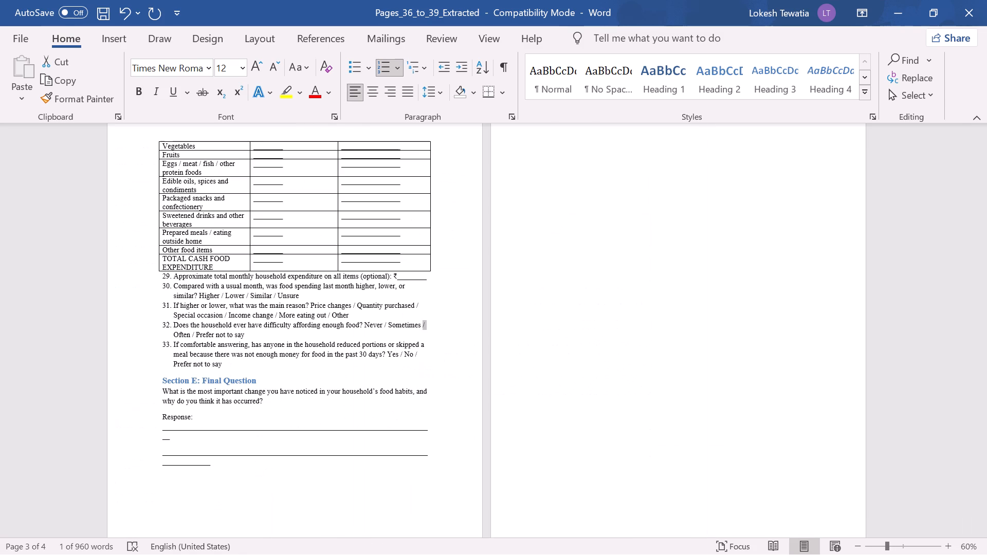
{"action": "scroll", "coordinate": [418, 358], "scroll_direction": "up", "scroll_amount": 3}
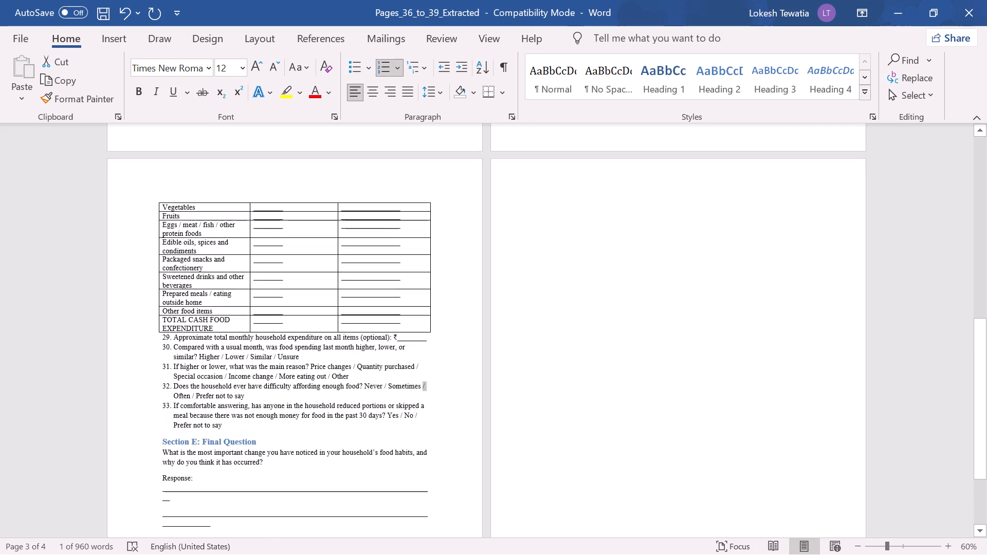
{"action": "scroll", "coordinate": [418, 358], "scroll_direction": "up", "scroll_amount": 6}
{"action": "scroll", "coordinate": [418, 358], "scroll_direction": "down", "scroll_amount": 1}
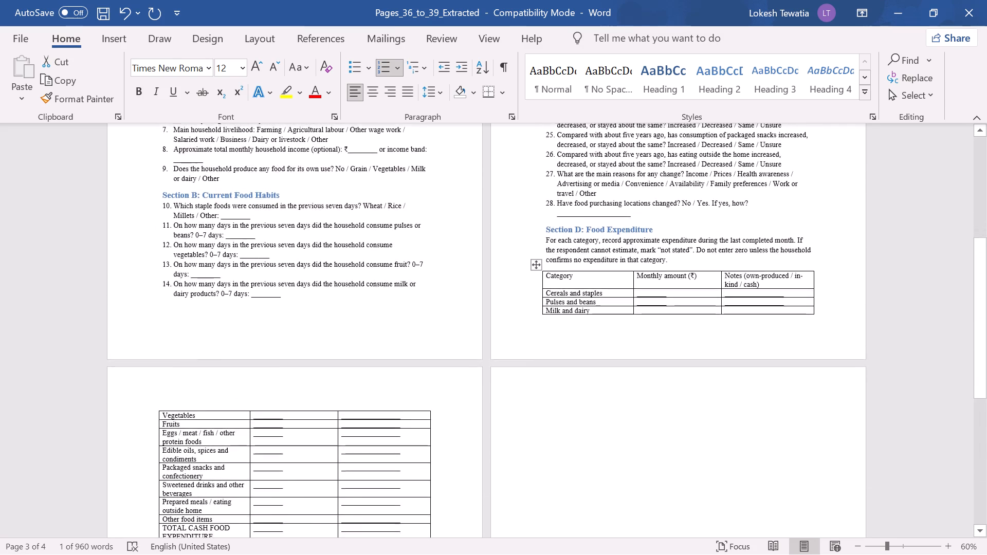
{"action": "scroll", "coordinate": [418, 358], "scroll_direction": "down", "scroll_amount": 1}
{"action": "scroll", "coordinate": [418, 358], "scroll_direction": "up", "scroll_amount": 1}
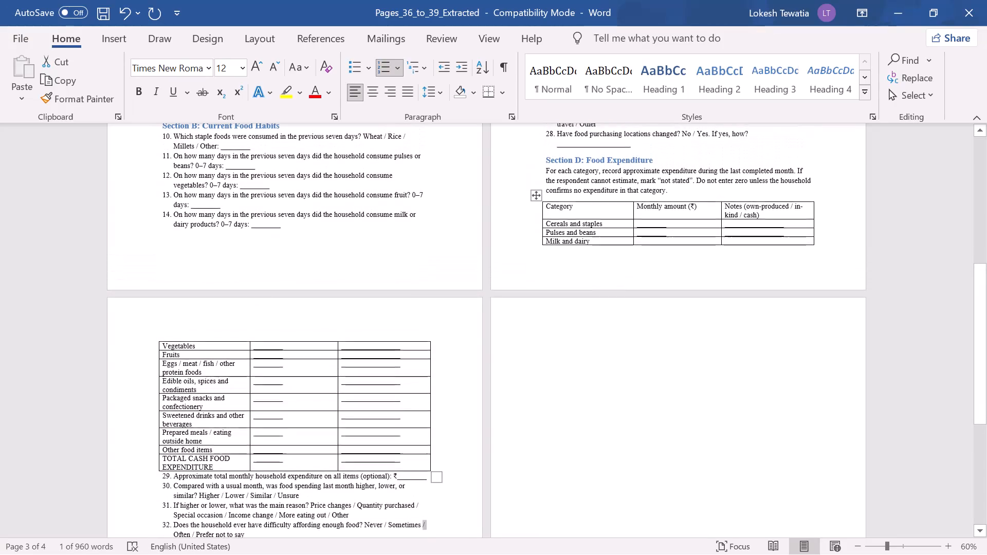
{"action": "scroll", "coordinate": [418, 358], "scroll_direction": "down", "scroll_amount": 4}
{"action": "scroll", "coordinate": [418, 358], "scroll_direction": "up", "scroll_amount": 2}
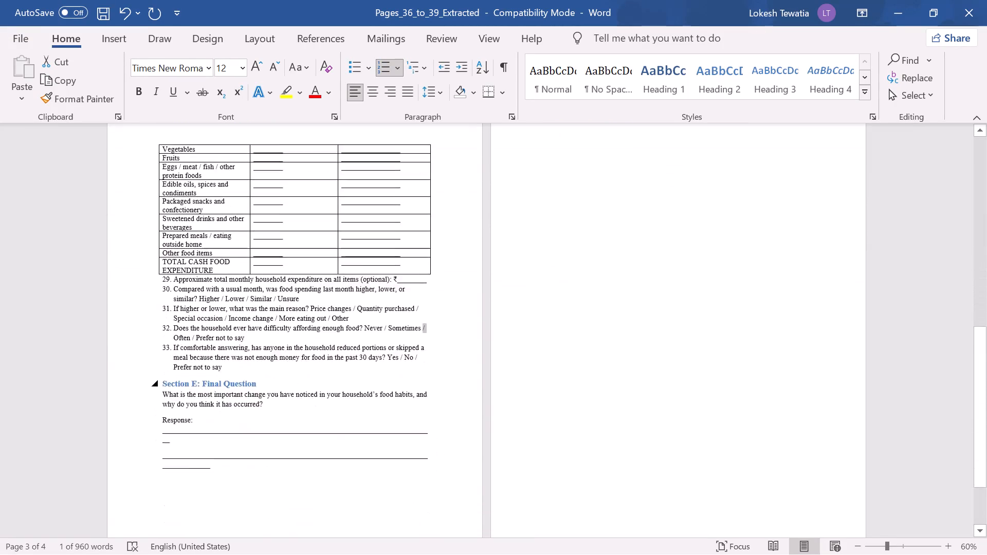
{"action": "scroll", "coordinate": [418, 358], "scroll_direction": "up", "scroll_amount": 14}
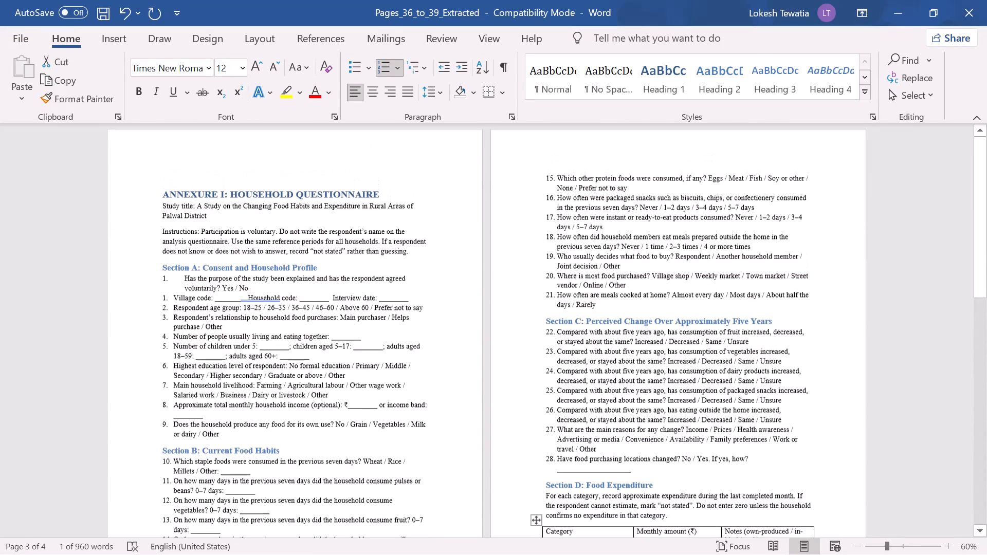
{"action": "scroll", "coordinate": [418, 358], "scroll_direction": "up", "scroll_amount": 3}
{"action": "scroll", "coordinate": [418, 358], "scroll_direction": "down", "scroll_amount": 6}
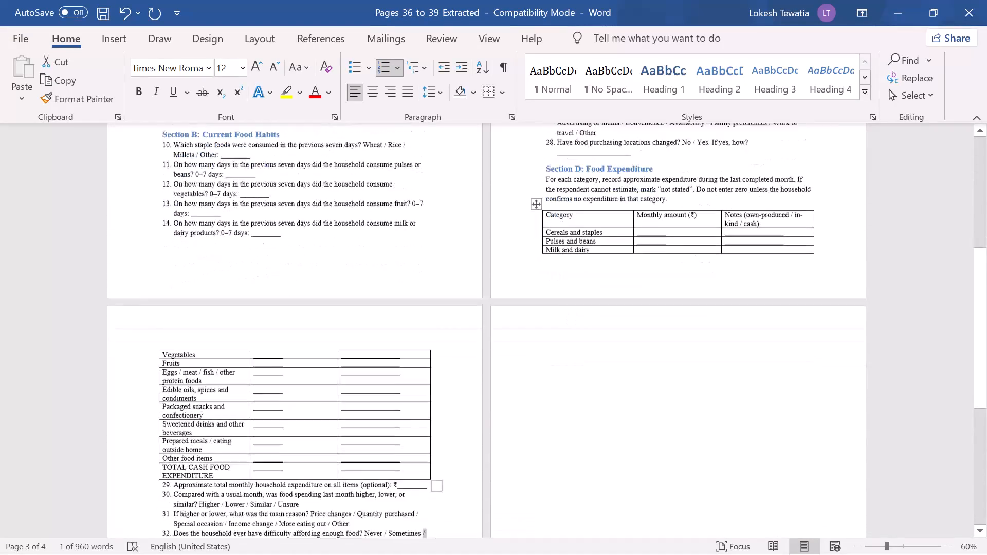
{"action": "scroll", "coordinate": [418, 358], "scroll_direction": "down", "scroll_amount": 3}
{"action": "scroll", "coordinate": [418, 358], "scroll_direction": "up", "scroll_amount": 5}
{"action": "scroll", "coordinate": [418, 358], "scroll_direction": "down", "scroll_amount": 2}
{"action": "scroll", "coordinate": [418, 358], "scroll_direction": "up", "scroll_amount": 2}
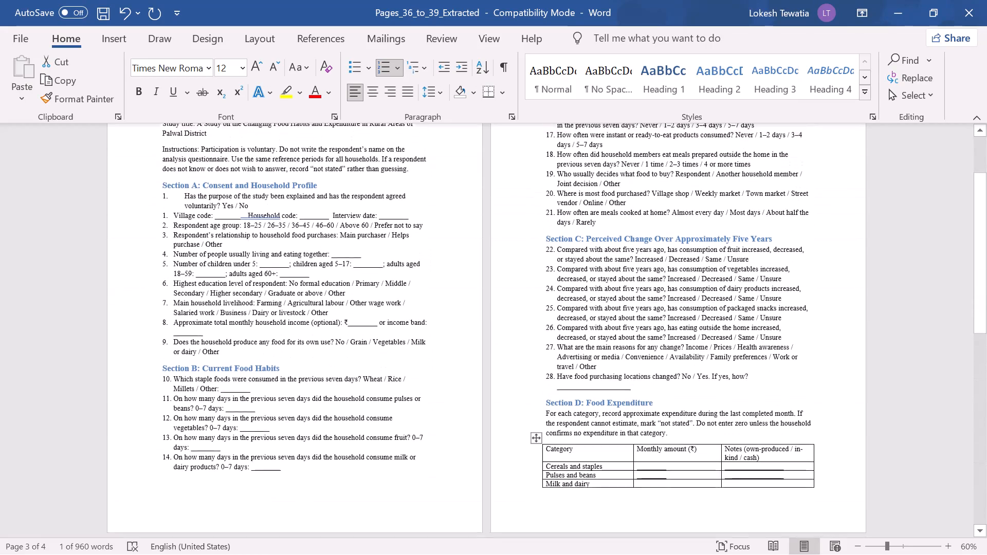
Enlarge the text of the whole document by one more font-size step.
{"action": "key", "text": "ctrl+a"}
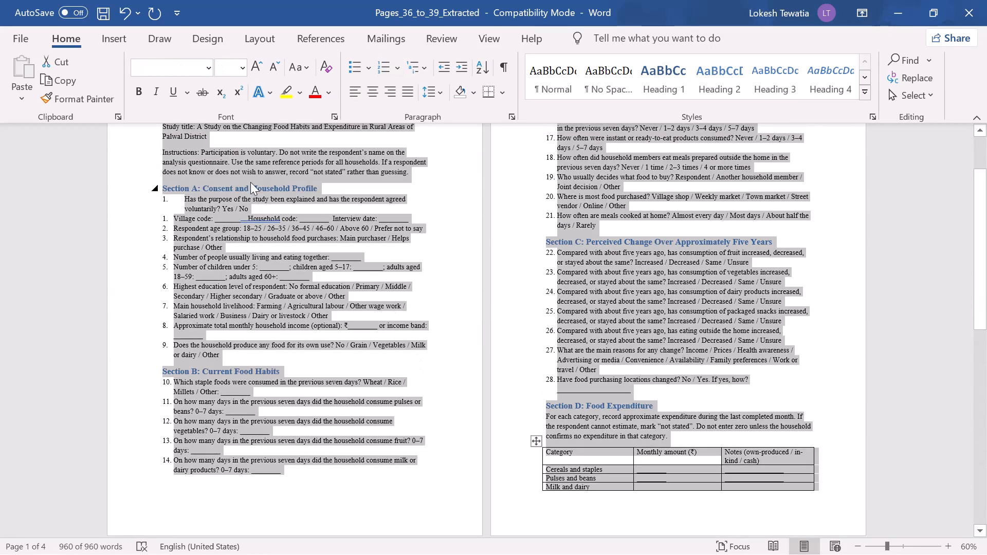
{"action": "left_click", "coordinate": [255, 62]}
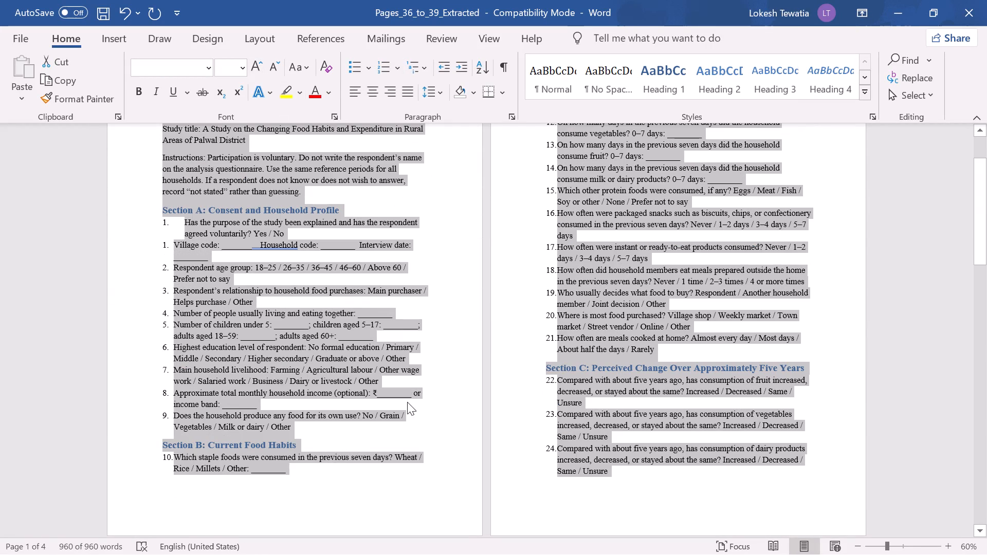
Check the layout of the enlarged questionnaire from Section A through the expenditure table and Section E to the last page.
{"action": "scroll", "coordinate": [496, 496], "scroll_direction": "down", "scroll_amount": 5}
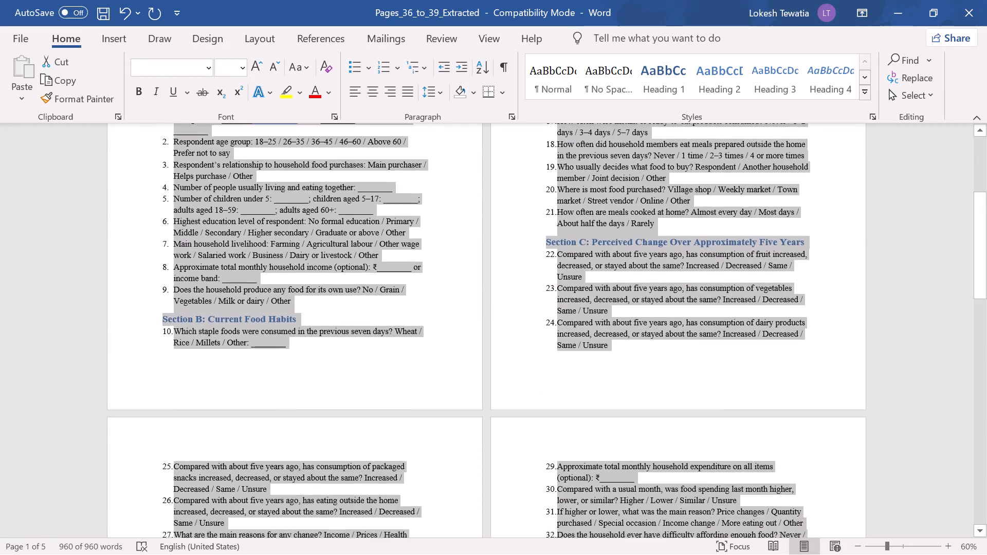
{"action": "scroll", "coordinate": [496, 496], "scroll_direction": "down", "scroll_amount": 7}
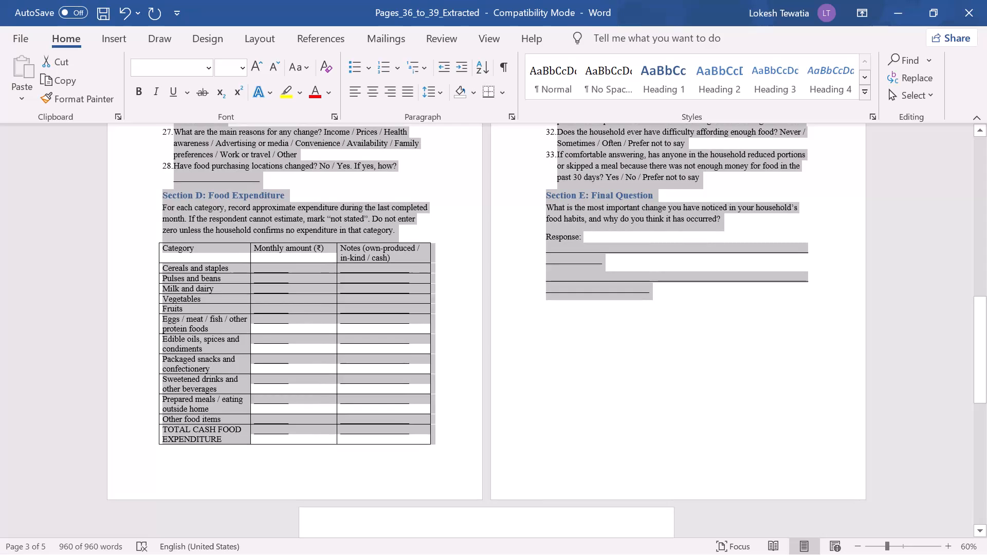
{"action": "scroll", "coordinate": [496, 496], "scroll_direction": "up", "scroll_amount": 5}
{"action": "scroll", "coordinate": [496, 496], "scroll_direction": "down", "scroll_amount": 4}
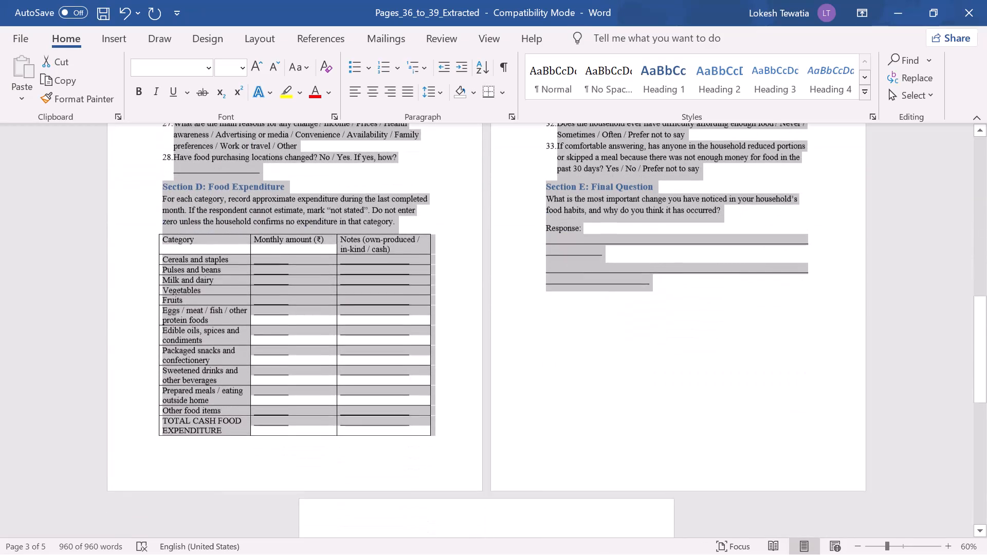
{"action": "scroll", "coordinate": [496, 496], "scroll_direction": "down", "scroll_amount": 5}
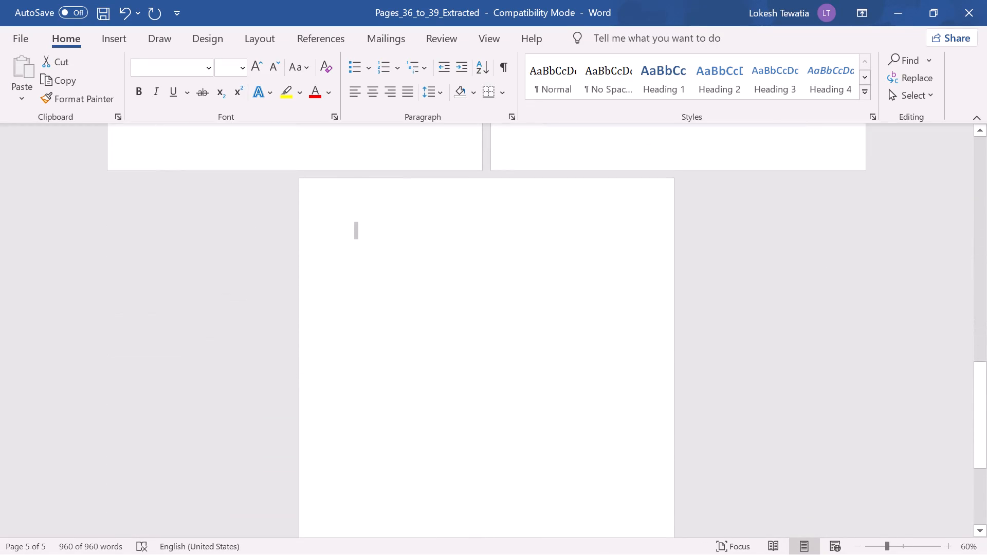
Add a blank unnumbered line after question 33, above the Section E: Final Question heading.
{"action": "scroll", "coordinate": [496, 496], "scroll_direction": "down", "scroll_amount": 1}
{"action": "scroll", "coordinate": [496, 496], "scroll_direction": "up", "scroll_amount": 3}
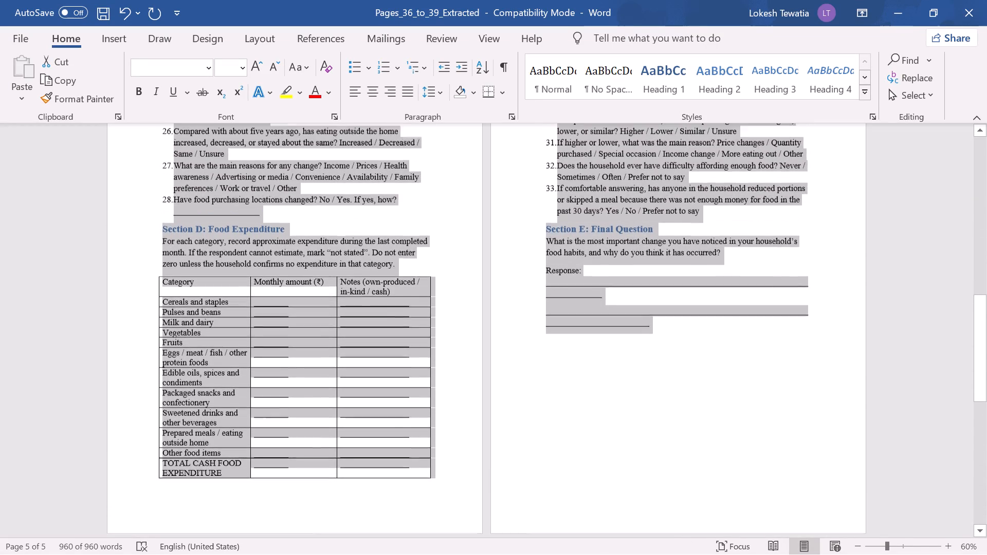
{"action": "scroll", "coordinate": [496, 496], "scroll_direction": "up", "scroll_amount": 3}
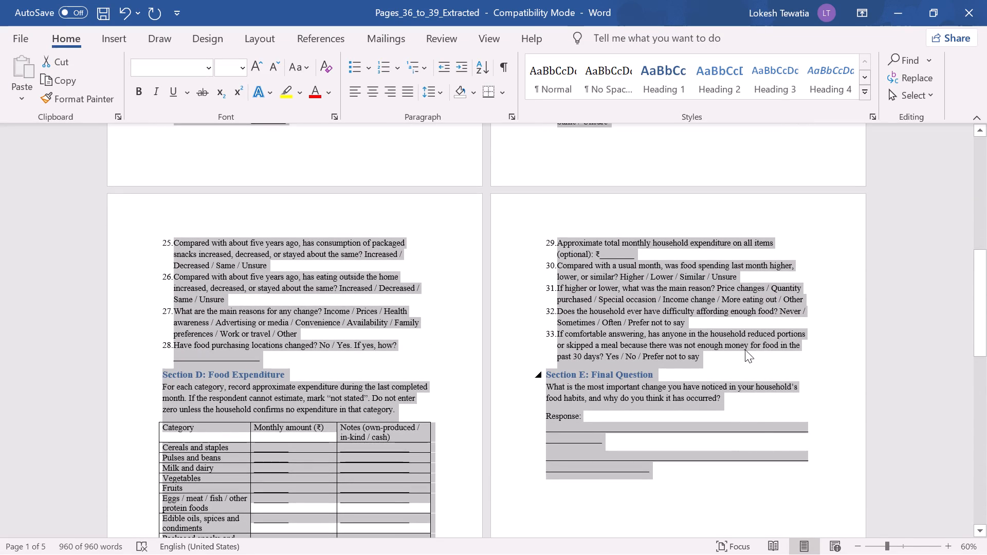
{"action": "left_click", "coordinate": [715, 359]}
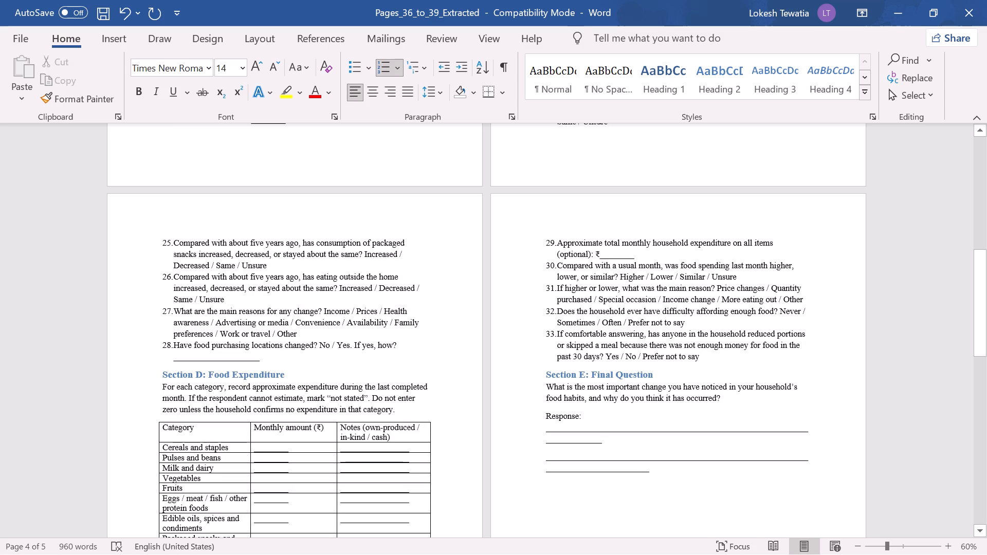
{"action": "key", "text": "Return"}
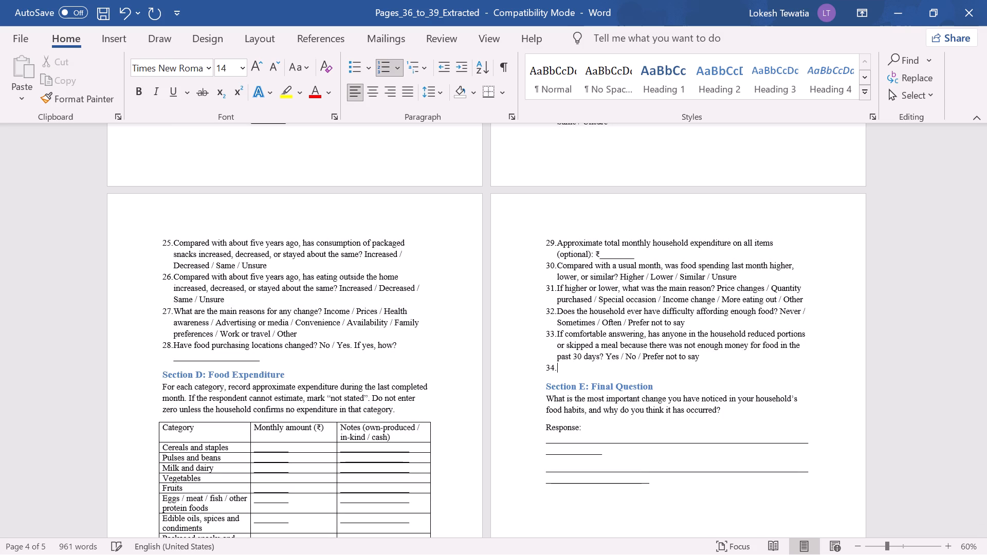
{"action": "key", "text": "BackSpace"}
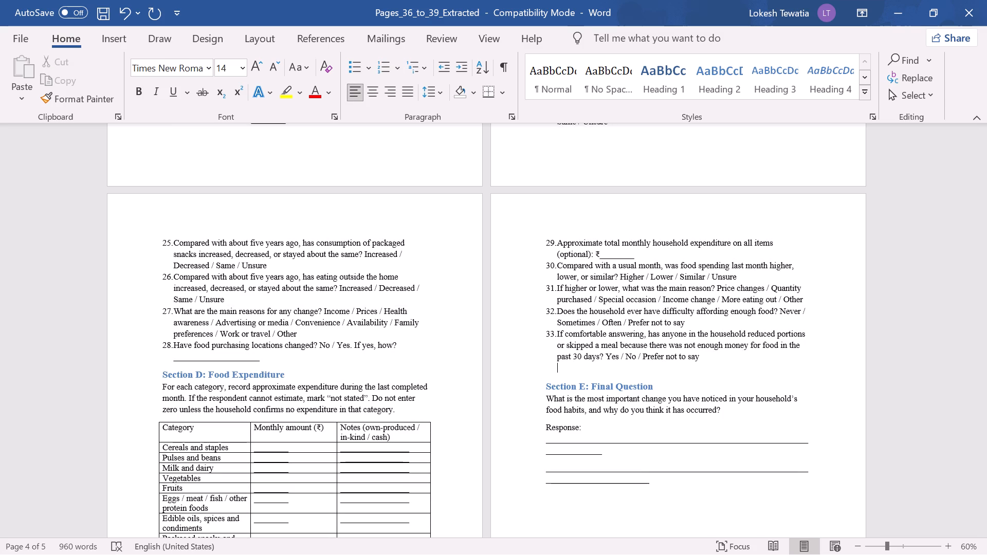
Add a blank unnumbered line after question 28, above the Section D: Food Expenditure heading.
{"action": "left_click", "coordinate": [277, 355]}
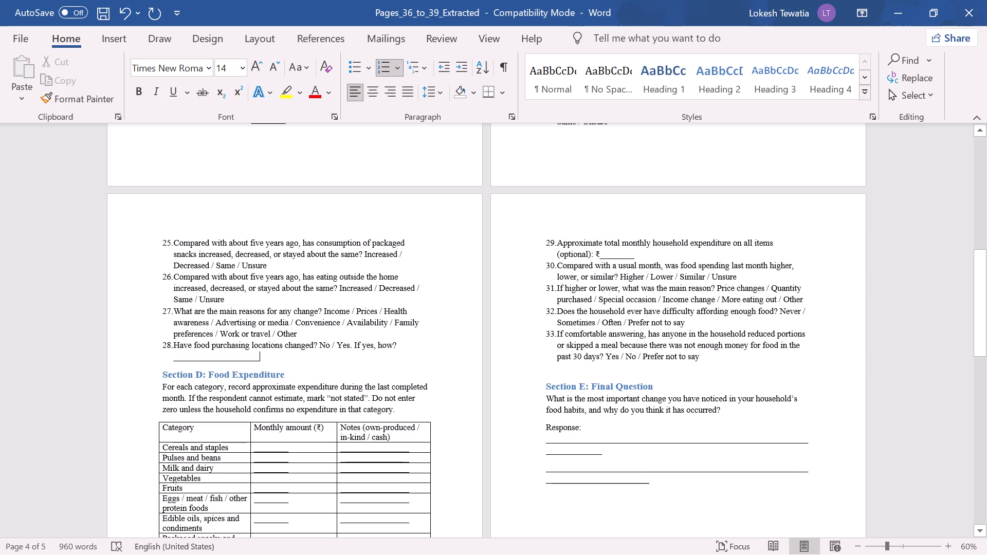
{"action": "key", "text": "Return"}
{"action": "key", "text": "BackSpace"}
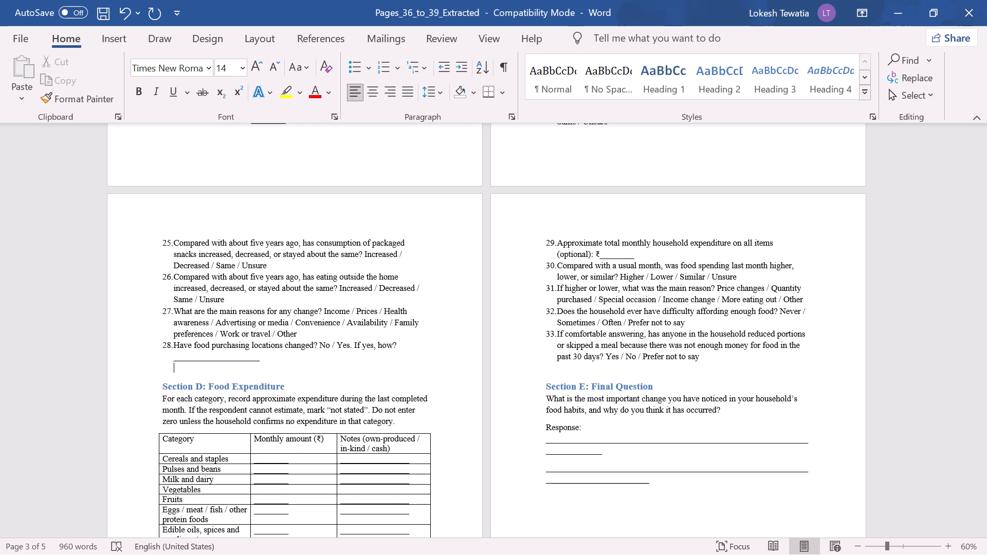
Review the layout of all questionnaire pages, checking the spacing above Sections D and E and the last pages.
{"action": "scroll", "coordinate": [277, 355], "scroll_direction": "right", "scroll_amount": 1}
{"action": "scroll", "coordinate": [277, 355], "scroll_direction": "up", "scroll_amount": 1}
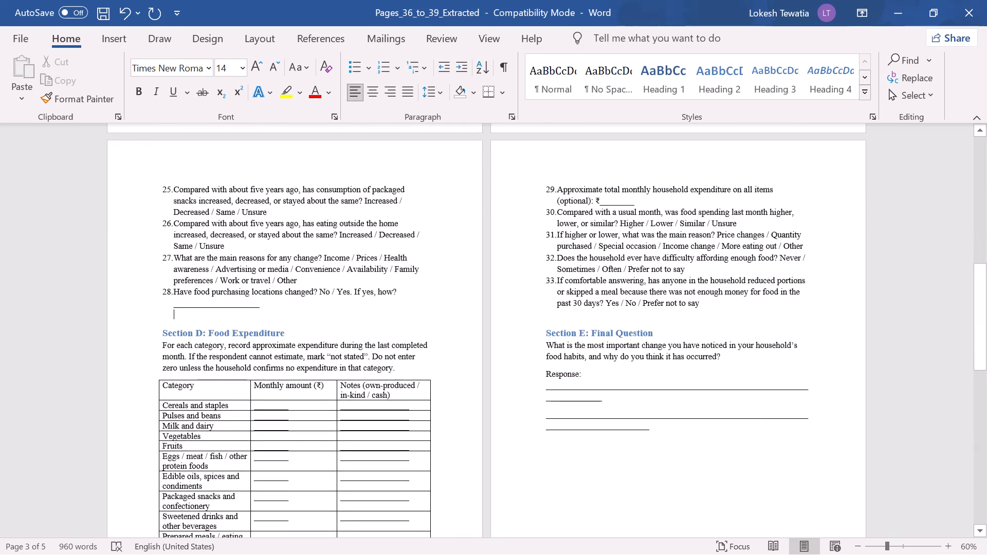
{"action": "scroll", "coordinate": [277, 355], "scroll_direction": "up", "scroll_amount": 1}
{"action": "scroll", "coordinate": [277, 355], "scroll_direction": "down", "scroll_amount": 1, "text": "ctrl"}
{"action": "scroll", "coordinate": [277, 355], "scroll_direction": "up", "scroll_amount": 2, "text": "ctrl"}
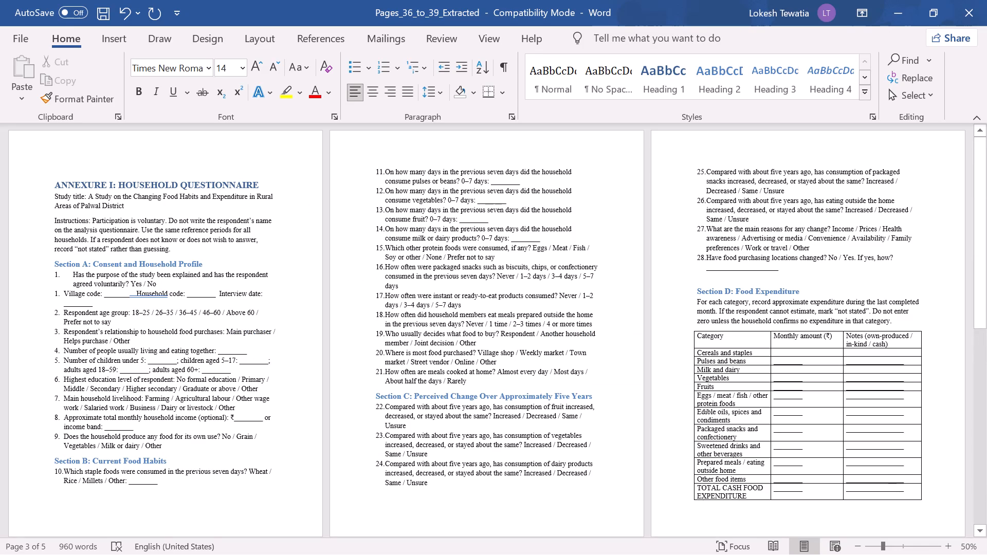
{"action": "scroll", "coordinate": [234, 334], "scroll_direction": "down", "scroll_amount": 3}
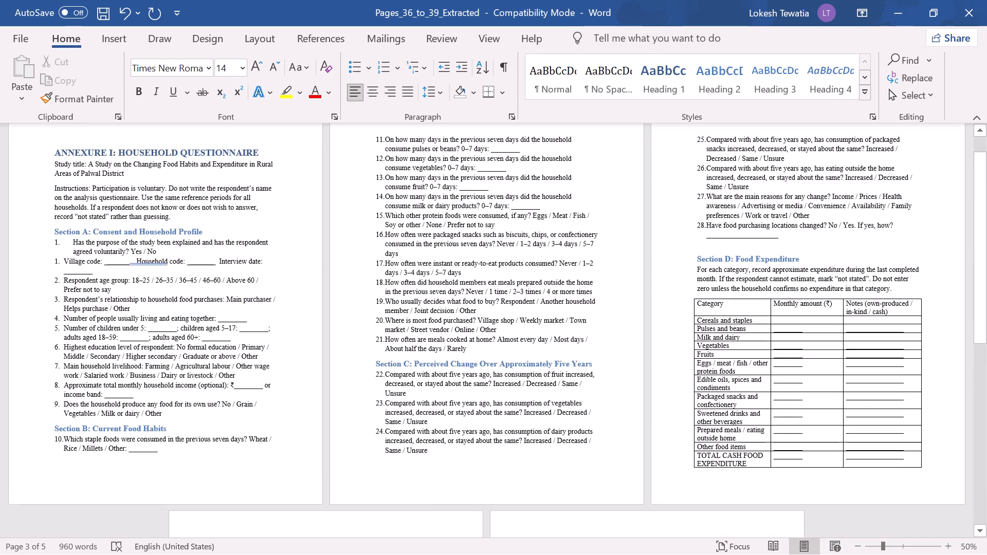
{"action": "scroll", "coordinate": [234, 334], "scroll_direction": "down", "scroll_amount": 5}
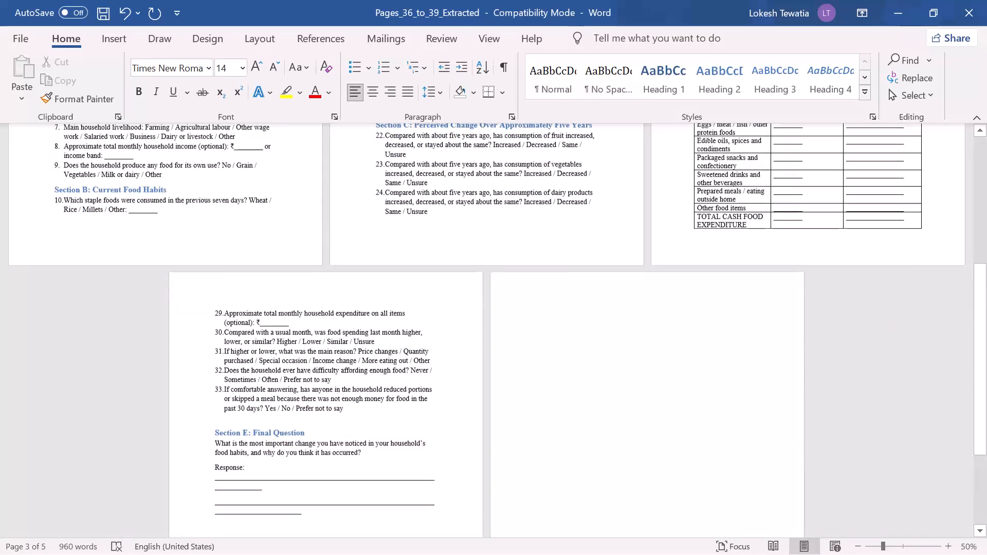
{"action": "scroll", "coordinate": [234, 334], "scroll_direction": "down", "scroll_amount": 1}
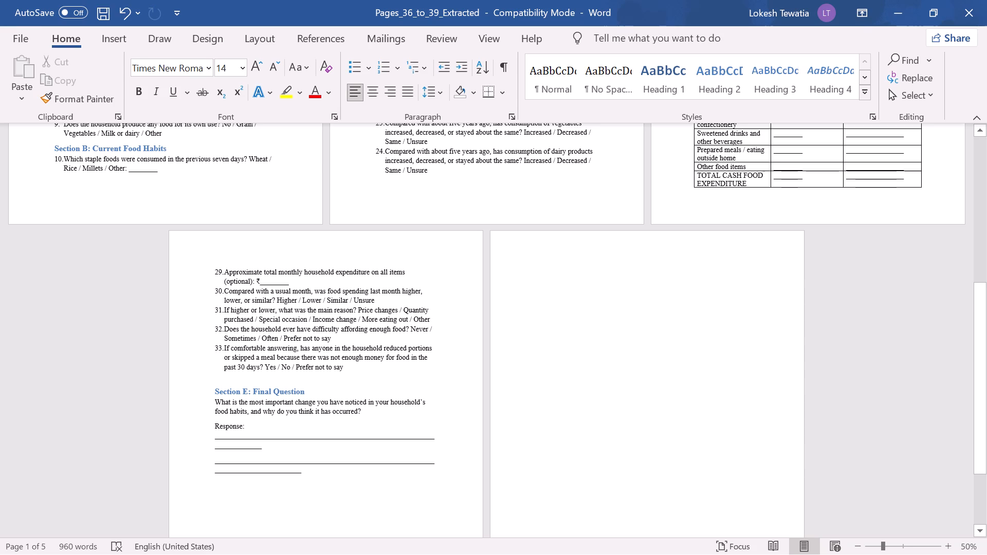
{"action": "scroll", "coordinate": [663, 349], "scroll_direction": "down", "scroll_amount": 9}
{"action": "scroll", "coordinate": [663, 349], "scroll_direction": "up", "scroll_amount": 8}
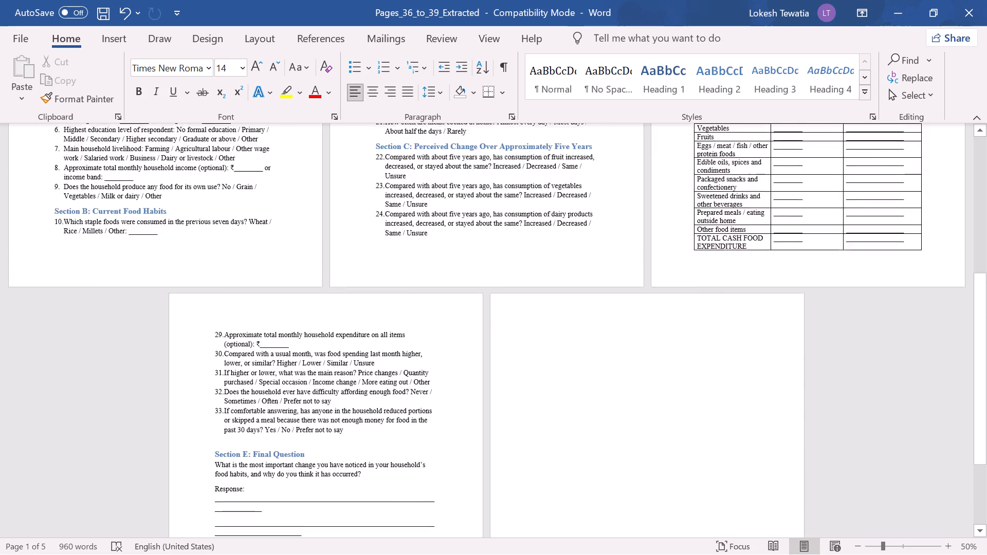
{"action": "scroll", "coordinate": [663, 349], "scroll_direction": "up", "scroll_amount": 8}
{"action": "scroll", "coordinate": [663, 349], "scroll_direction": "down", "scroll_amount": 5}
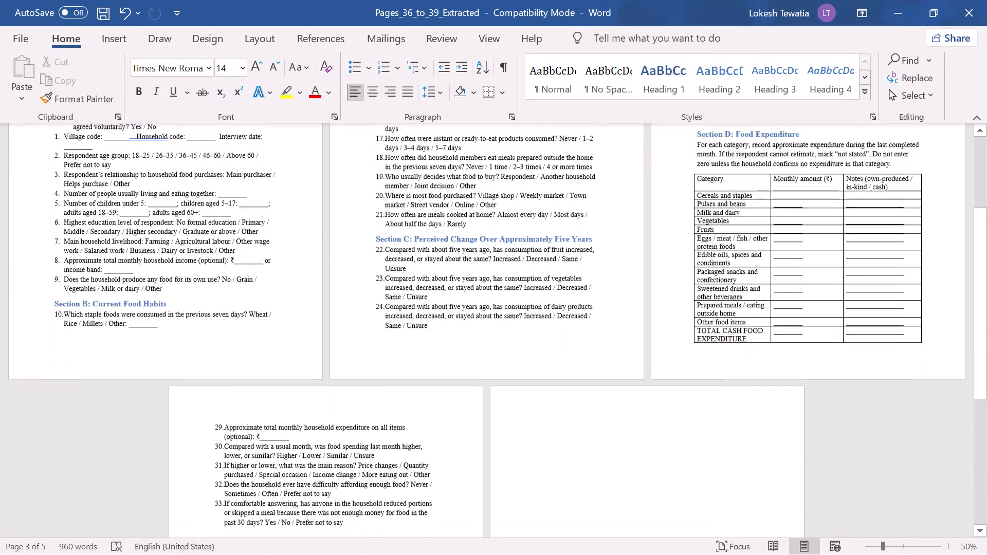
{"action": "scroll", "coordinate": [663, 349], "scroll_direction": "down", "scroll_amount": 3}
{"action": "scroll", "coordinate": [663, 349], "scroll_direction": "up", "scroll_amount": 11}
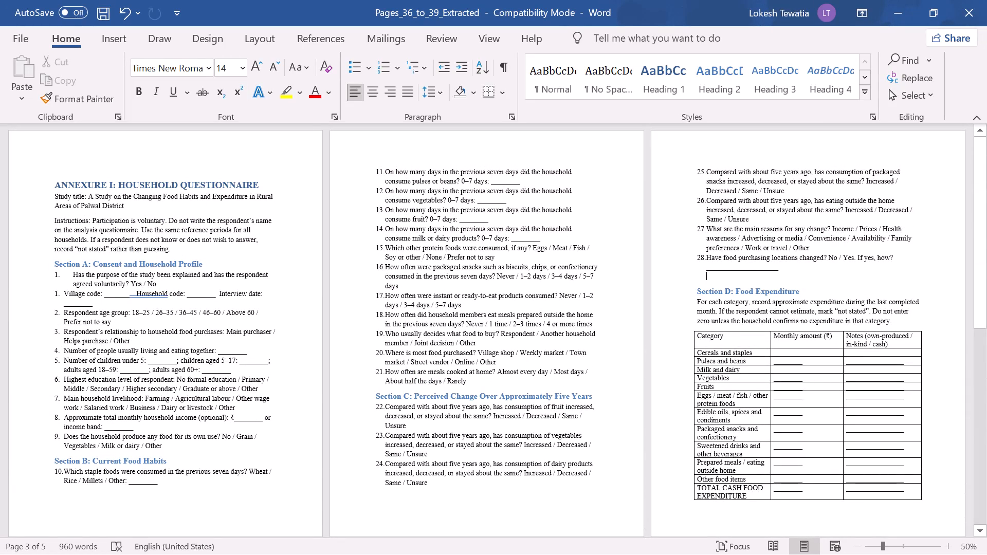
Save the Pages_36_to_39_Extracted document.
{"action": "left_click", "coordinate": [663, 349]}
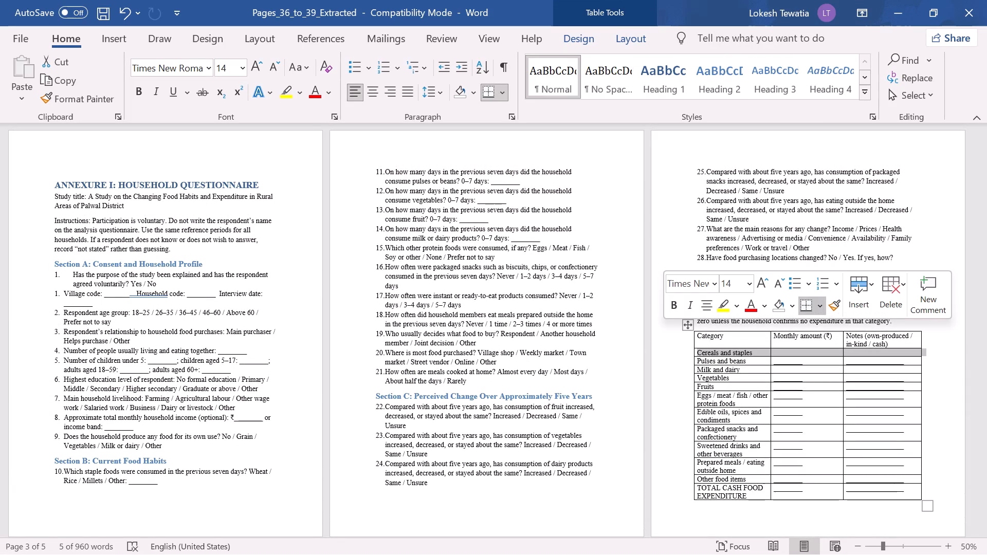
{"action": "left_click", "coordinate": [102, 11]}
{"action": "triple_click", "coordinate": [102, 11]}
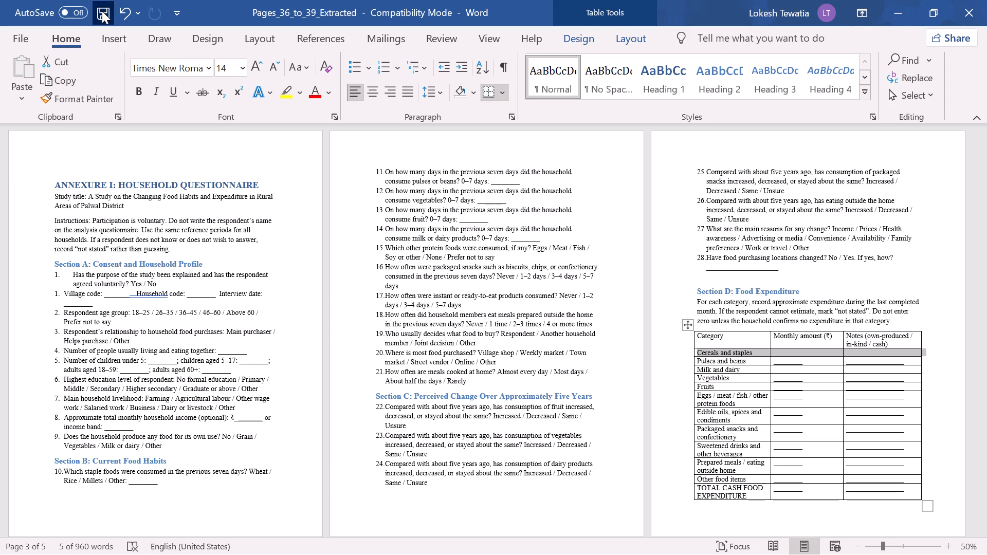
Close the Pages_36_to_39_Extracted document.
{"action": "left_click", "coordinate": [981, 0]}
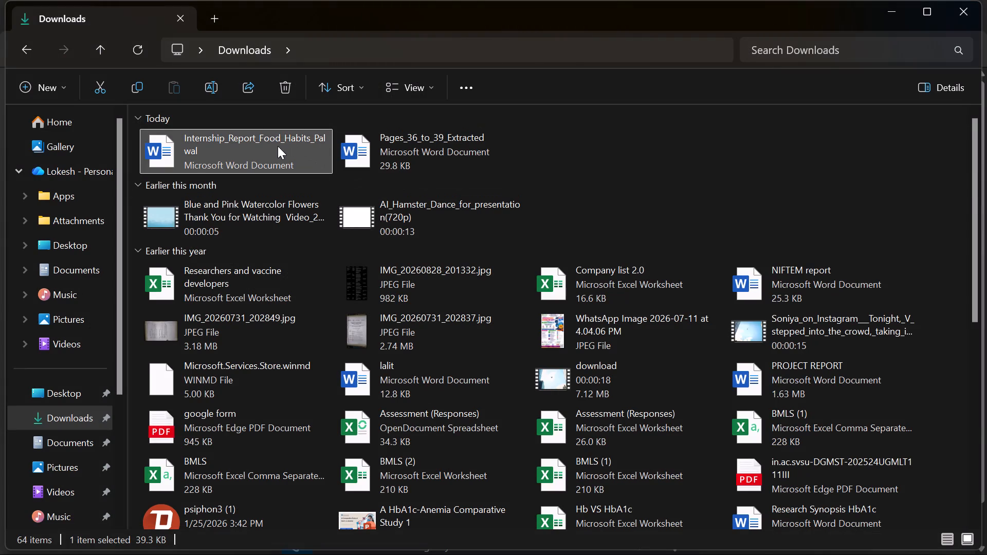
Copy the Internship_Report_Food_Habits_Palwal Word file from the Downloads folder.
{"action": "left_click", "coordinate": [278, 146]}
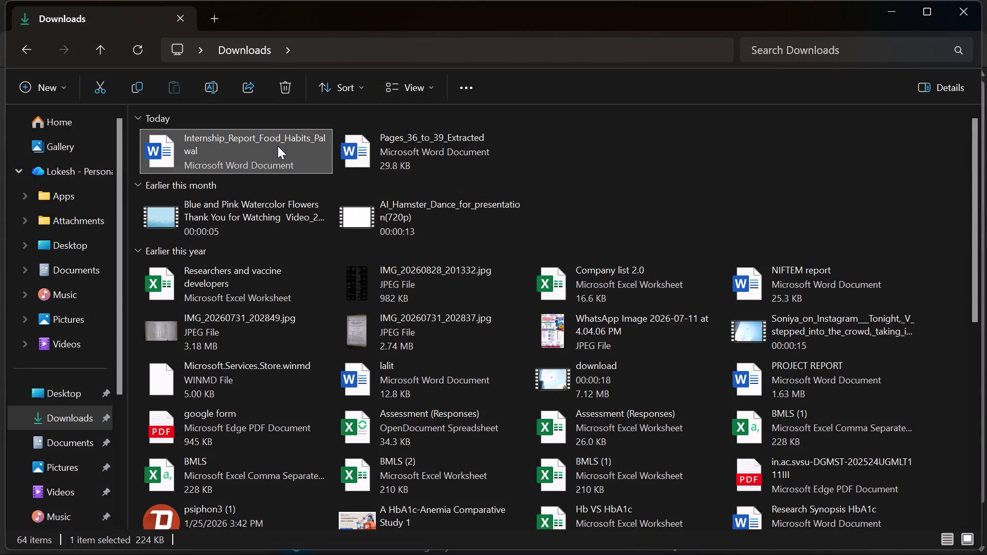
{"action": "key", "text": "ctrl+c"}
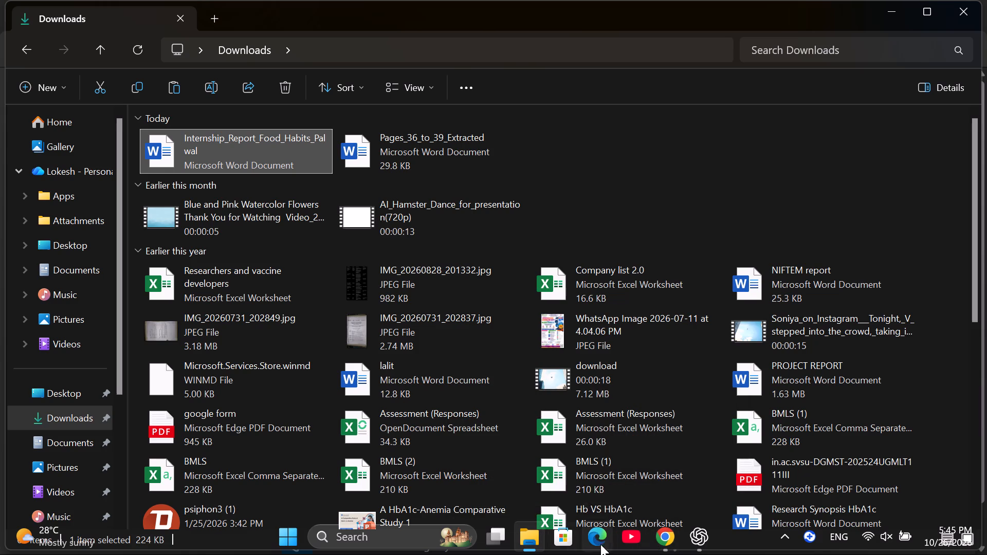
Switch to Google Chrome.
{"action": "left_click", "coordinate": [669, 547]}
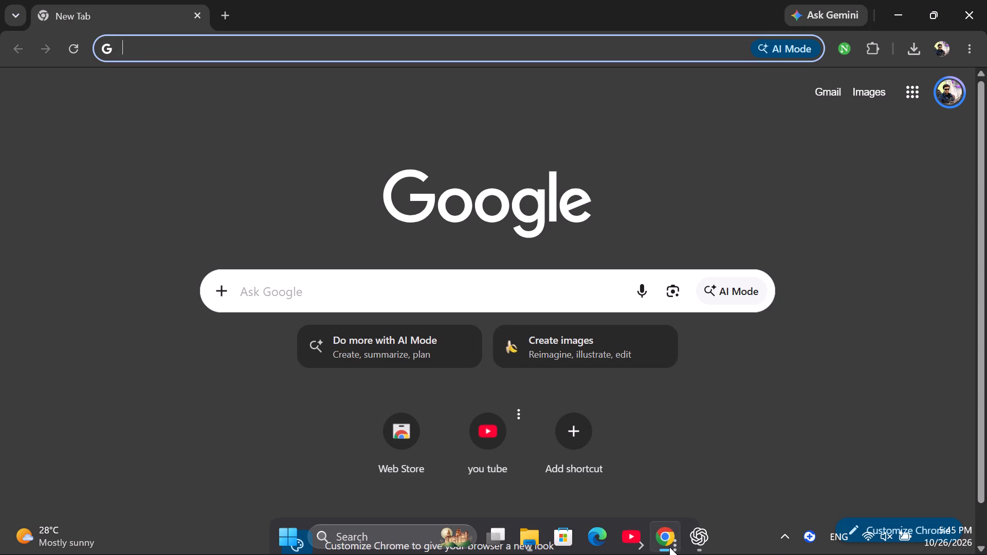
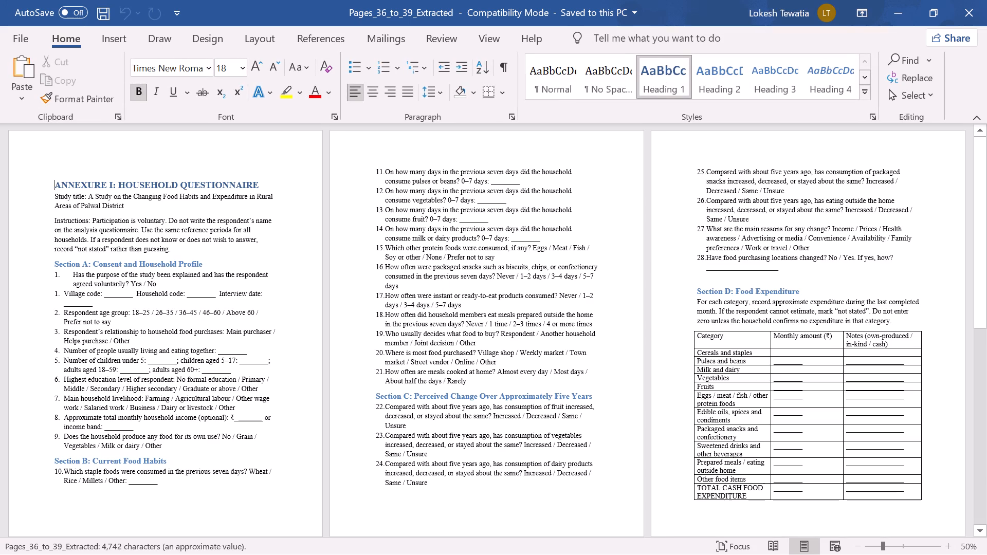
Look over the questionnaire pages once more and close the Pages_36_to_39_Extracted document.
{"action": "scroll", "coordinate": [496, 340], "scroll_direction": "down", "scroll_amount": 4}
{"action": "scroll", "coordinate": [496, 340], "scroll_direction": "right", "scroll_amount": 1}
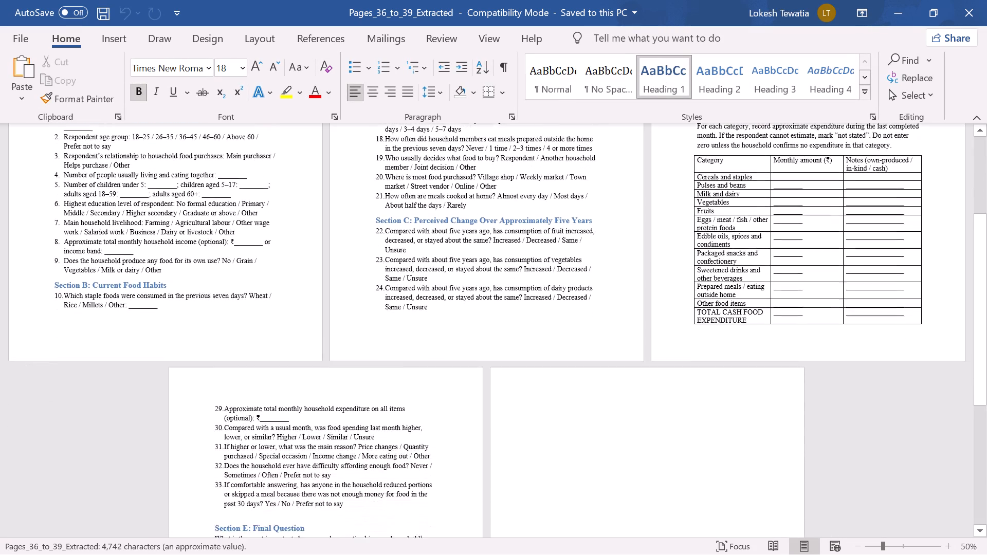
{"action": "scroll", "coordinate": [496, 340], "scroll_direction": "right", "scroll_amount": 1}
{"action": "left_click", "coordinate": [977, 1]}
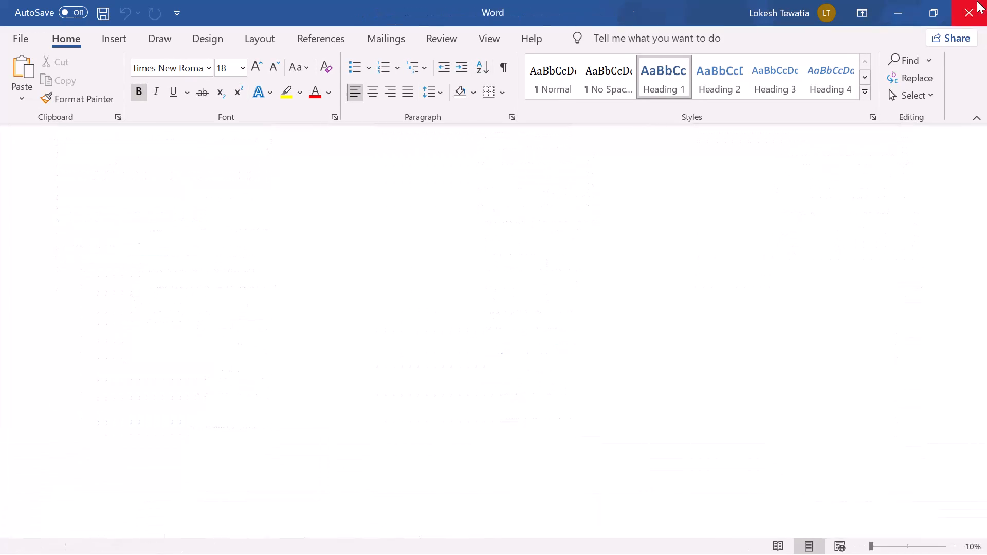
Copy the Pages_36_to_39_Extracted file from the Downloads folder in File Explorer.
{"action": "key", "text": "ctrl+c"}
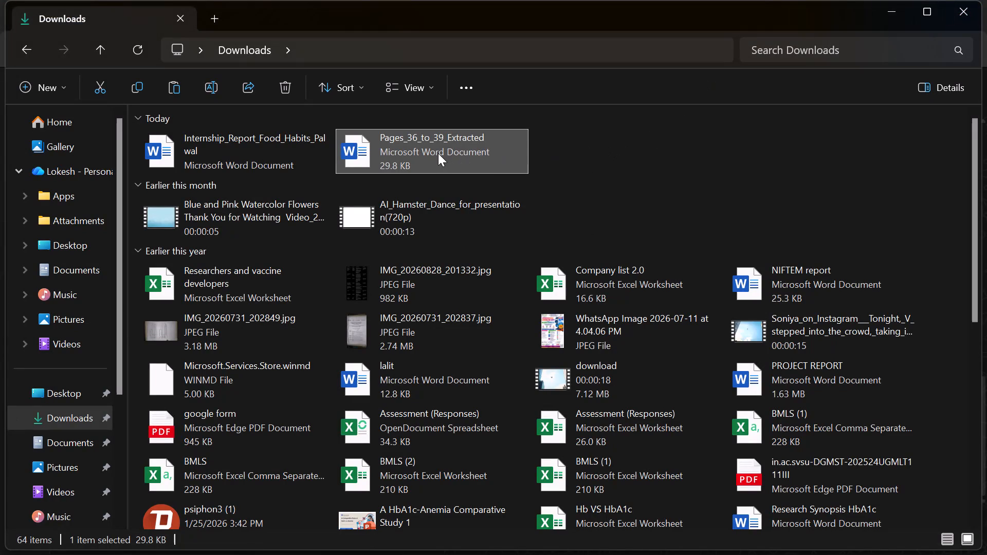